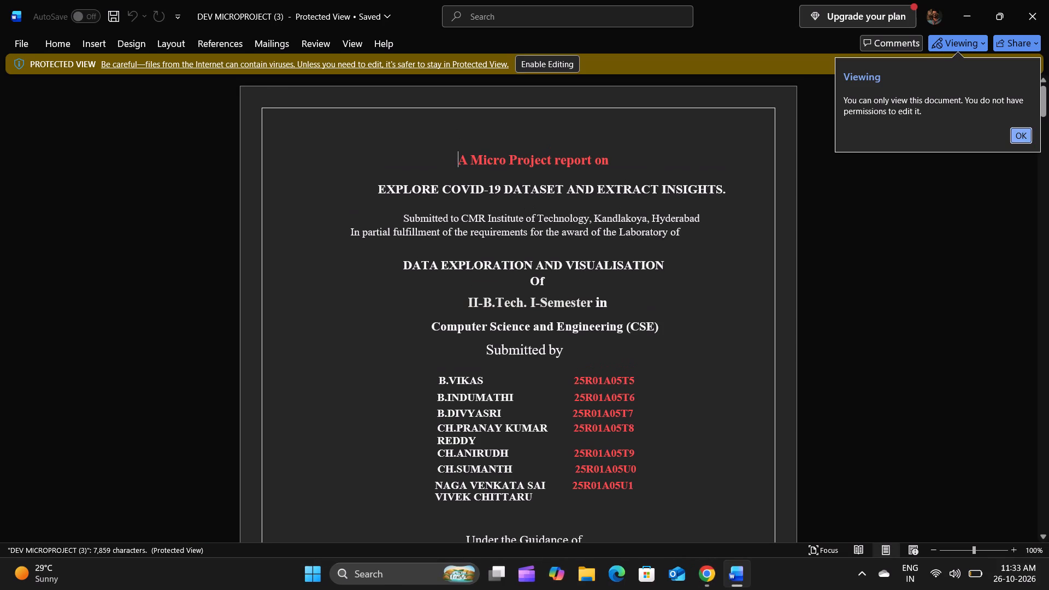
Enable editing of the protected report document.
{"action": "left_click", "coordinate": [563, 67]}
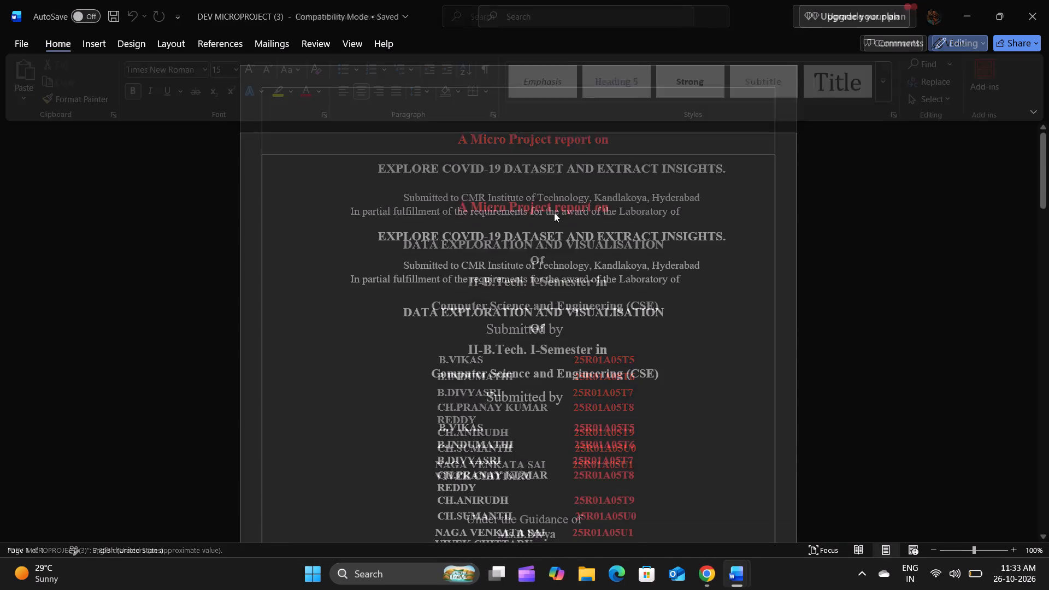
Replace the first student's name in the cover page's "Submitted by" table with the new team member's name in capitals.
{"action": "scroll", "coordinate": [554, 213], "scroll_direction": "down", "scroll_amount": 1}
{"action": "scroll", "coordinate": [554, 213], "scroll_direction": "up", "scroll_amount": 1, "text": "ctrl"}
{"action": "scroll", "coordinate": [554, 213], "scroll_direction": "down", "scroll_amount": 1, "text": "ctrl"}
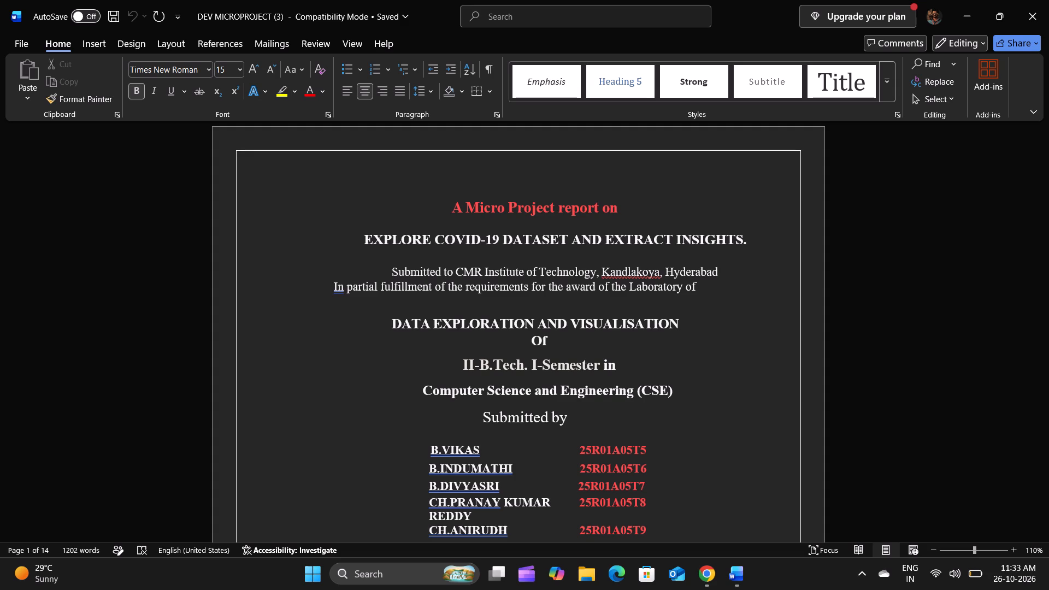
{"action": "scroll", "coordinate": [554, 213], "scroll_direction": "down", "scroll_amount": 2}
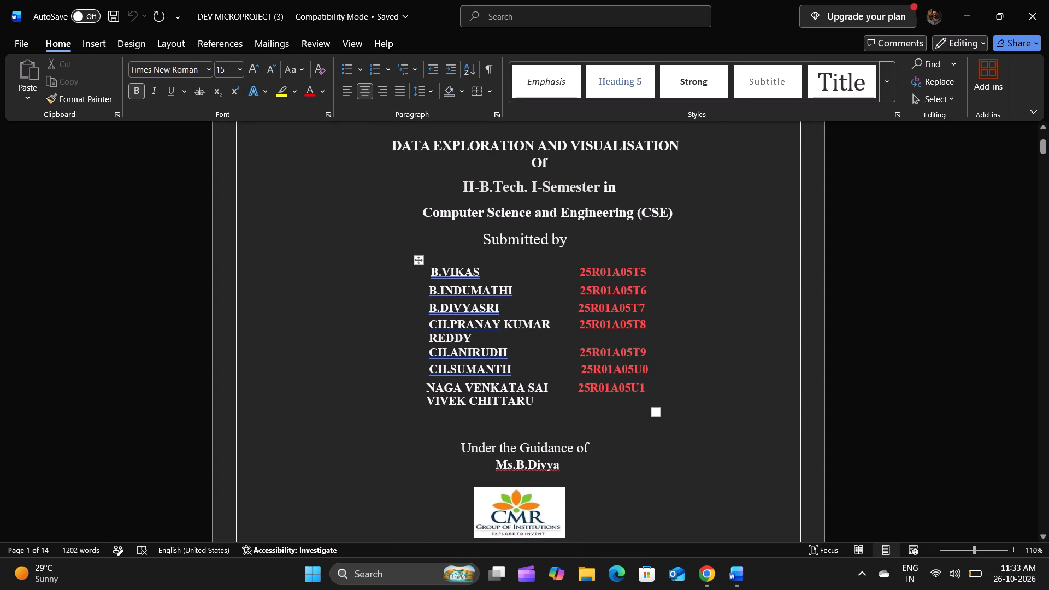
{"action": "left_click", "coordinate": [498, 275]}
{"action": "key", "text": "BackSpace"}
{"action": "key", "text": "BackSpace"}
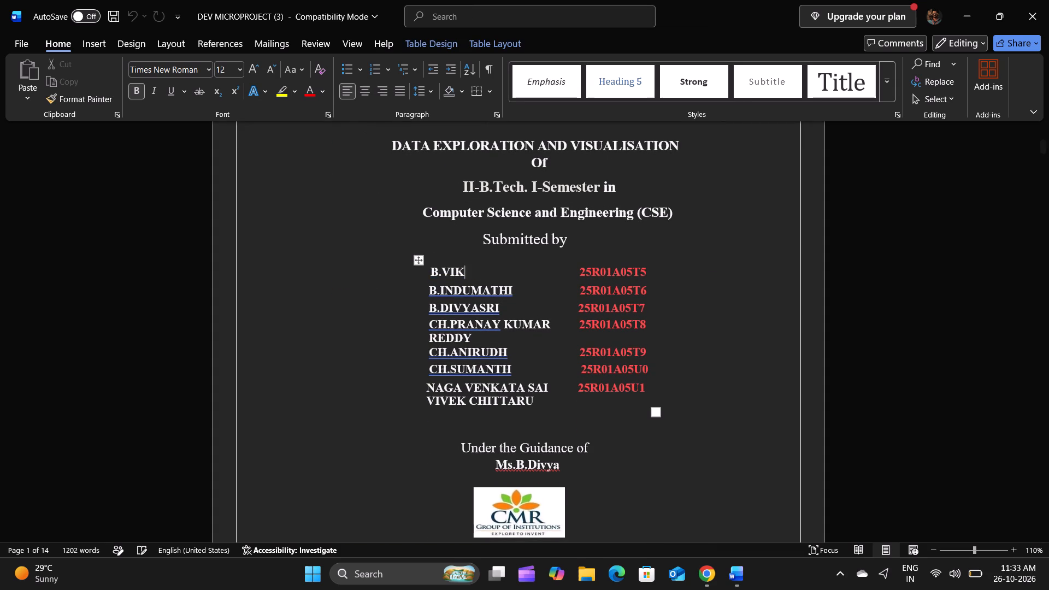
{"action": "key", "text": "BackSpace"}
{"action": "key", "text": "BackSpace"}
{"action": "key", "text": "BackSpace"}
{"action": "key", "text": "BackSpace"}
{"action": "key", "text": "BackSpace"}
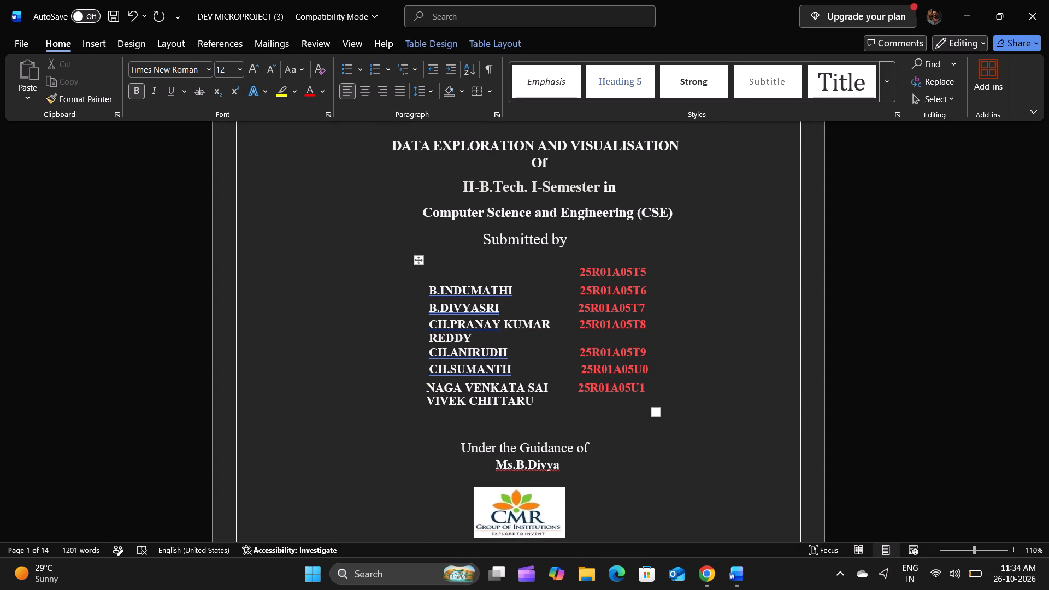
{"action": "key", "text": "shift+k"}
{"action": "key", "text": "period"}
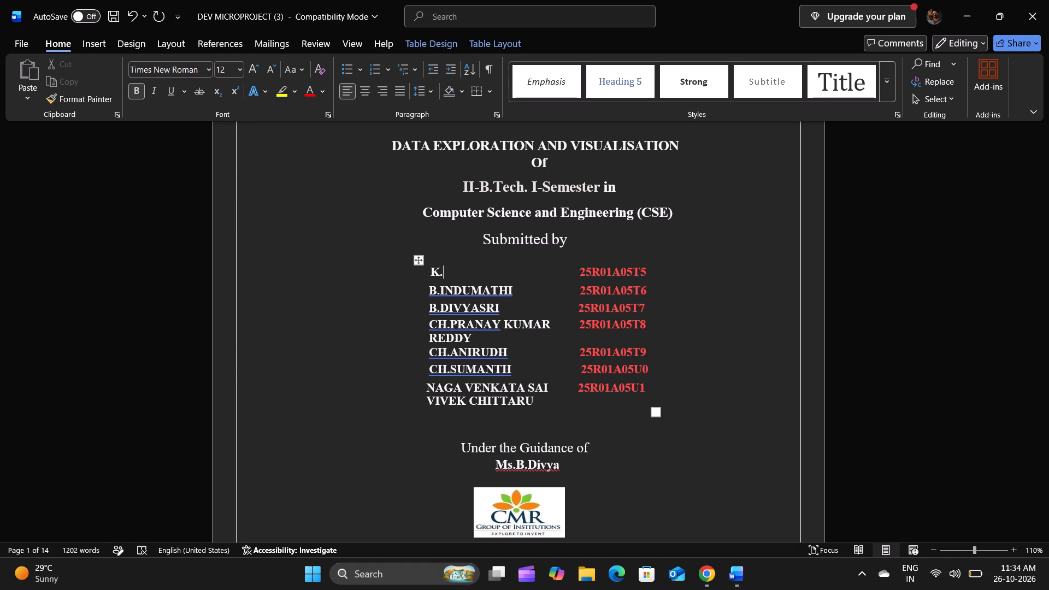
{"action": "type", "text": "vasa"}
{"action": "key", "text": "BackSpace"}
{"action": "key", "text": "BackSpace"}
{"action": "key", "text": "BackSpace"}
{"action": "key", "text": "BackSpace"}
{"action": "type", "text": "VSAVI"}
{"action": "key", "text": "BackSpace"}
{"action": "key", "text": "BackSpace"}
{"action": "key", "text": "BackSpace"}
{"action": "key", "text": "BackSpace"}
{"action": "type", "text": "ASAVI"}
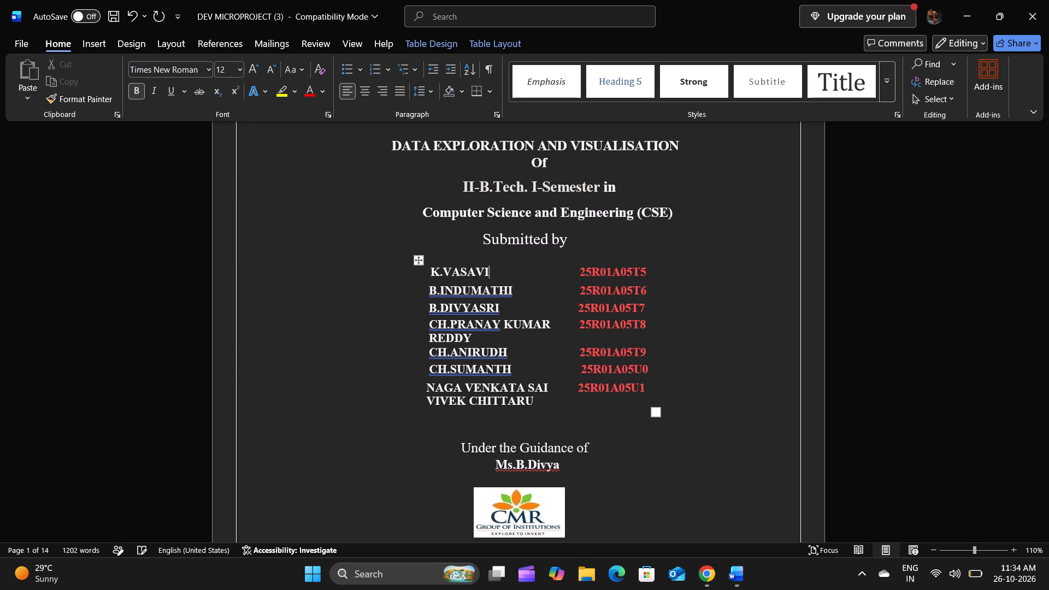
Replace the second student's name in the "Submitted by" table with the new team member's name in capitals.
{"action": "left_click", "coordinate": [531, 295]}
{"action": "key", "text": "BackSpace"}
{"action": "key", "text": "BackSpace"}
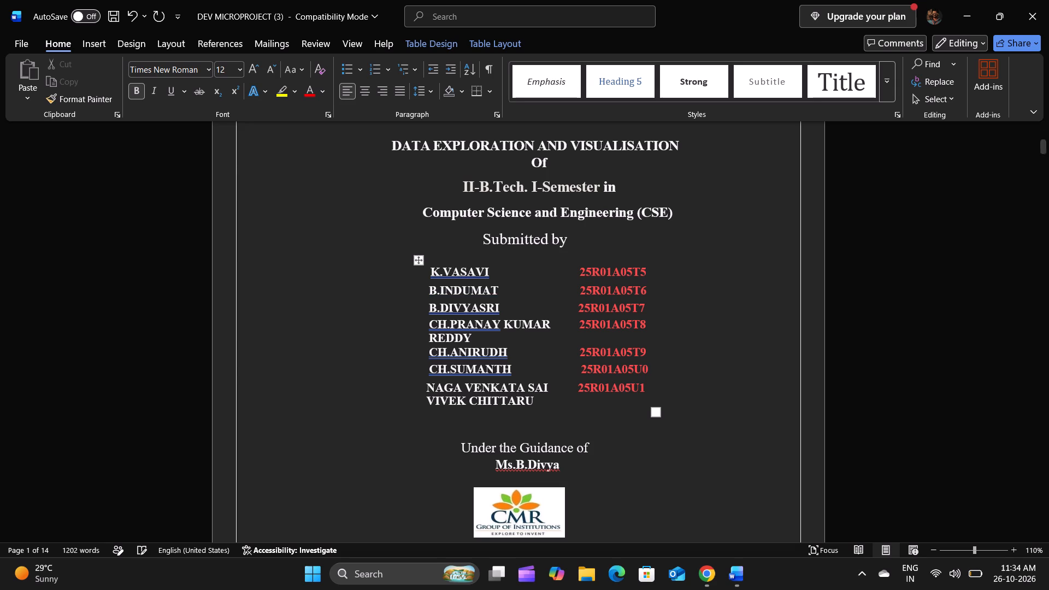
{"action": "key", "text": "BackSpace"}
{"action": "key", "text": "BackSpace"}
{"action": "key", "text": "BackSpace"}
{"action": "key", "text": "BackSpace"}
{"action": "key", "text": "BackSpace"}
{"action": "key", "text": "BackSpace"}
{"action": "key", "text": "BackSpace"}
{"action": "key", "text": "BackSpace"}
{"action": "key", "text": "BackSpace"}
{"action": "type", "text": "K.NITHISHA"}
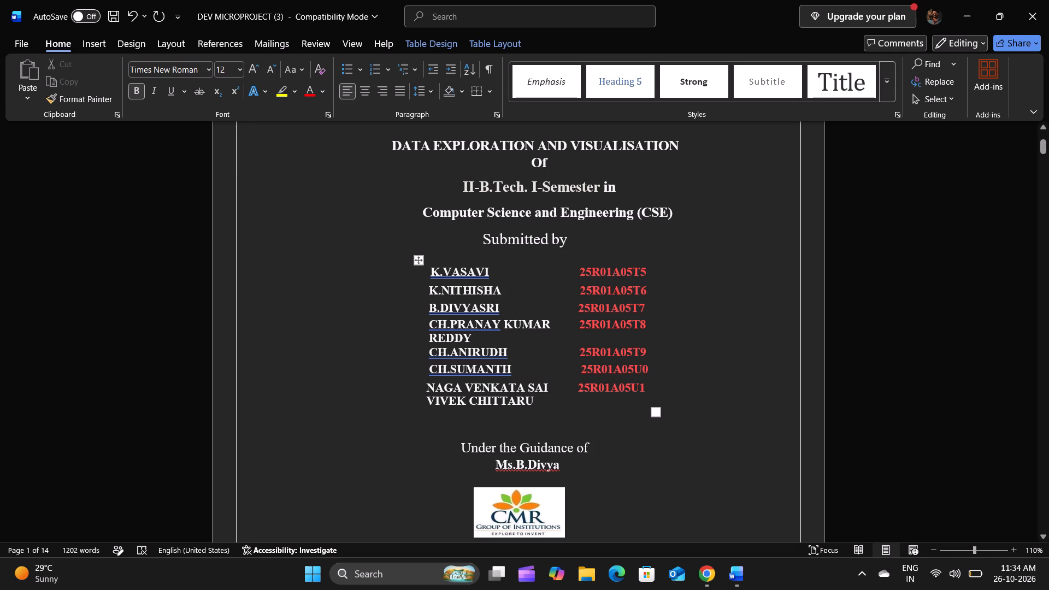
Replace the third student's name in the "Submitted by" table with the new team member's name in capitals.
{"action": "left_click", "coordinate": [510, 313]}
{"action": "key", "text": "BackSpace"}
{"action": "key", "text": "BackSpace"}
{"action": "key", "text": "BackSpace"}
{"action": "key", "text": "BackSpace"}
{"action": "key", "text": "BackSpace"}
{"action": "key", "text": "BackSpace"}
{"action": "key", "text": "BackSpace"}
{"action": "key", "text": "BackSpace"}
{"action": "key", "text": "BackSpace"}
{"action": "key", "text": "BackSpace"}
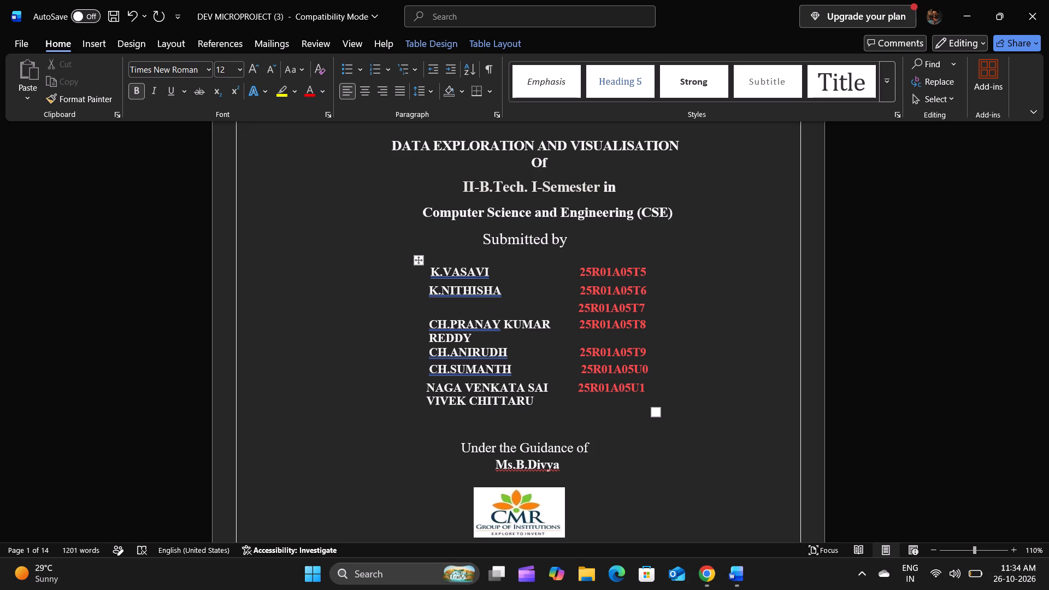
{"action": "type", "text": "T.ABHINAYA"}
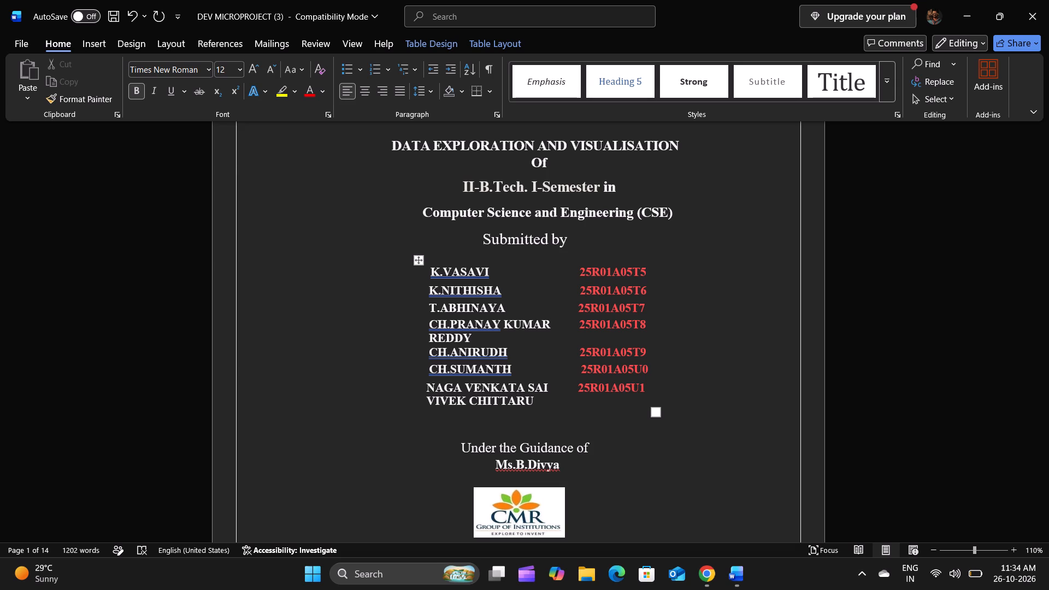
Change the last four characters of the first student's roll number to match the new team member's.
{"action": "left_click", "coordinate": [663, 274]}
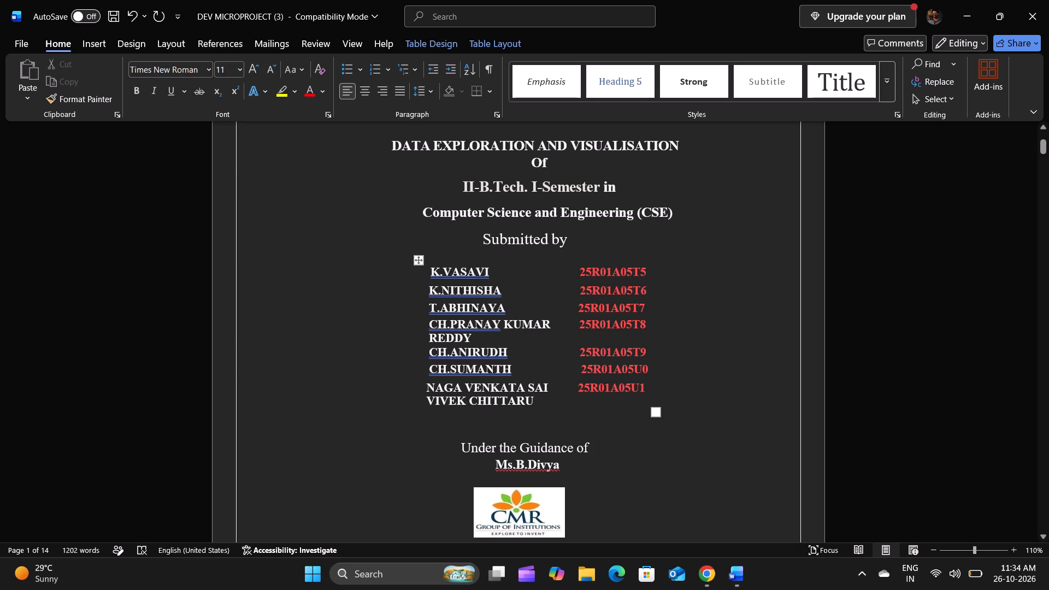
{"action": "left_click", "coordinate": [650, 274]}
{"action": "left_click", "coordinate": [650, 274]}
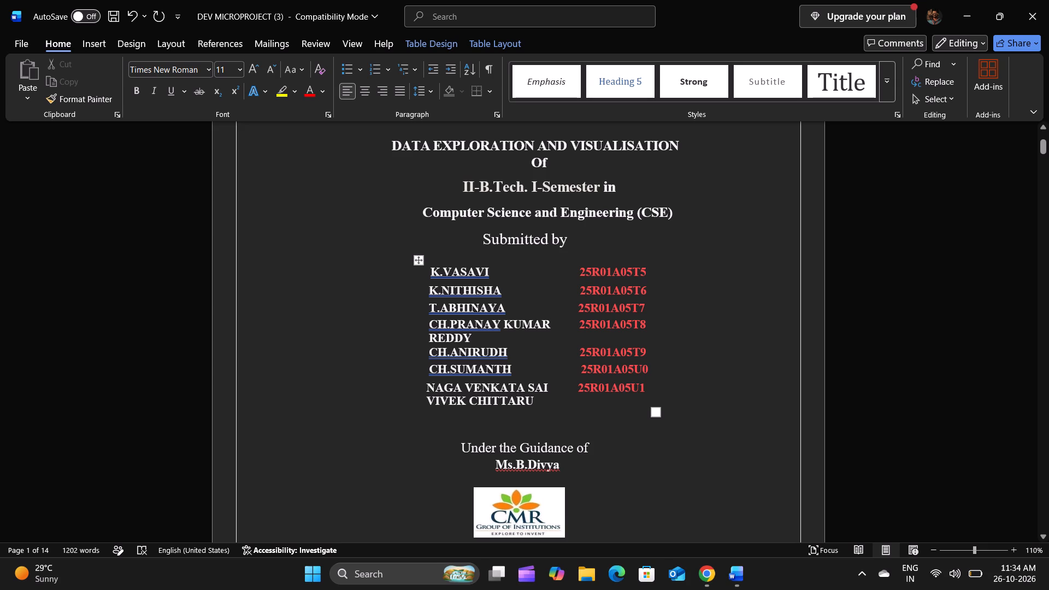
{"action": "left_click", "coordinate": [646, 269]}
{"action": "key", "text": "BackSpace"}
{"action": "key", "text": "BackSpace"}
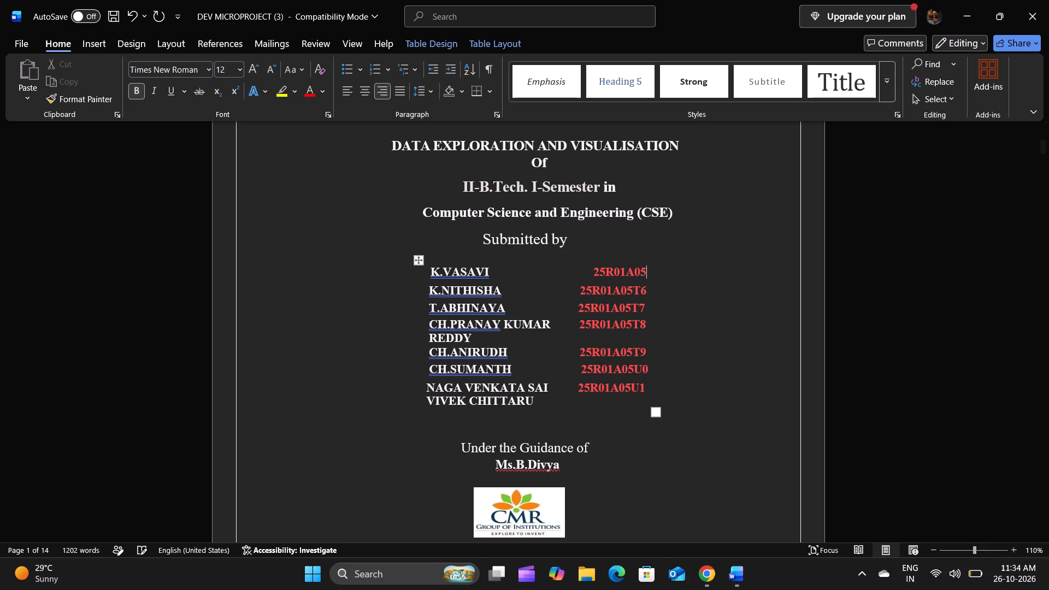
{"action": "key", "text": "BackSpace"}
{"action": "key", "text": "BackSpace"}
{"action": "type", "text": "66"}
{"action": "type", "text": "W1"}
Change the last four characters of the second student's roll number to match the new team member's.
{"action": "left_click", "coordinate": [658, 287]}
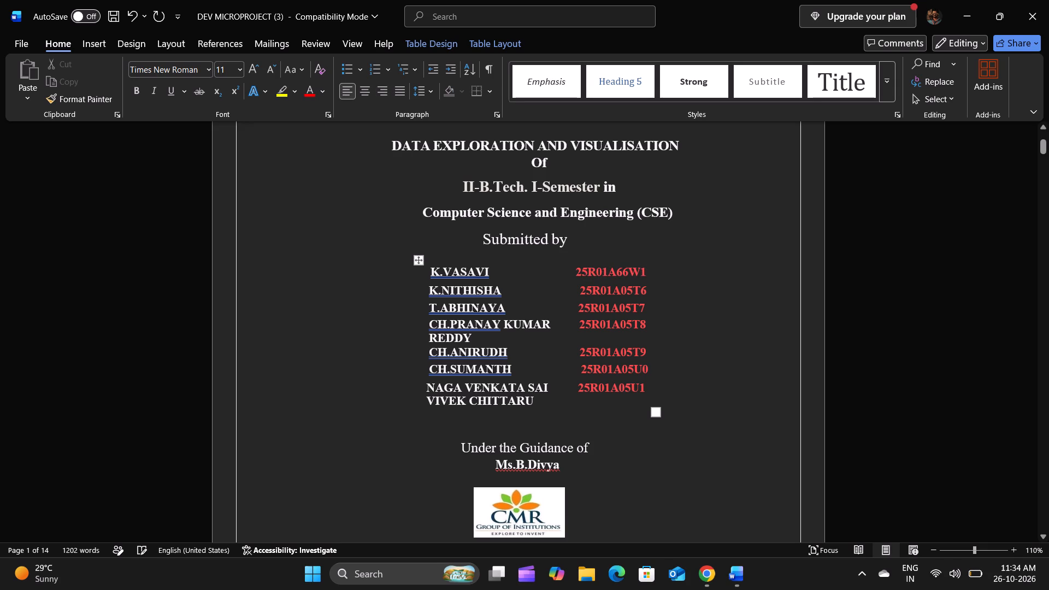
{"action": "left_click", "coordinate": [643, 292]}
{"action": "left_click", "coordinate": [644, 292]}
{"action": "key", "text": "BackSpace"}
{"action": "key", "text": "BackSpace"}
{"action": "key", "text": "BackSpace"}
{"action": "key", "text": "BackSpace"}
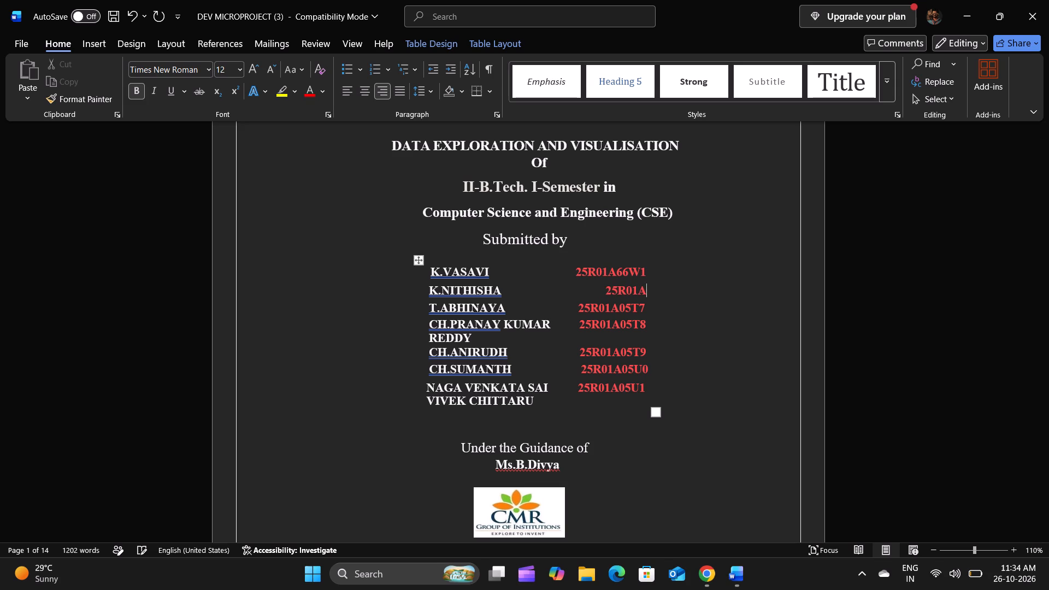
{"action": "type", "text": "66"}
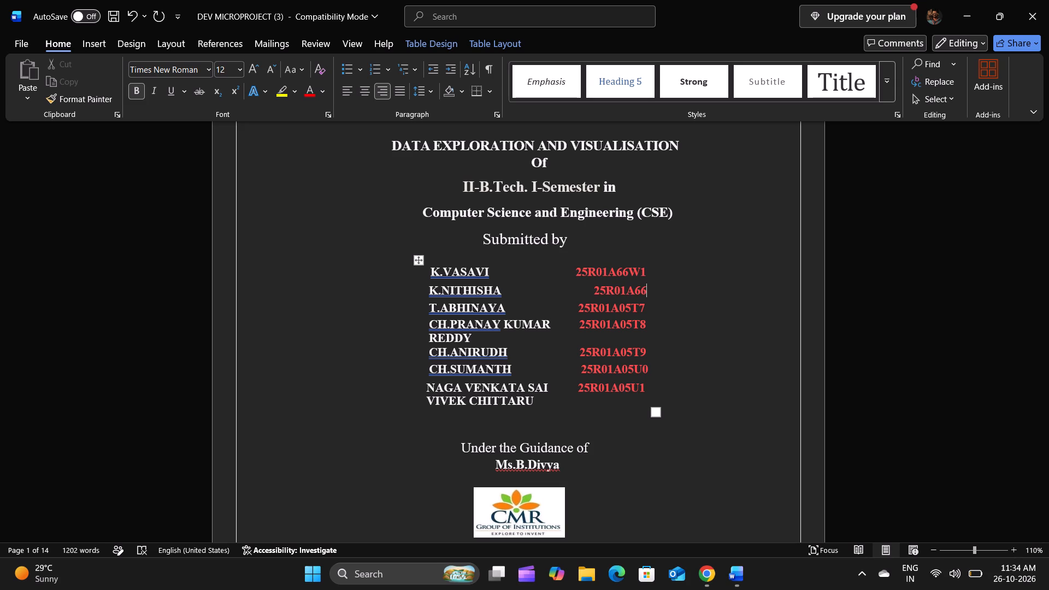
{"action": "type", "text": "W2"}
Change the last four characters of the third student's roll number to match the new team member's.
{"action": "left_click", "coordinate": [658, 303]}
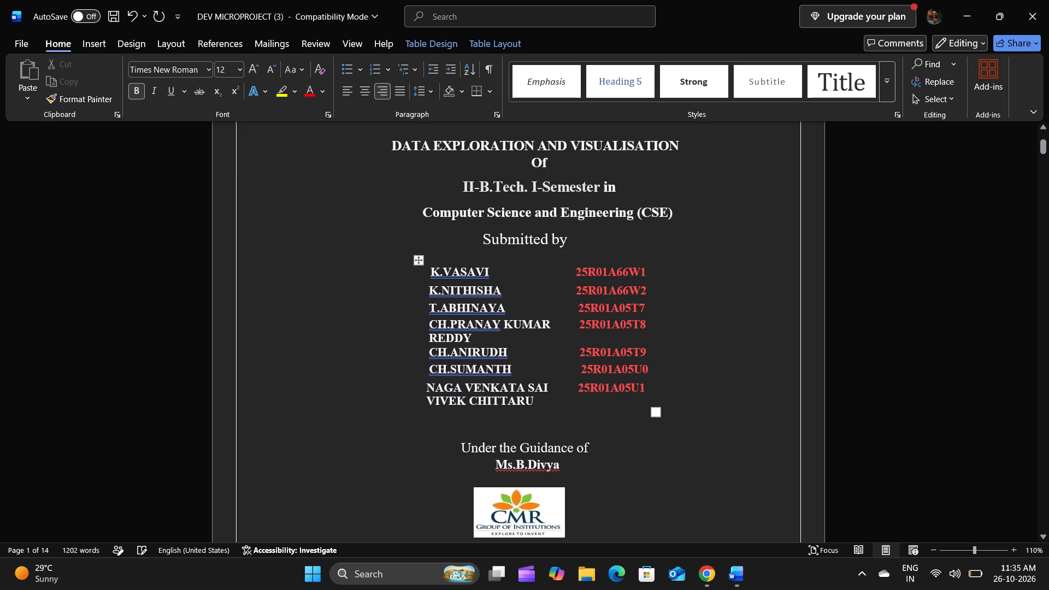
{"action": "left_click", "coordinate": [649, 305]}
{"action": "key", "text": "BackSpace"}
{"action": "key", "text": "BackSpace"}
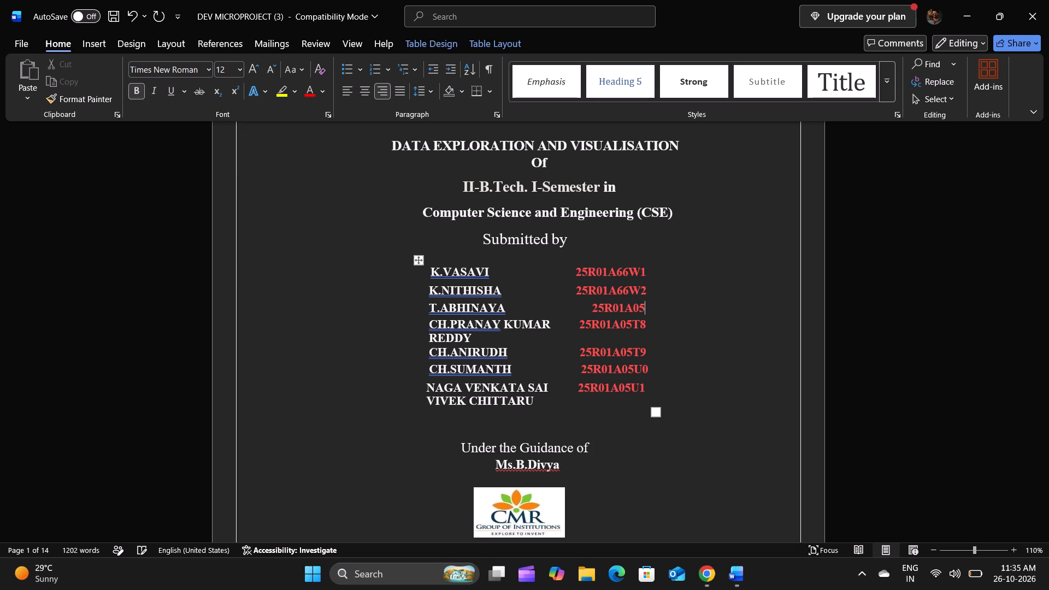
{"action": "key", "text": "BackSpace"}
{"action": "key", "text": "BackSpace"}
{"action": "key", "text": "BackSpace"}
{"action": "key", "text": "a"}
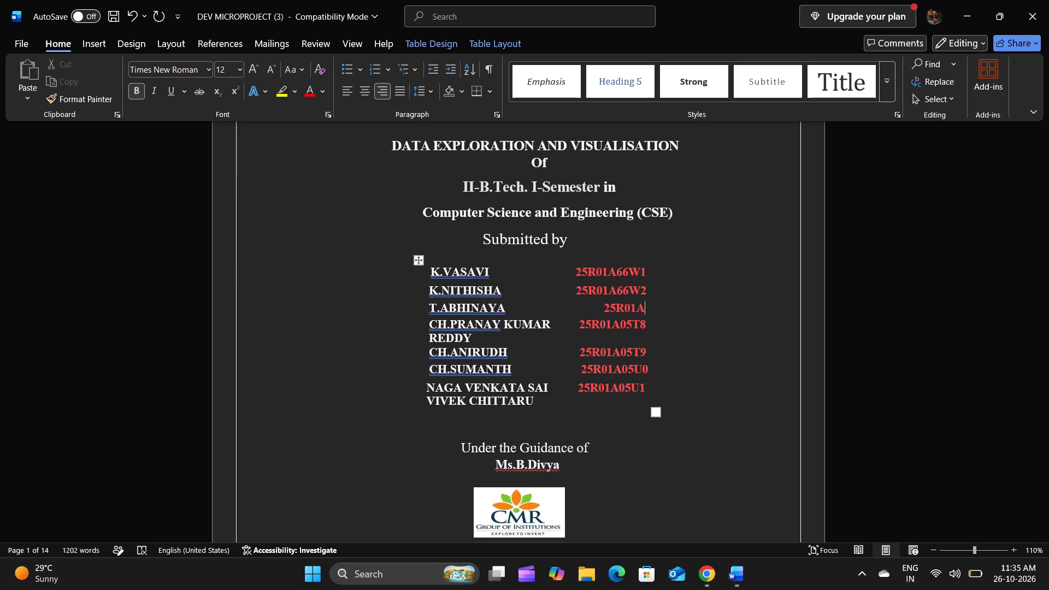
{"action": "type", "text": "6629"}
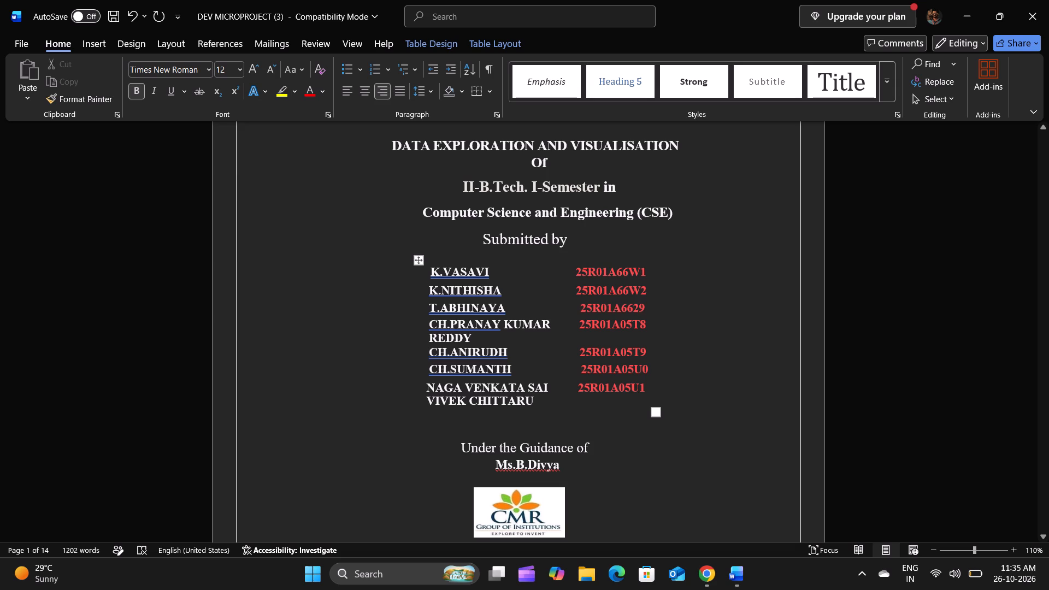
Delete the name and roll number cells of the last four students from the "Submitted by" table, using Shift cells left.
{"action": "left_click_drag", "start_coordinate": [426, 322], "coordinate": [429, 328]}
{"action": "left_click_drag", "start_coordinate": [429, 328], "coordinate": [638, 393]}
{"action": "key", "text": "BackSpace"}
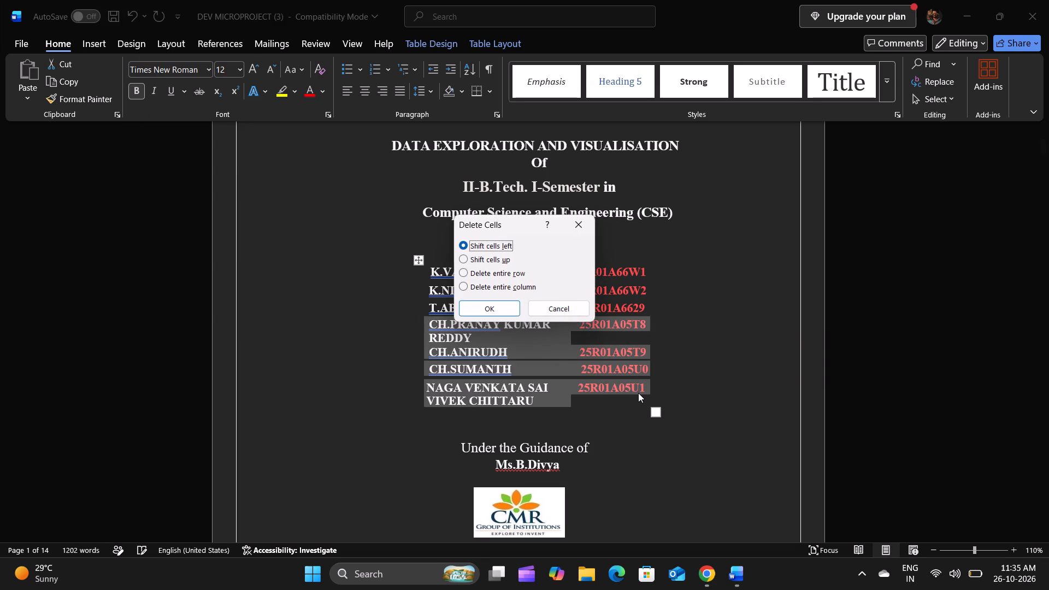
{"action": "left_click", "coordinate": [482, 311]}
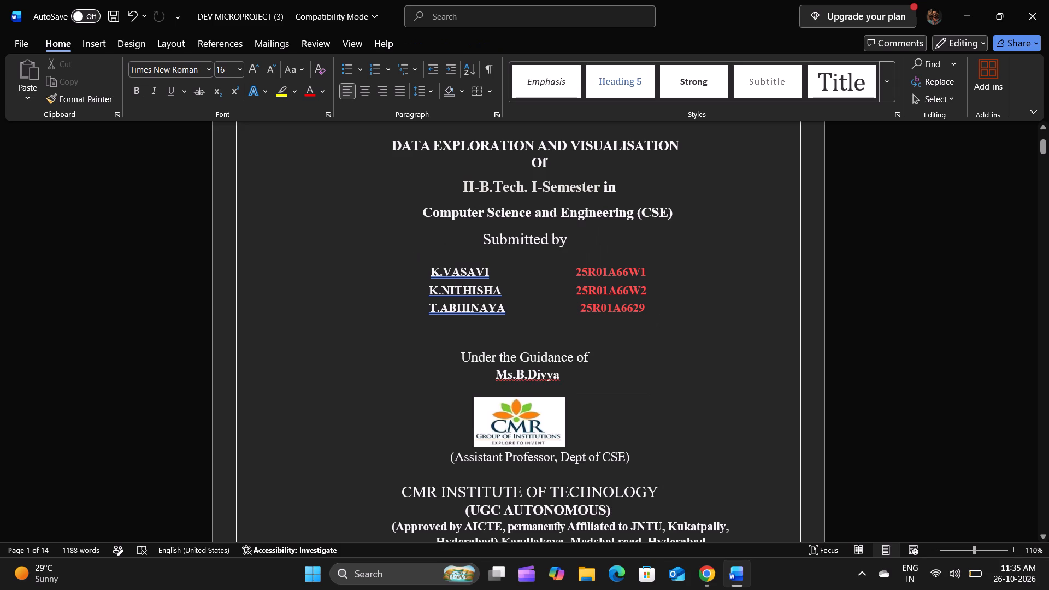
Copy the full table of three student names and roll numbers under "Submitted by" on the cover page.
{"action": "scroll", "coordinate": [610, 334], "scroll_direction": "up", "scroll_amount": 1, "text": "ctrl"}
{"action": "scroll", "coordinate": [610, 334], "scroll_direction": "down", "scroll_amount": 1}
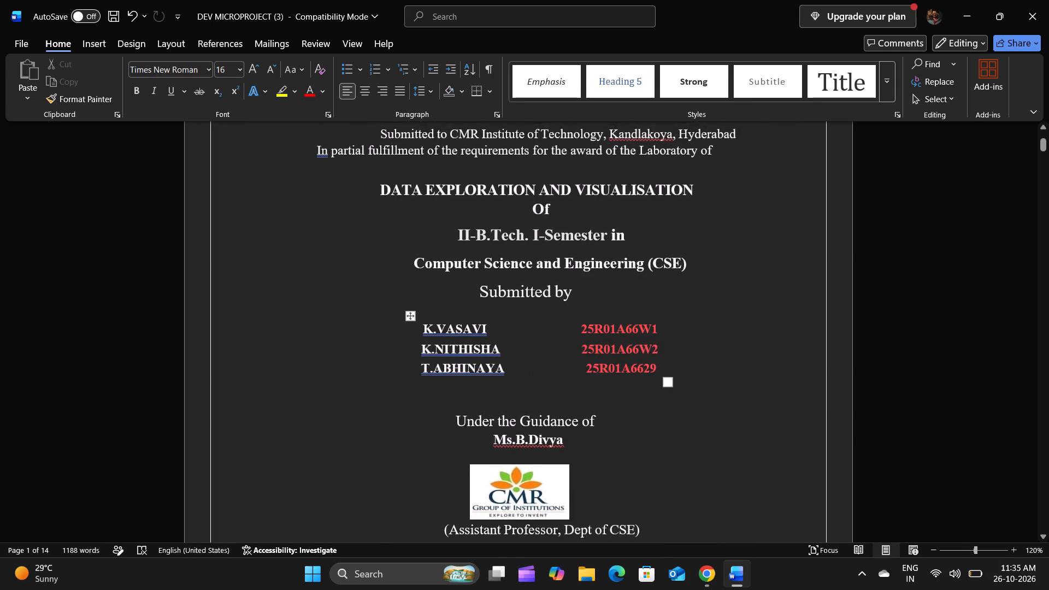
{"action": "scroll", "coordinate": [610, 334], "scroll_direction": "down", "scroll_amount": 1}
{"action": "scroll", "coordinate": [610, 334], "scroll_direction": "up", "scroll_amount": 1}
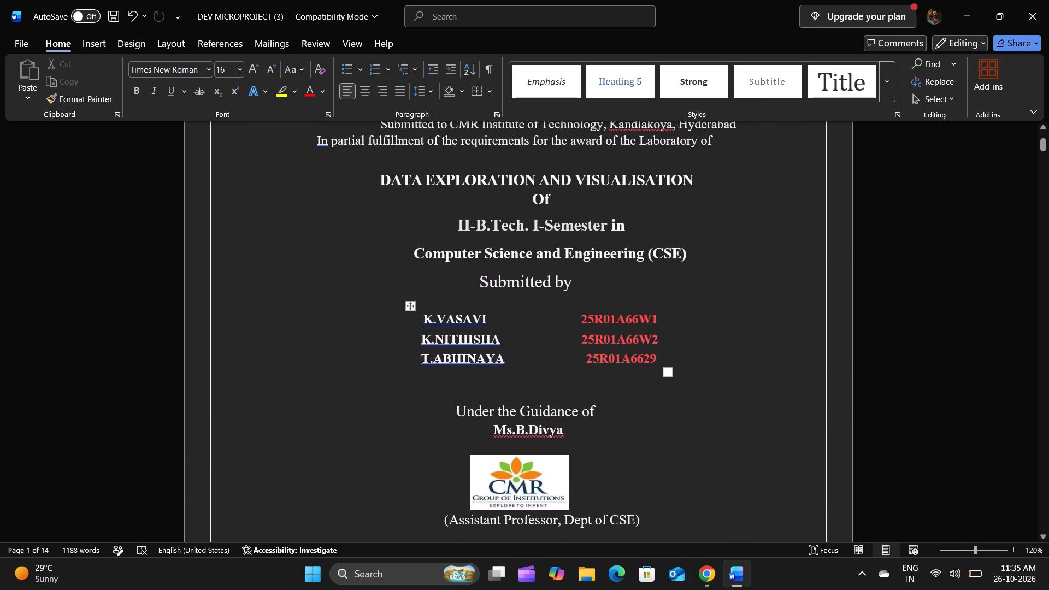
{"action": "left_click_drag", "start_coordinate": [421, 315], "coordinate": [580, 359]}
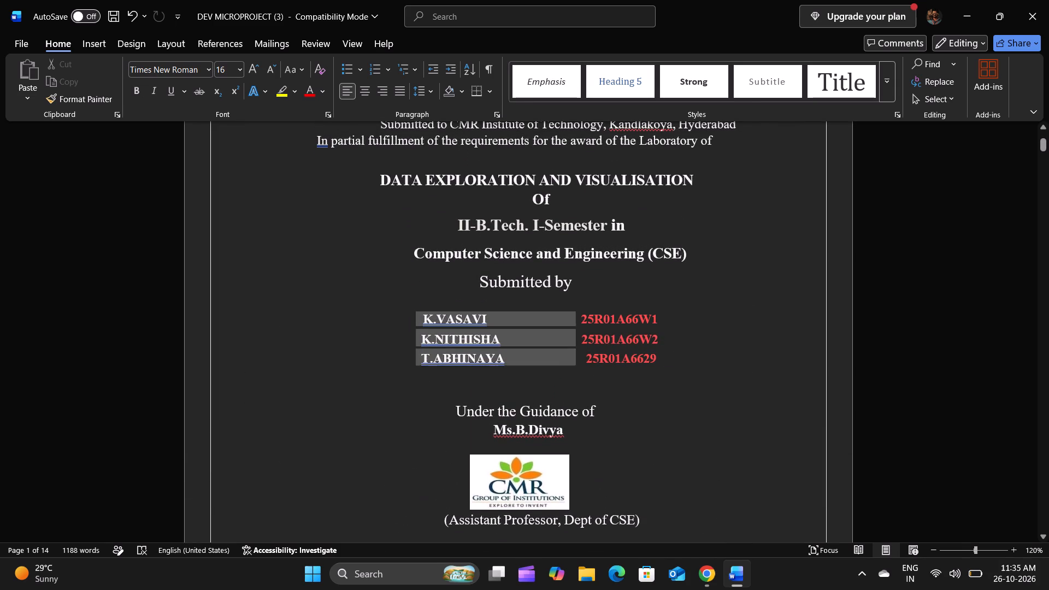
{"action": "left_click_drag", "start_coordinate": [580, 359], "coordinate": [697, 357]}
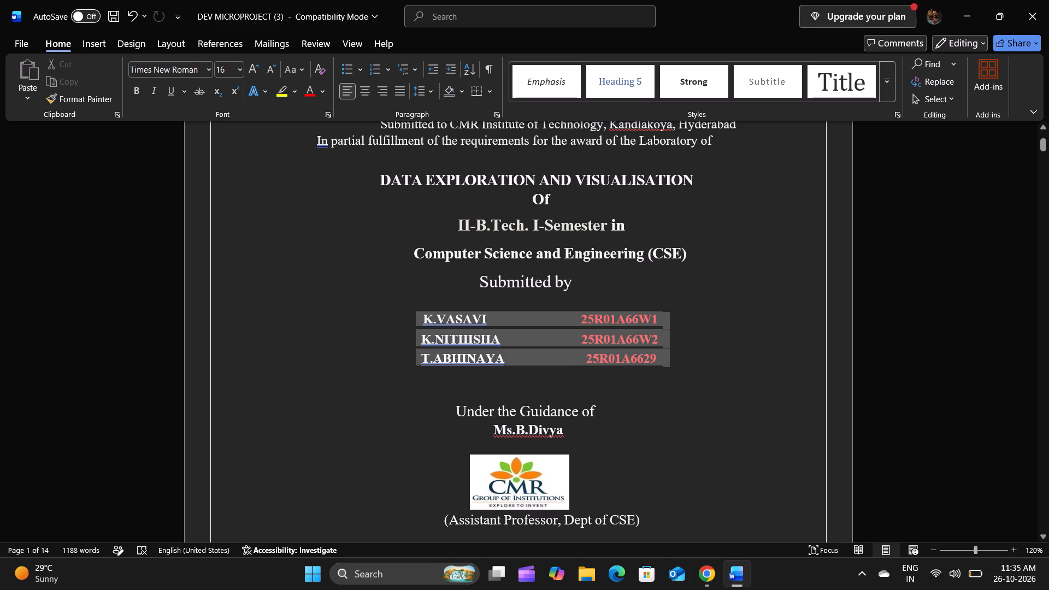
{"action": "left_click_drag", "start_coordinate": [697, 357], "coordinate": [660, 350]}
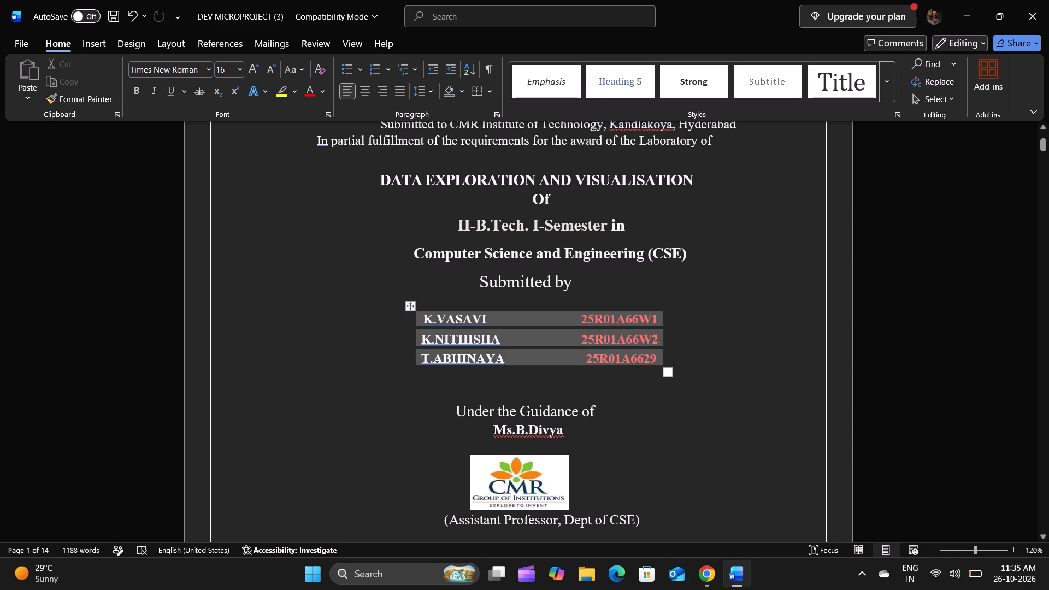
{"action": "key", "text": "ctrl+c"}
Delete the old seven-student table of names and roll numbers from the Certificate page.
{"action": "scroll", "coordinate": [660, 350], "scroll_direction": "down", "scroll_amount": 3}
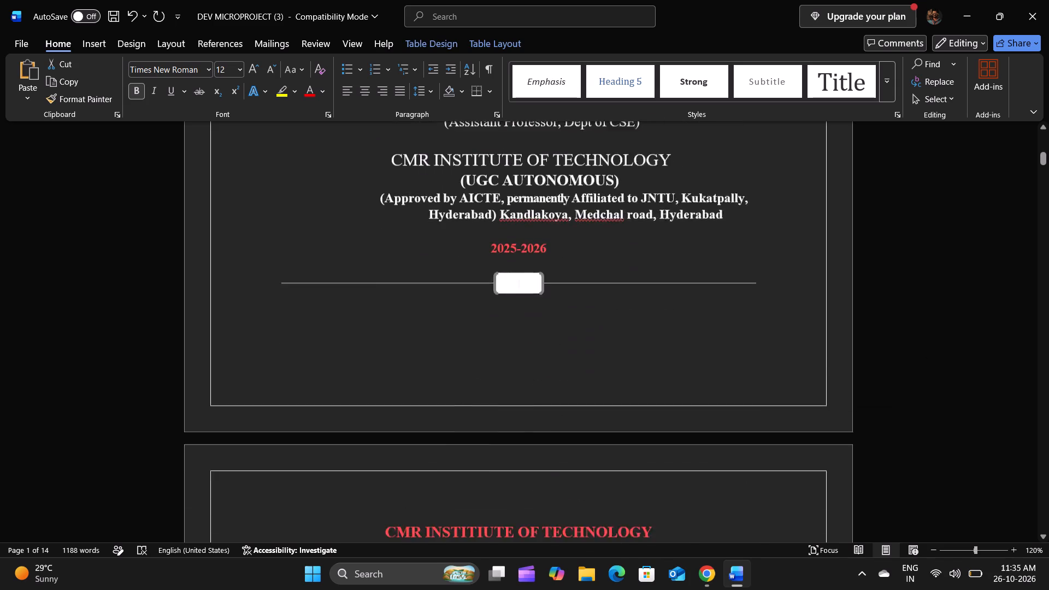
{"action": "scroll", "coordinate": [660, 350], "scroll_direction": "down", "scroll_amount": 2}
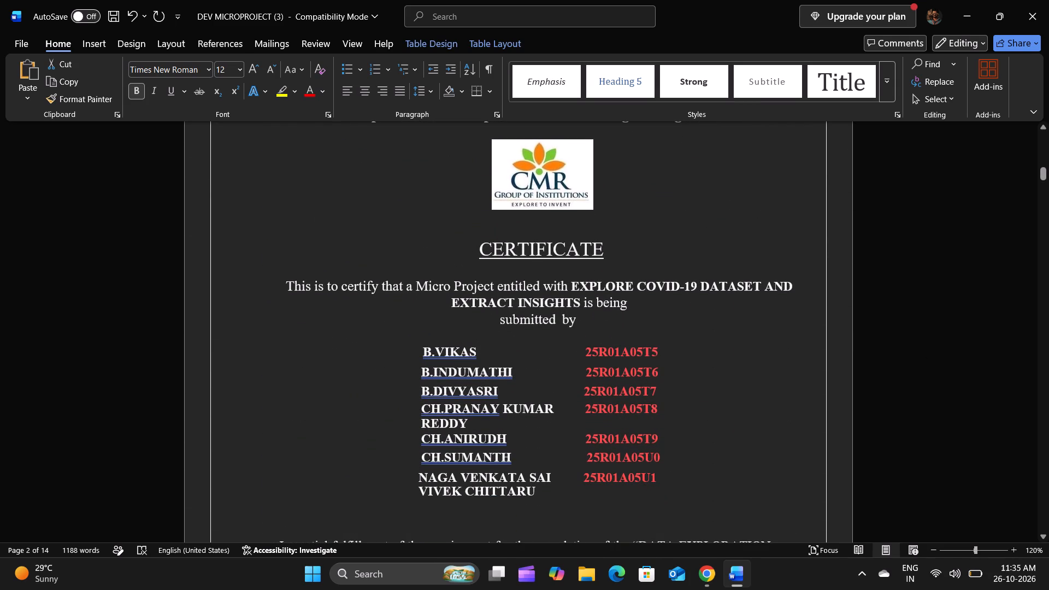
{"action": "left_click_drag", "start_coordinate": [418, 350], "coordinate": [668, 503]}
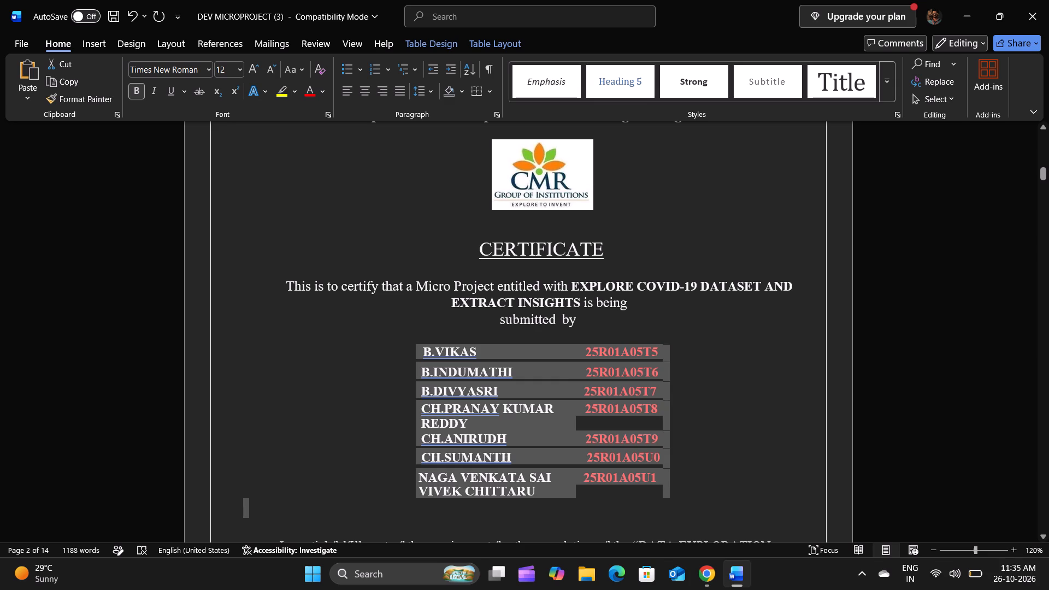
{"action": "left_click_drag", "start_coordinate": [668, 503], "coordinate": [636, 498]}
{"action": "key", "text": "BackSpace"}
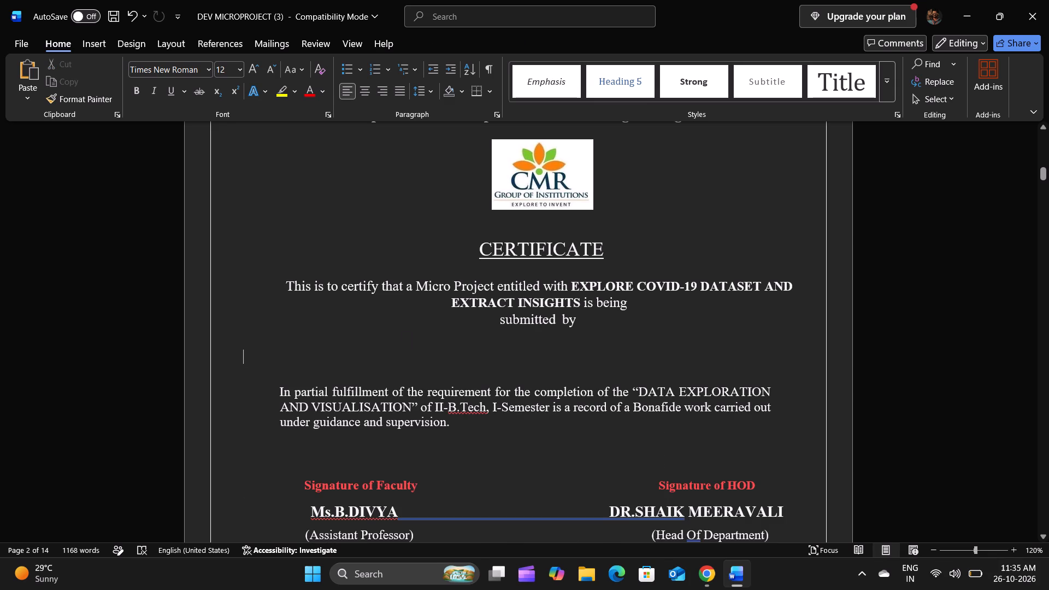
Indent the empty line under "submitted by" on the Certificate page with spaces and paste the copied three-student table there.
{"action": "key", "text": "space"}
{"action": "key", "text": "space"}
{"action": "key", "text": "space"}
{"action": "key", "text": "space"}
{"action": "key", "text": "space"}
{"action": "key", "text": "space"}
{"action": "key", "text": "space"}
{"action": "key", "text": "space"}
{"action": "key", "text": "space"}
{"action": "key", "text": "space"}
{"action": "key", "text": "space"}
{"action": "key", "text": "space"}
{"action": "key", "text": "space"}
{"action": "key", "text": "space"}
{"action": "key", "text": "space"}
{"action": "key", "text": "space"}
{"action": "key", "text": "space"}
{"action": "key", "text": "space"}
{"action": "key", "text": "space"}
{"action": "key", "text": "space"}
{"action": "key", "text": "ctrl+v"}
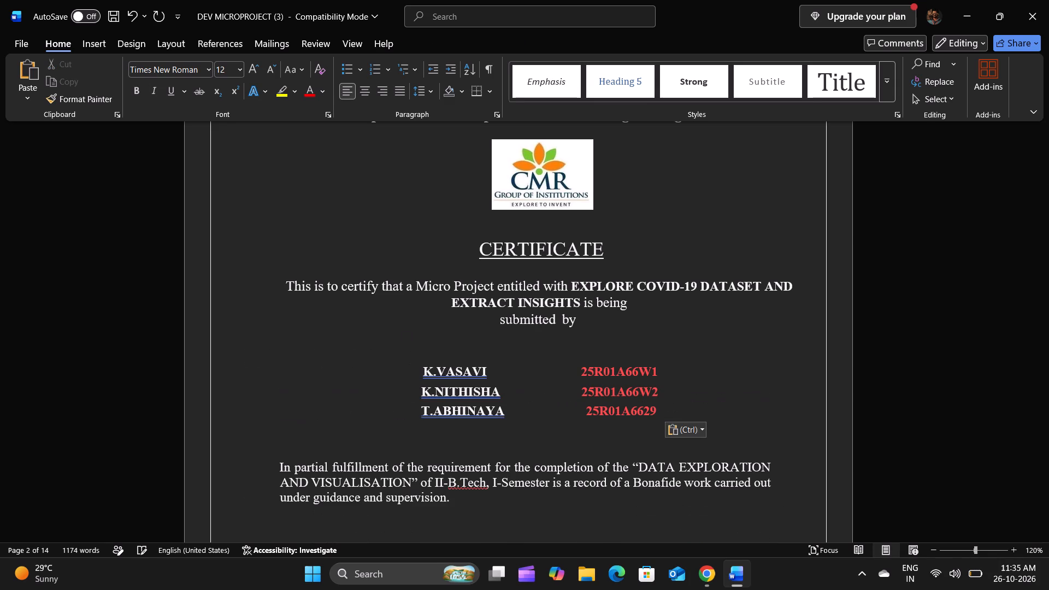
Replace the leading space before the first student's name in the Certificate table with two spaces, aligning it with the names below.
{"action": "left_click", "coordinate": [384, 368]}
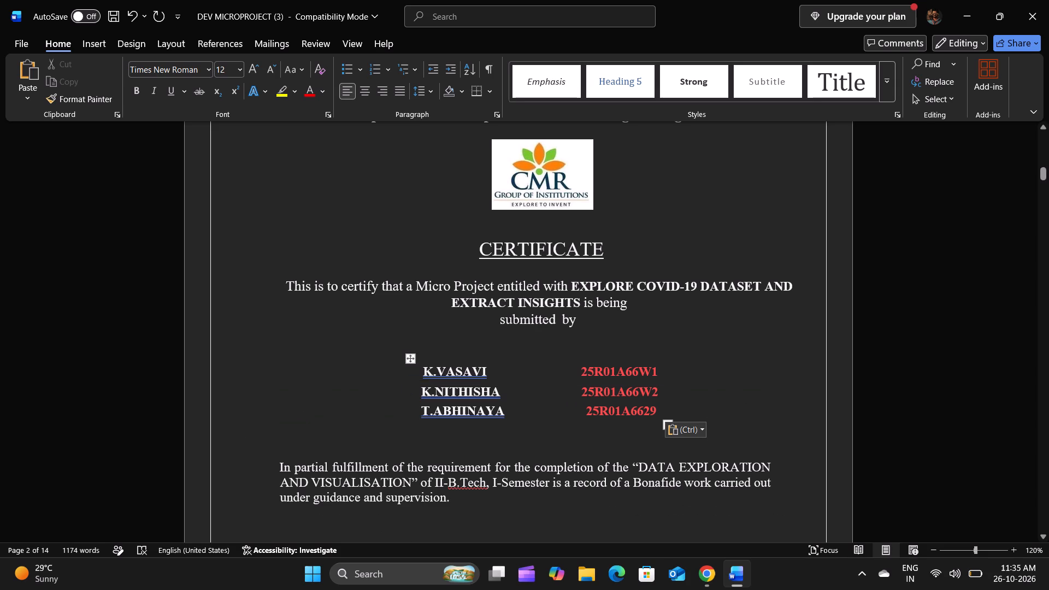
{"action": "left_click", "coordinate": [305, 463]}
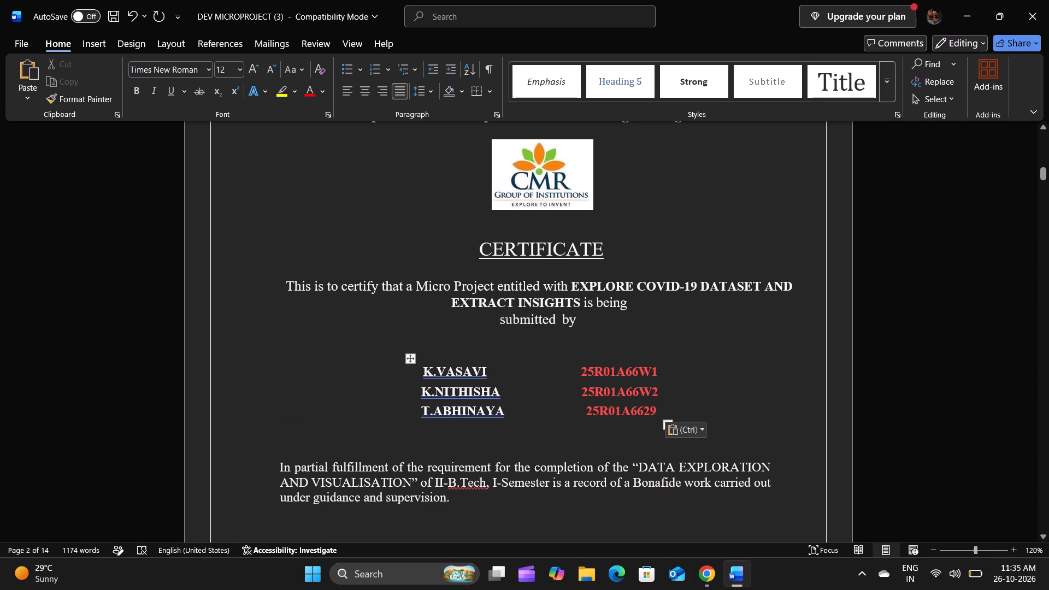
{"action": "left_click", "coordinate": [425, 370]}
{"action": "key", "text": "BackSpace"}
{"action": "key", "text": "BackSpace"}
{"action": "key", "text": "BackSpace"}
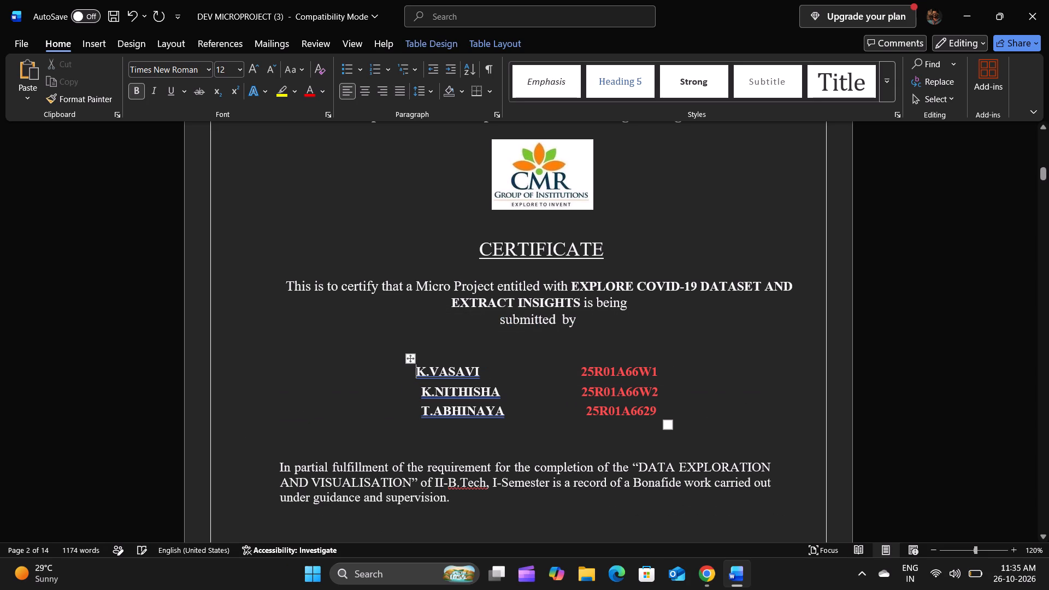
{"action": "key", "text": "BackSpace"}
{"action": "key", "text": "BackSpace"}
{"action": "key", "text": "BackSpace"}
{"action": "key", "text": "BackSpace"}
{"action": "key", "text": "BackSpace"}
{"action": "key", "text": "BackSpace"}
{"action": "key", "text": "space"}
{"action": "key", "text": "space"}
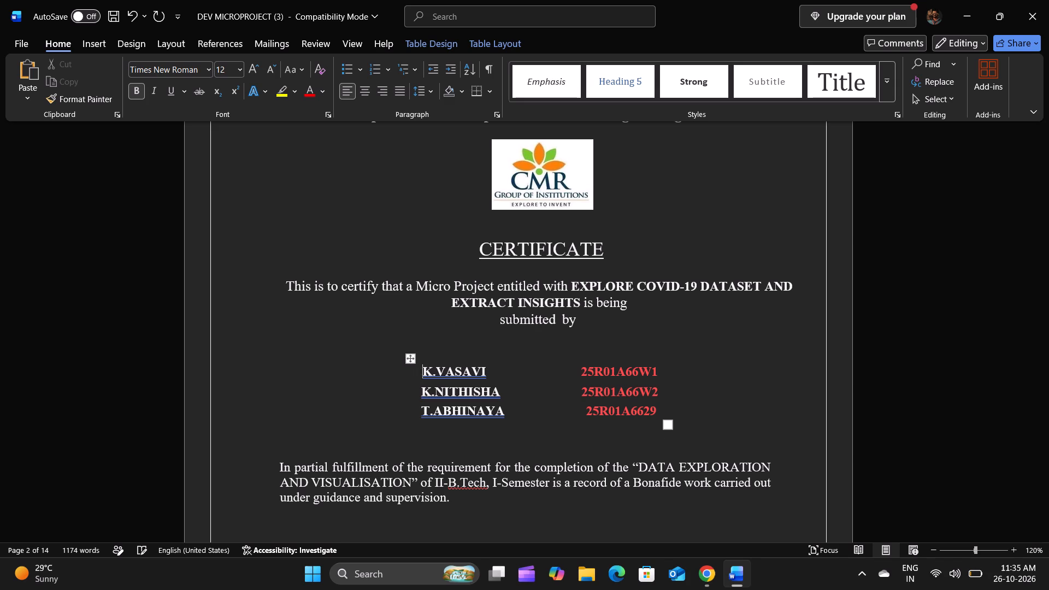
Remove the blank line between "submitted by" and the student table on the Certificate page.
{"action": "left_click", "coordinate": [313, 364]}
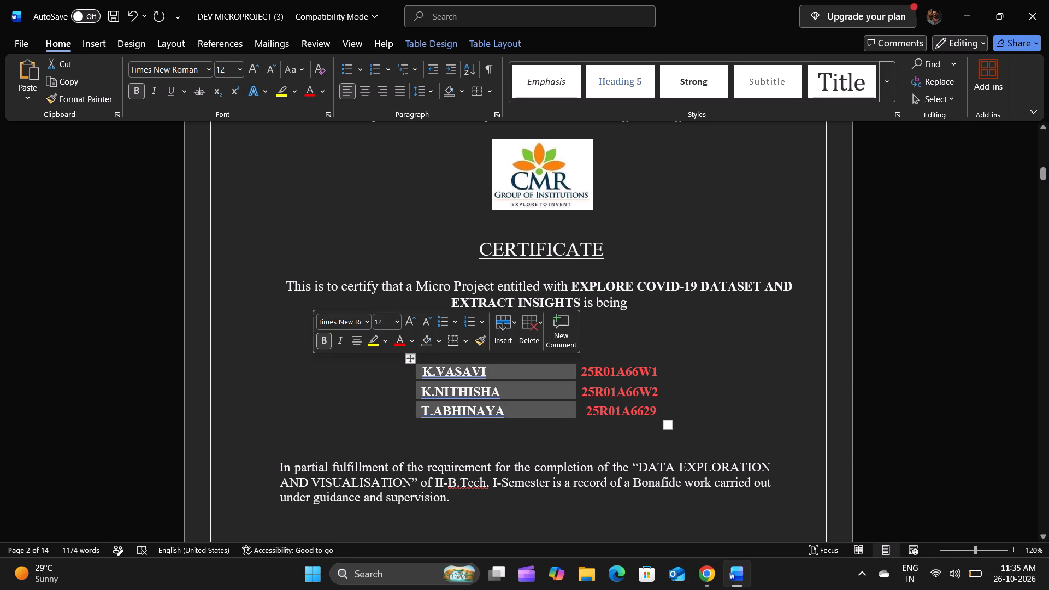
{"action": "left_click", "coordinate": [627, 345]}
{"action": "left_click", "coordinate": [574, 343]}
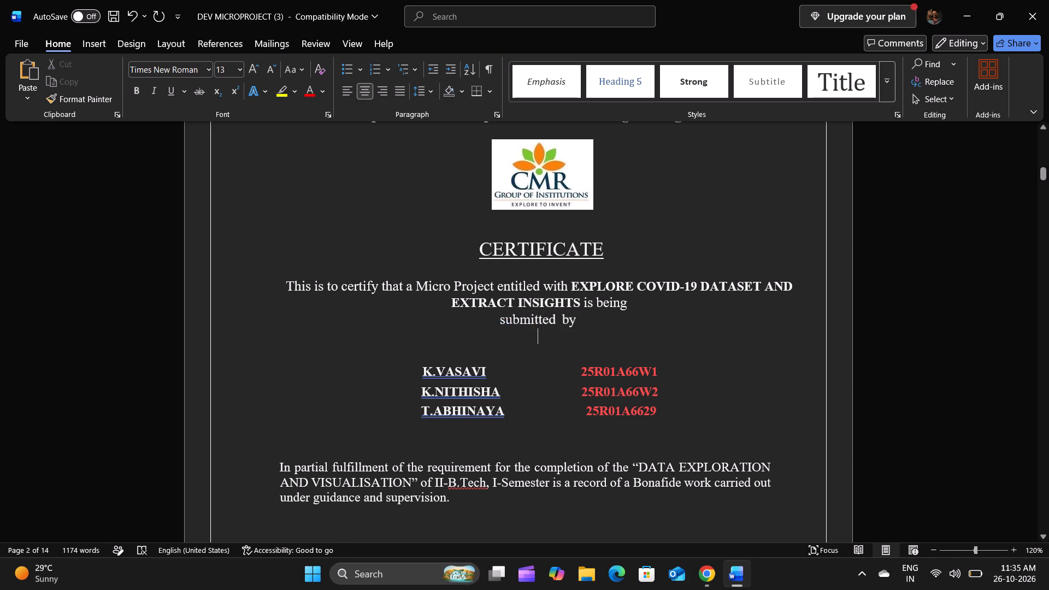
{"action": "key", "text": "BackSpace"}
{"action": "key", "text": "BackSpace"}
{"action": "key", "text": "BackSpace"}
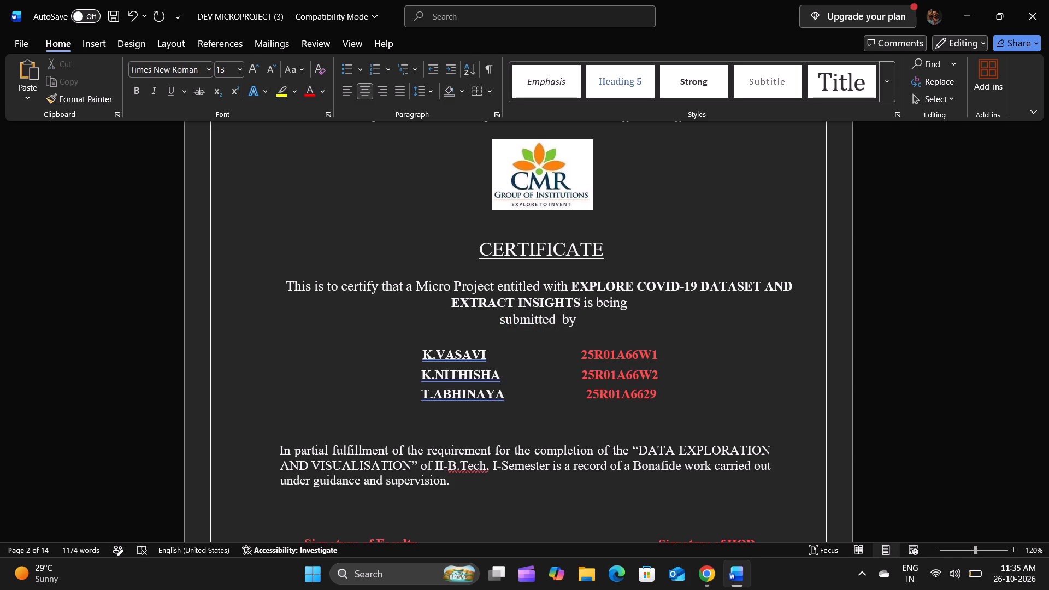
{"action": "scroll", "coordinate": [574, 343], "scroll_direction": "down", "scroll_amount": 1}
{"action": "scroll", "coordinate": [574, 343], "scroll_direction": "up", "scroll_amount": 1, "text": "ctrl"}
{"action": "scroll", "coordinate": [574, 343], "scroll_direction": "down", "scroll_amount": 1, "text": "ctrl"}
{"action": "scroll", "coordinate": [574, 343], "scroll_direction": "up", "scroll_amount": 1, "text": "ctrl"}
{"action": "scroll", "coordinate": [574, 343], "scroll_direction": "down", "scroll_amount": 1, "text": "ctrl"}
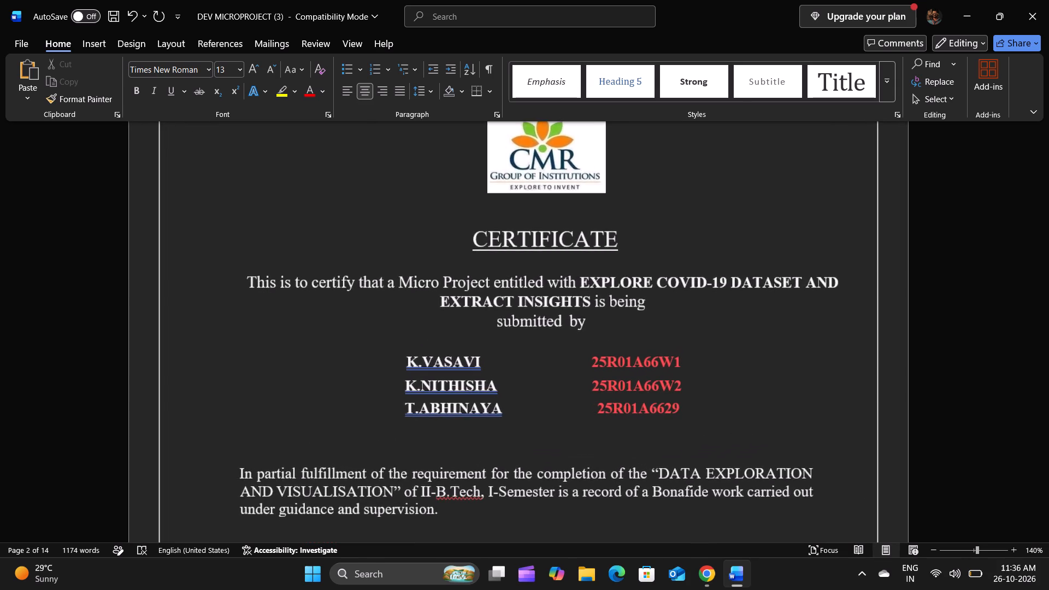
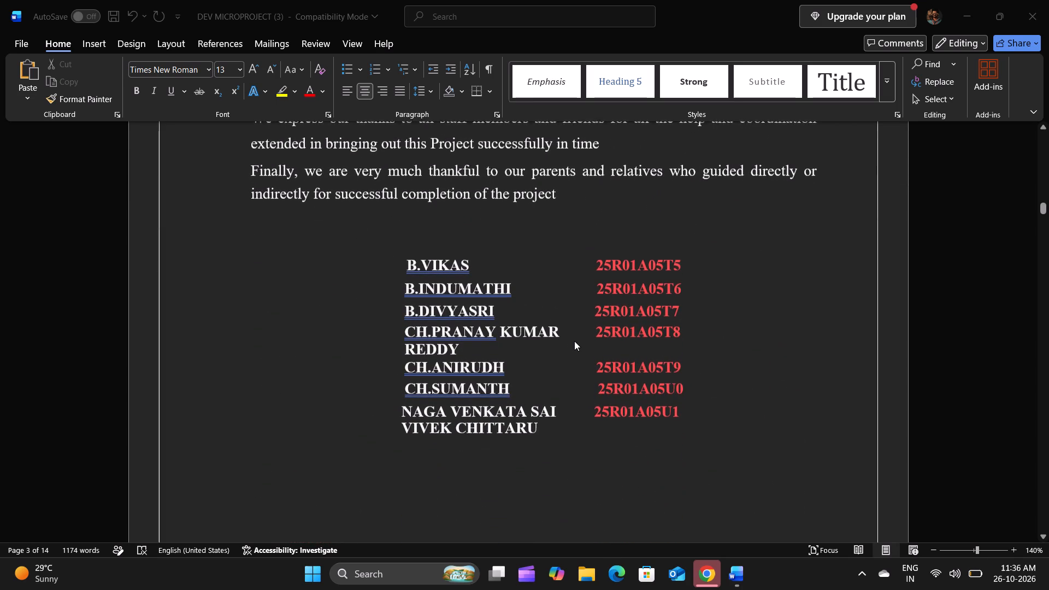
Delete the old seven-student table of names and roll numbers below the closing thanks paragraph on page 3.
{"action": "left_click", "coordinate": [406, 246]}
{"action": "left_click_drag", "start_coordinate": [406, 246], "coordinate": [644, 405]}
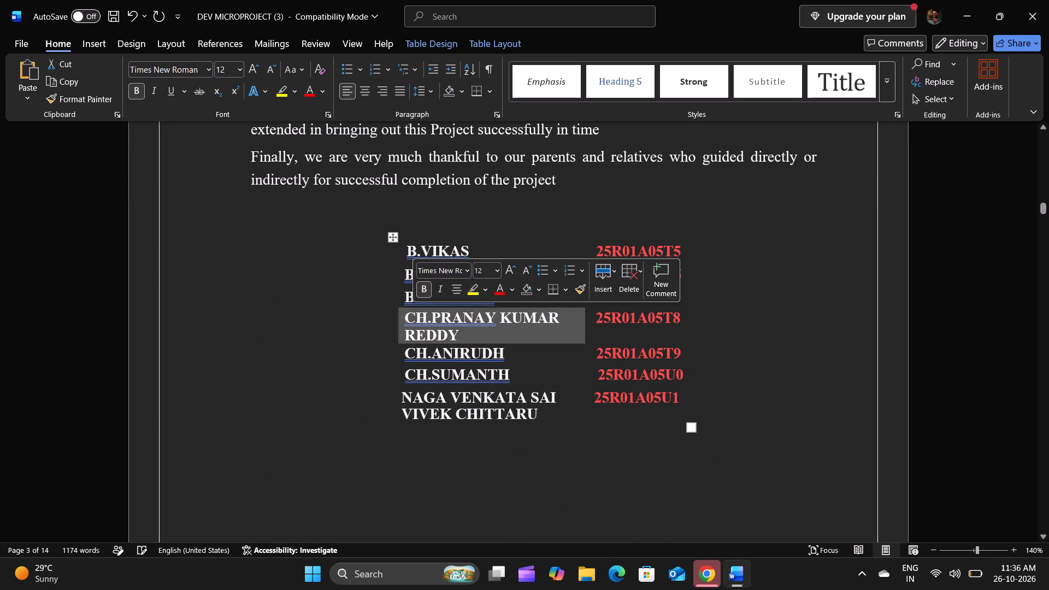
{"action": "left_click_drag", "start_coordinate": [644, 405], "coordinate": [644, 406]}
{"action": "left_click", "coordinate": [644, 406]}
{"action": "left_click_drag", "start_coordinate": [406, 246], "coordinate": [476, 303]}
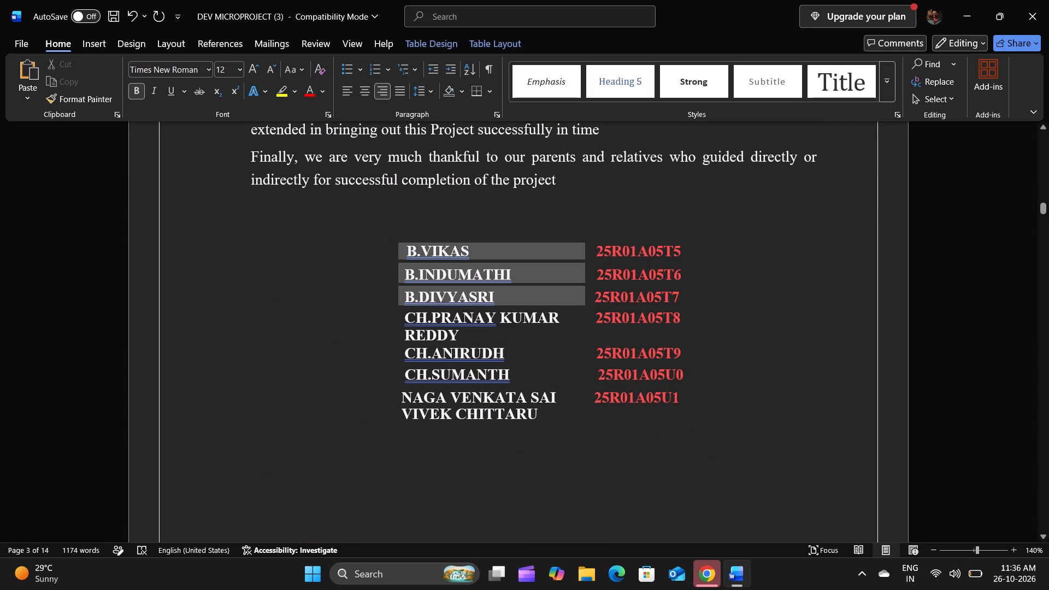
{"action": "left_click_drag", "start_coordinate": [476, 303], "coordinate": [705, 436]}
{"action": "key", "text": "BackSpace"}
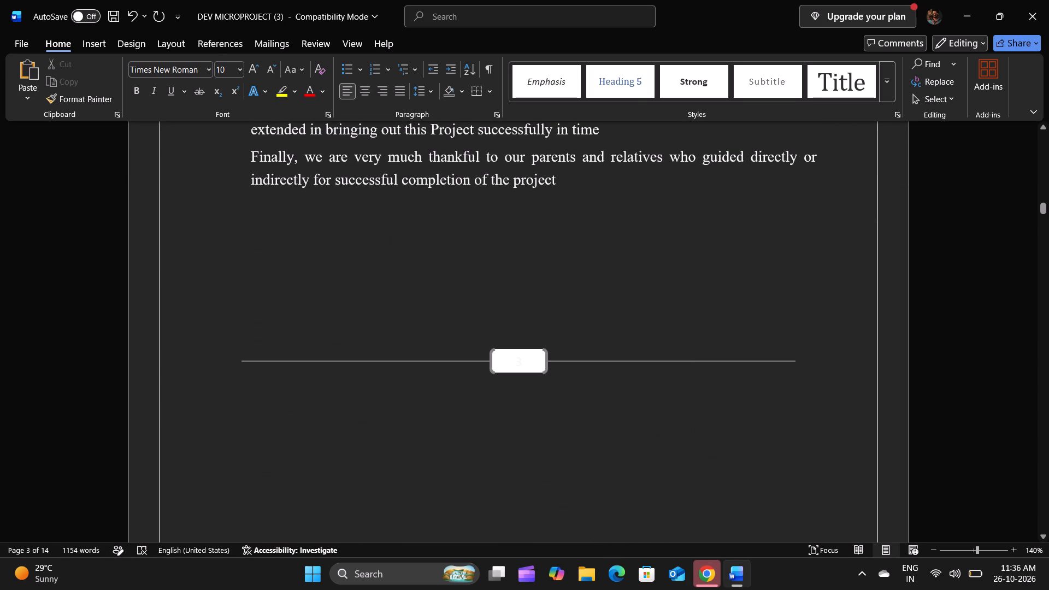
Add two lines after the closing thanks paragraph on page 3, indent with 20 spaces, and paste the copied three-student table.
{"action": "left_click", "coordinate": [567, 193]}
{"action": "left_click", "coordinate": [568, 172]}
{"action": "key", "text": "Return"}
{"action": "key", "text": "Return"}
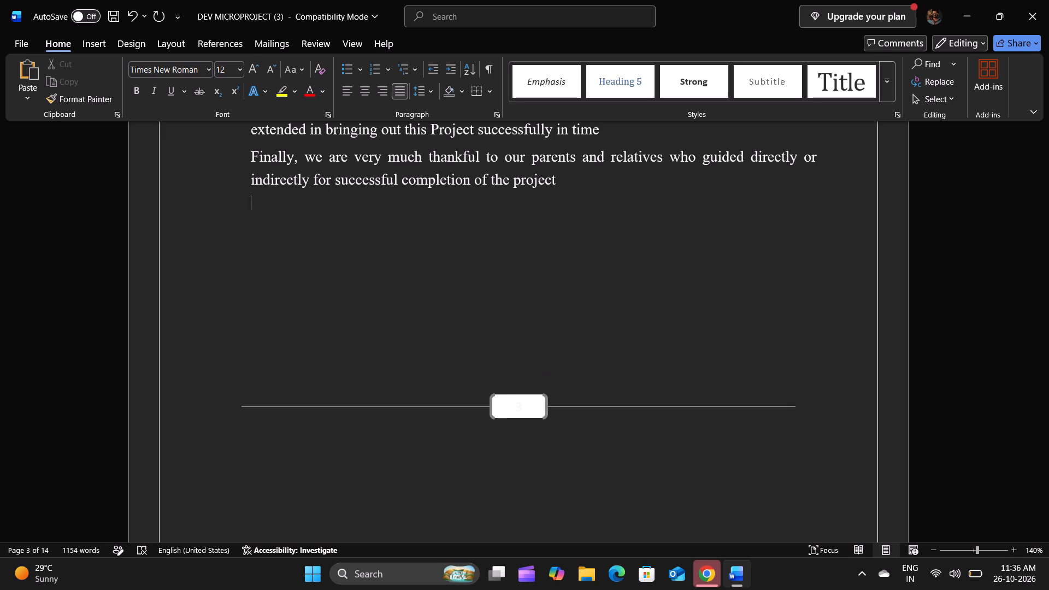
{"action": "key", "text": "space"}
{"action": "key", "text": "space"}
{"action": "key", "text": "space"}
{"action": "key", "text": "space"}
{"action": "key", "text": "space"}
{"action": "key", "text": "space"}
{"action": "key", "text": "space"}
{"action": "key", "text": "space"}
{"action": "key", "text": "space"}
{"action": "key", "text": "space"}
{"action": "key", "text": "space"}
{"action": "key", "text": "space"}
{"action": "key", "text": "space"}
{"action": "key", "text": "space"}
{"action": "key", "text": "space"}
{"action": "key", "text": "space"}
{"action": "key", "text": "space"}
{"action": "key", "text": "space"}
{"action": "key", "text": "space"}
{"action": "key", "text": "space"}
{"action": "key", "text": "ctrl+v"}
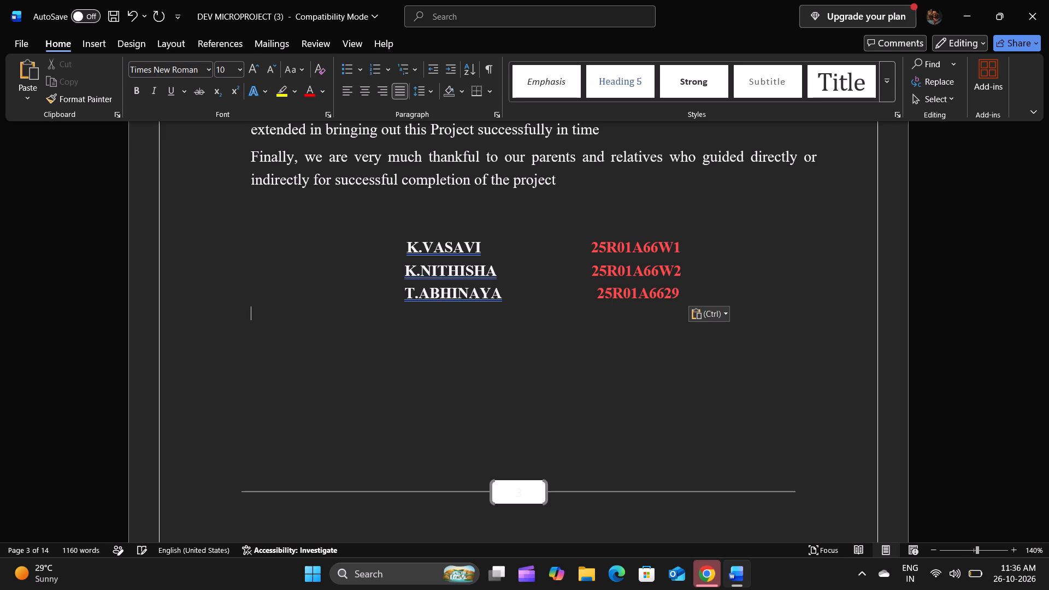
Examine the layout of the pasted student table on page 3 and of the Index page that follows.
{"action": "scroll", "coordinate": [568, 172], "scroll_direction": "down", "scroll_amount": 1}
{"action": "scroll", "coordinate": [568, 172], "scroll_direction": "up", "scroll_amount": 1, "text": "ctrl"}
{"action": "scroll", "coordinate": [568, 172], "scroll_direction": "down", "scroll_amount": 1, "text": "ctrl"}
{"action": "scroll", "coordinate": [568, 172], "scroll_direction": "up", "scroll_amount": 1, "text": "ctrl"}
{"action": "scroll", "coordinate": [568, 172], "scroll_direction": "down", "scroll_amount": 1, "text": "ctrl"}
{"action": "scroll", "coordinate": [568, 172], "scroll_direction": "down", "scroll_amount": 2}
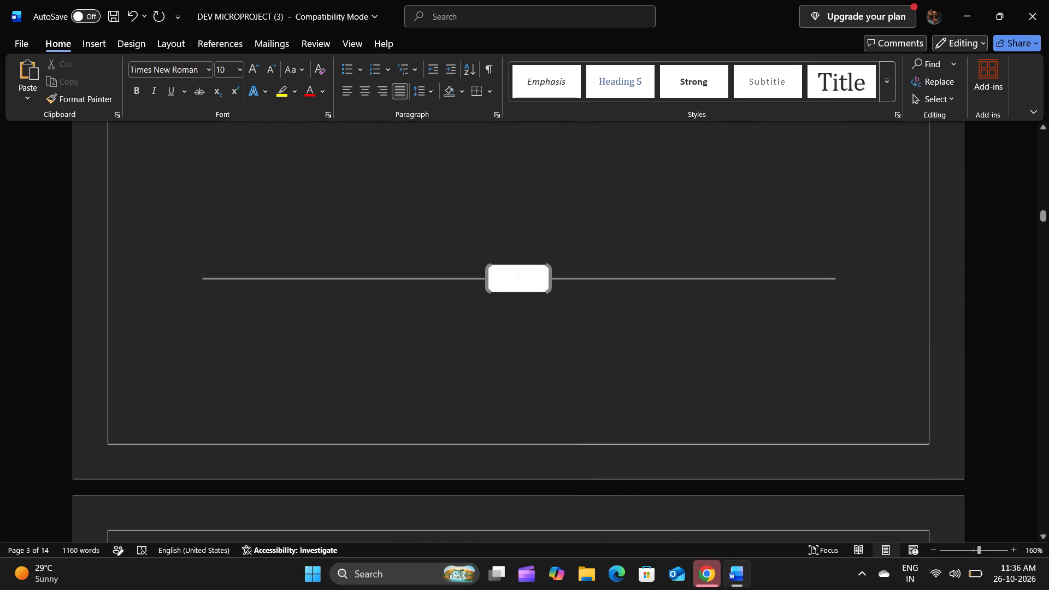
{"action": "scroll", "coordinate": [568, 172], "scroll_direction": "down", "scroll_amount": 2}
{"action": "scroll", "coordinate": [568, 172], "scroll_direction": "up", "scroll_amount": 1}
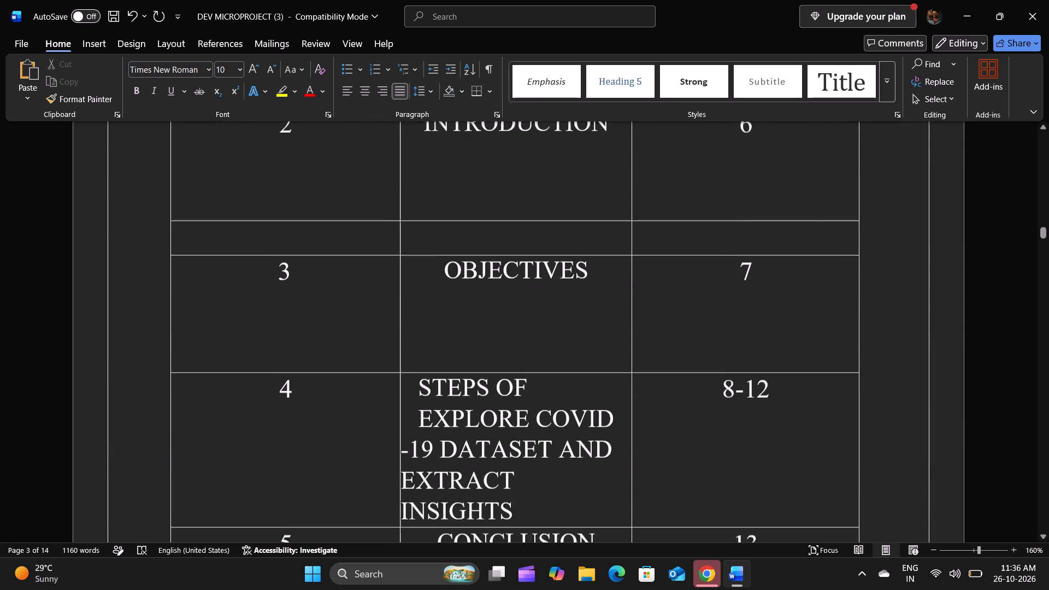
{"action": "scroll", "coordinate": [840, 404], "scroll_direction": "down", "scroll_amount": 1, "text": "ctrl"}
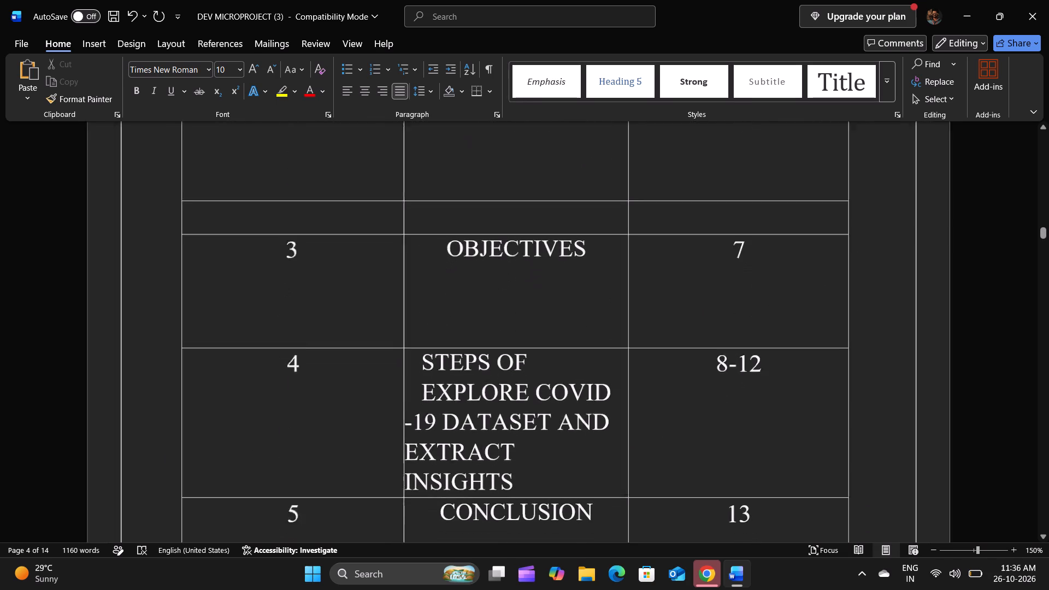
{"action": "scroll", "coordinate": [840, 404], "scroll_direction": "down", "scroll_amount": 7, "text": "ctrl"}
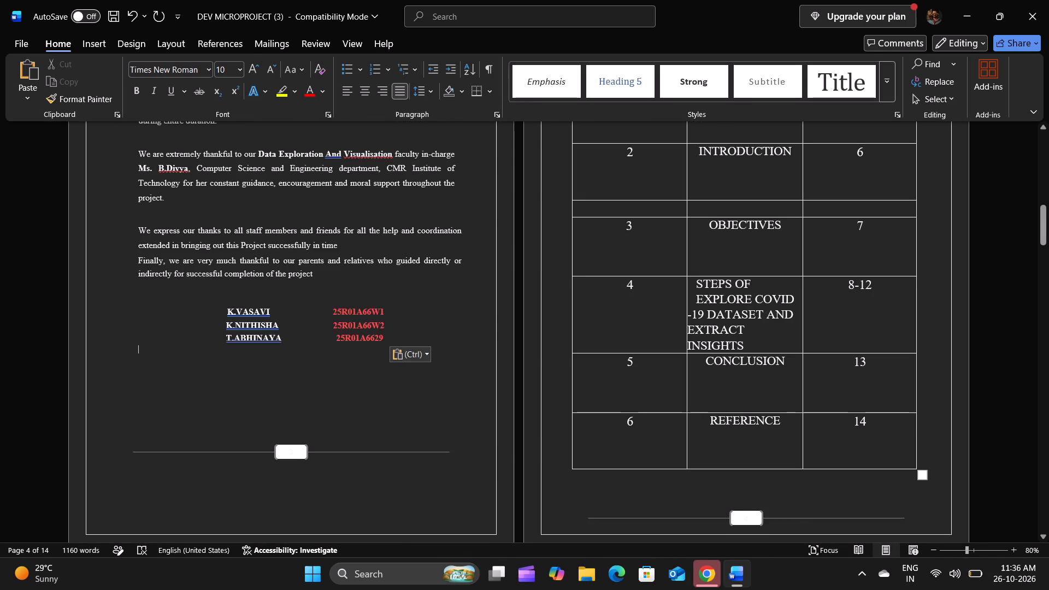
{"action": "scroll", "coordinate": [552, 344], "scroll_direction": "up", "scroll_amount": 3, "text": "ctrl"}
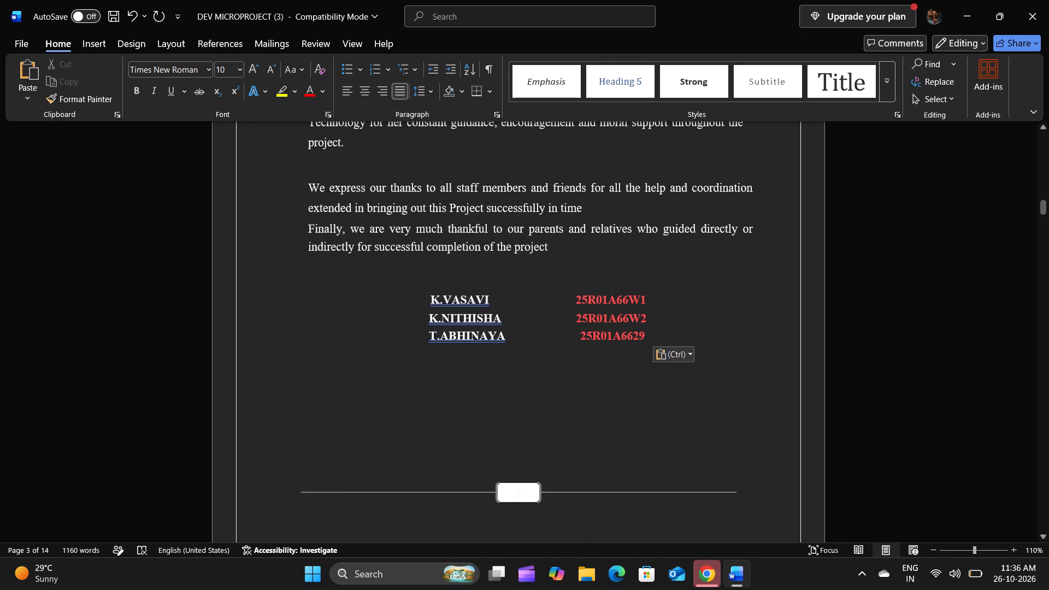
Shrink the whole Index table on page 4, making it narrower and shorter so its columns and rows are more compact.
{"action": "scroll", "coordinate": [603, 340], "scroll_direction": "down", "scroll_amount": 6}
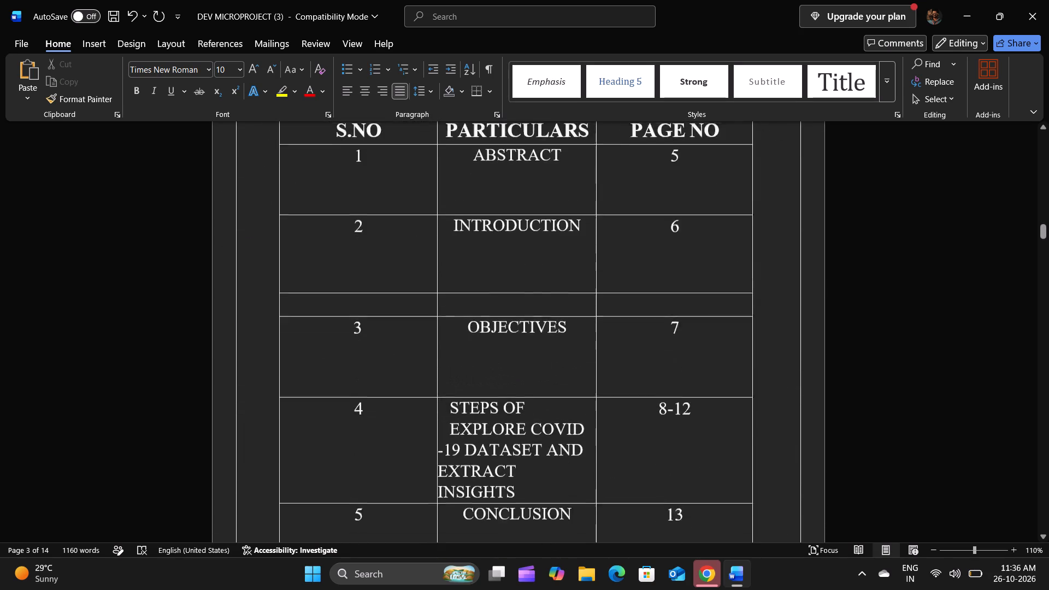
{"action": "scroll", "coordinate": [603, 340], "scroll_direction": "down", "scroll_amount": 1}
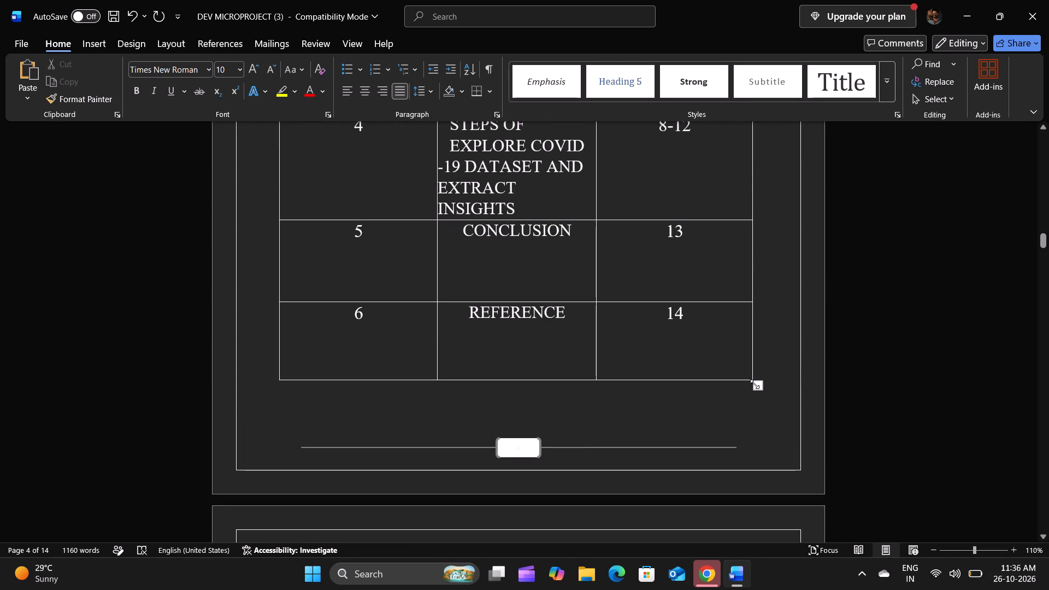
{"action": "left_click_drag", "start_coordinate": [756, 385], "coordinate": [652, 245]}
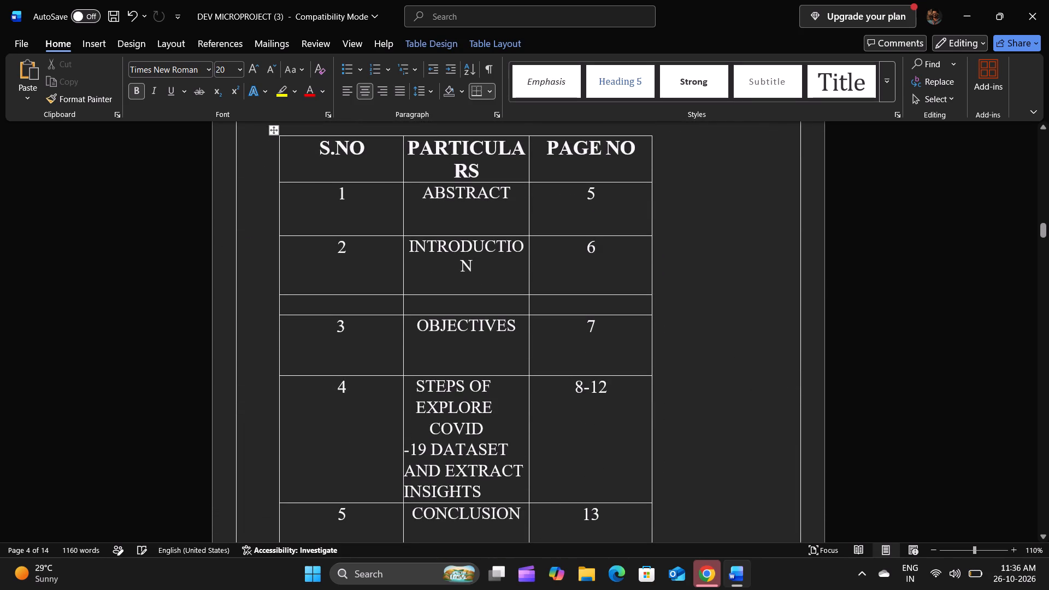
{"action": "scroll", "coordinate": [608, 306], "scroll_direction": "up", "scroll_amount": 1, "text": "ctrl"}
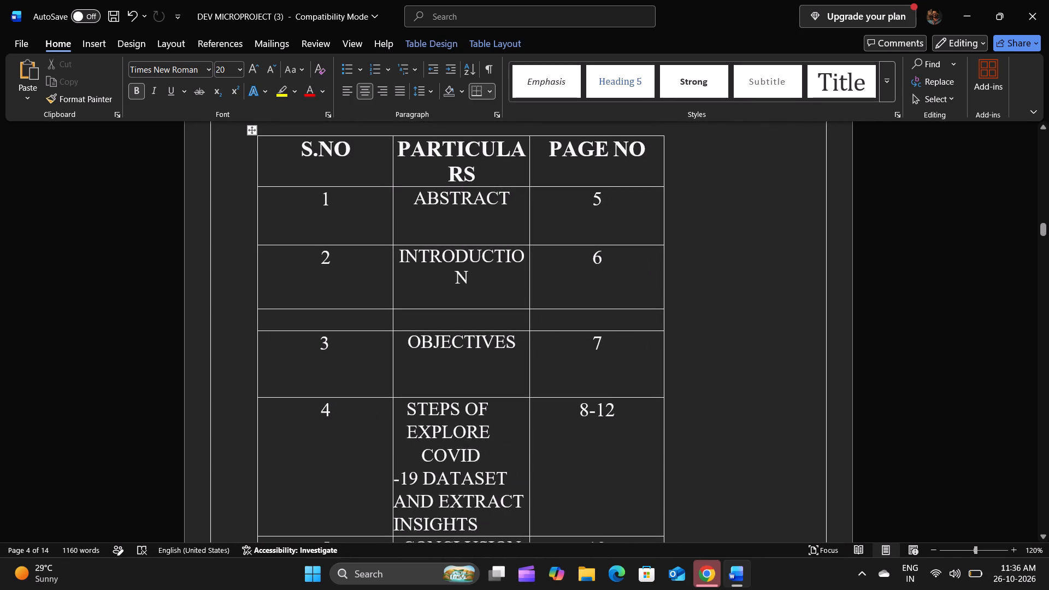
{"action": "scroll", "coordinate": [685, 347], "scroll_direction": "down", "scroll_amount": 1}
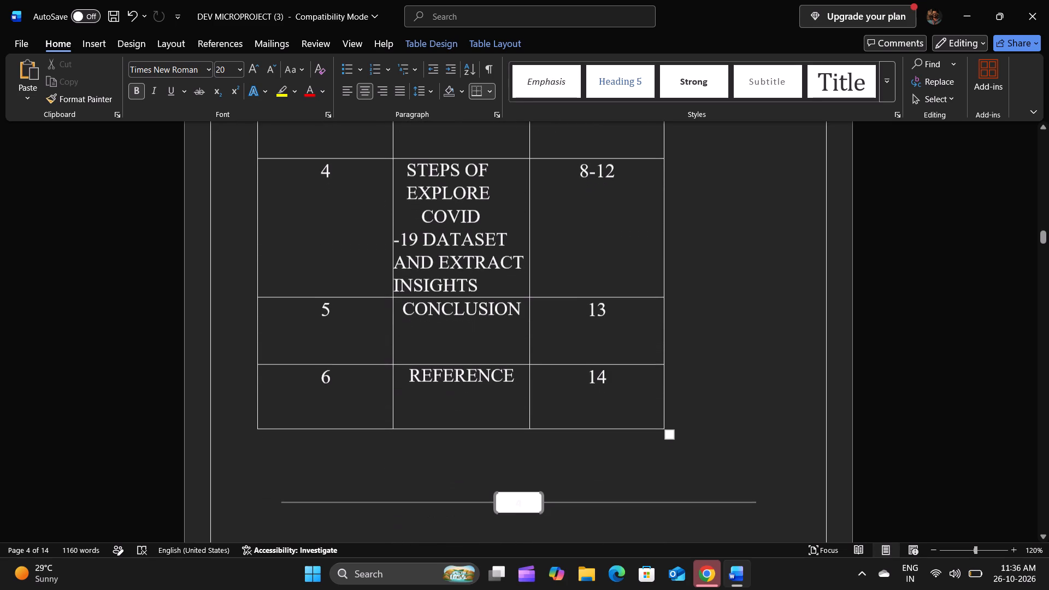
{"action": "left_click_drag", "start_coordinate": [673, 437], "coordinate": [670, 375]}
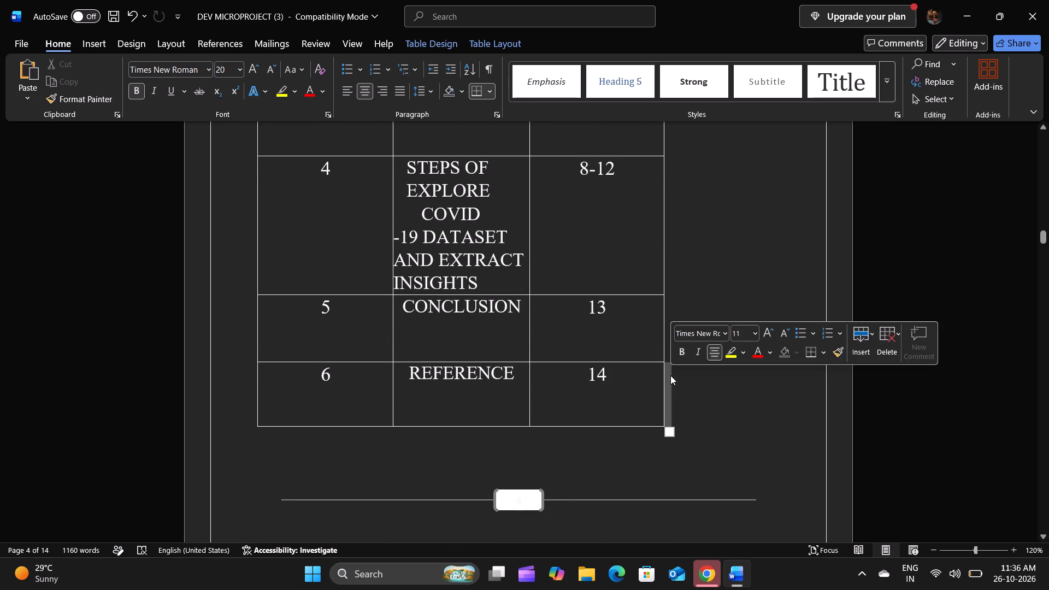
{"action": "left_click", "coordinate": [681, 398]}
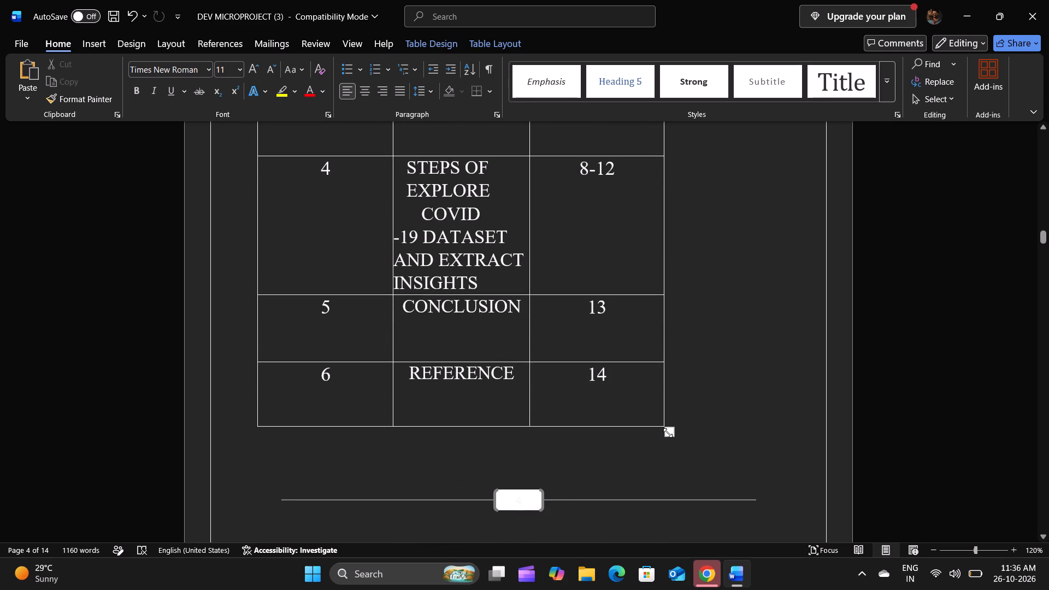
{"action": "left_click_drag", "start_coordinate": [668, 431], "coordinate": [637, 340]}
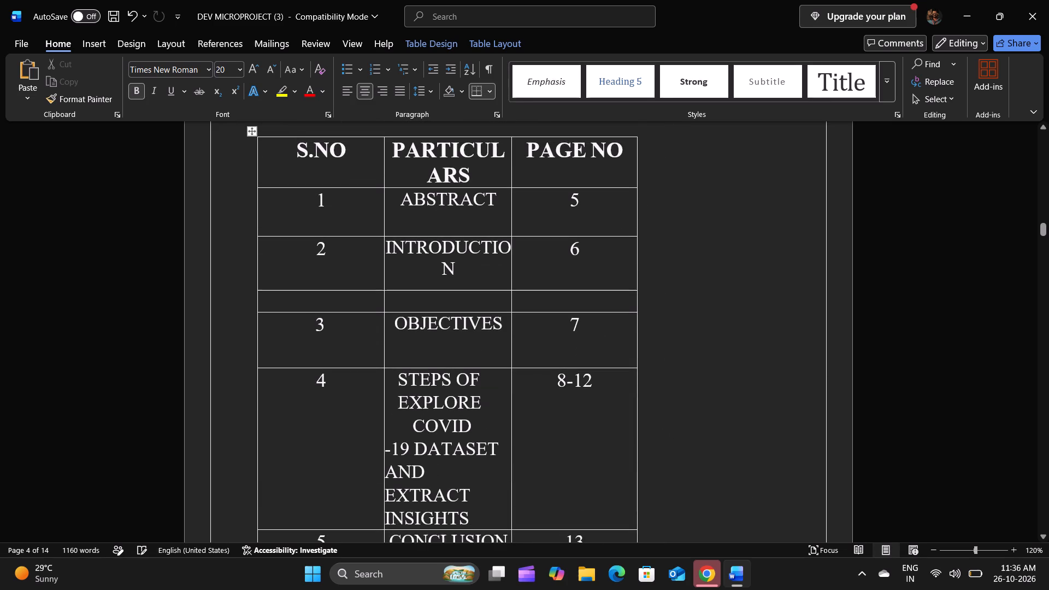
Move the Index table rightward and slightly up so it sits roughly centred under the INDEX heading.
{"action": "scroll", "coordinate": [596, 364], "scroll_direction": "down", "scroll_amount": 1}
{"action": "scroll", "coordinate": [314, 175], "scroll_direction": "right", "scroll_amount": 1}
{"action": "scroll", "coordinate": [314, 175], "scroll_direction": "down", "scroll_amount": 3}
{"action": "scroll", "coordinate": [314, 175], "scroll_direction": "up", "scroll_amount": 1}
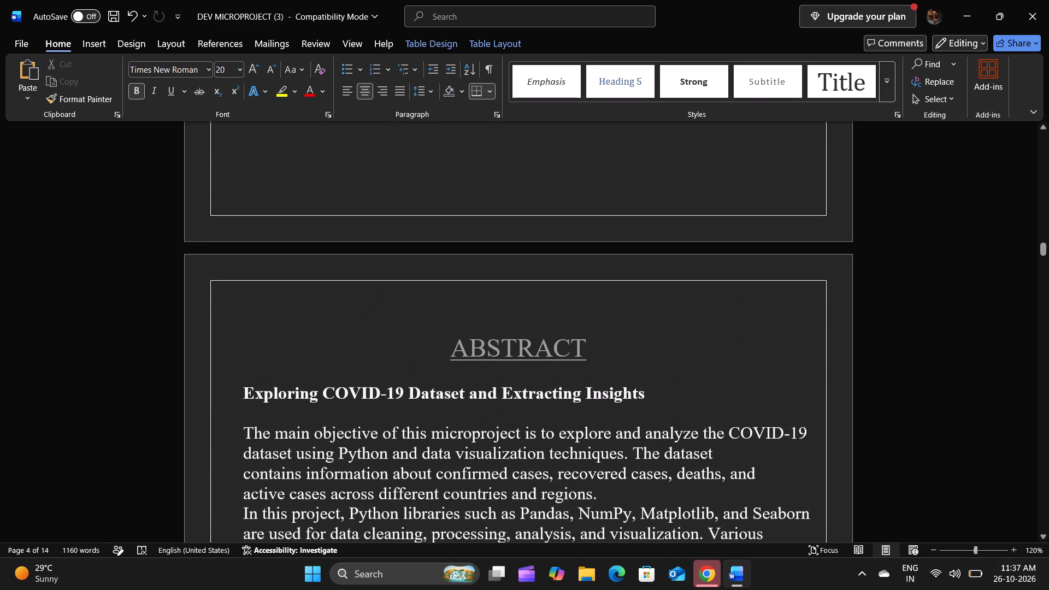
{"action": "scroll", "coordinate": [314, 175], "scroll_direction": "up", "scroll_amount": 1}
{"action": "scroll", "coordinate": [267, 140], "scroll_direction": "up", "scroll_amount": 1}
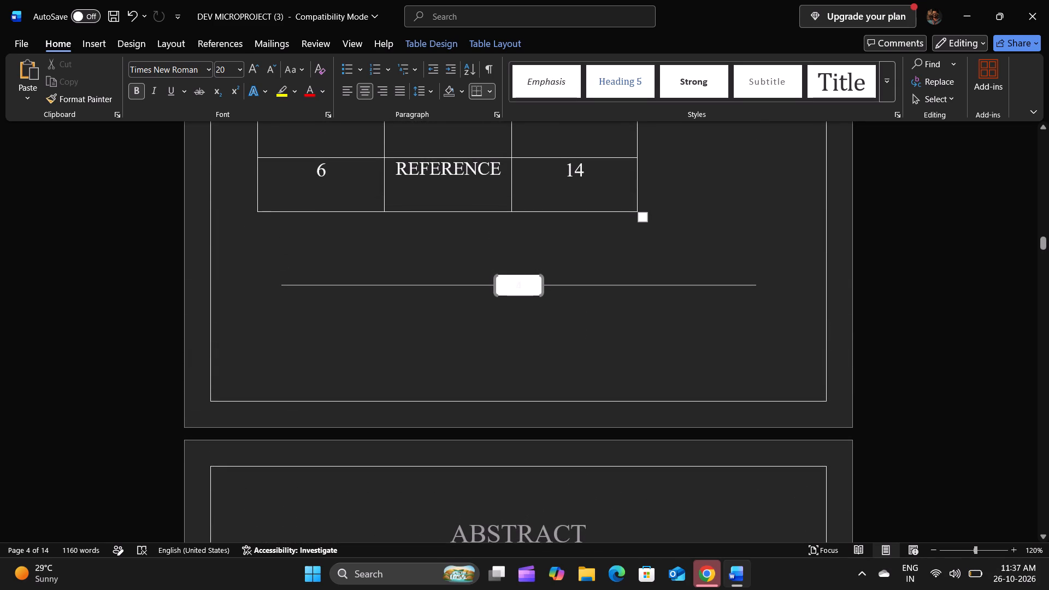
{"action": "left_click_drag", "start_coordinate": [261, 215], "coordinate": [259, 209]}
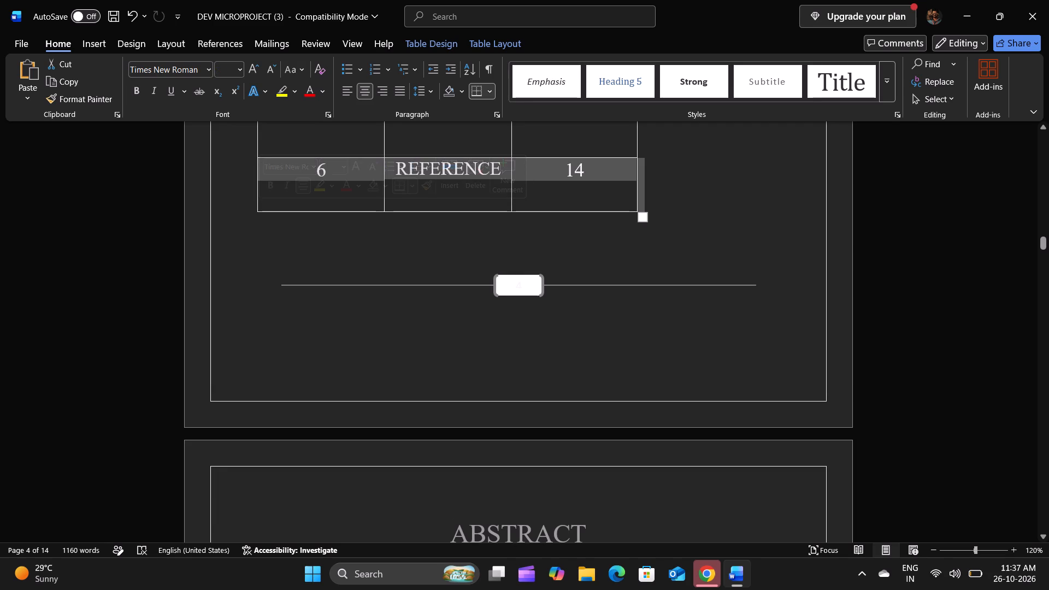
{"action": "scroll", "coordinate": [473, 248], "scroll_direction": "up", "scroll_amount": 2}
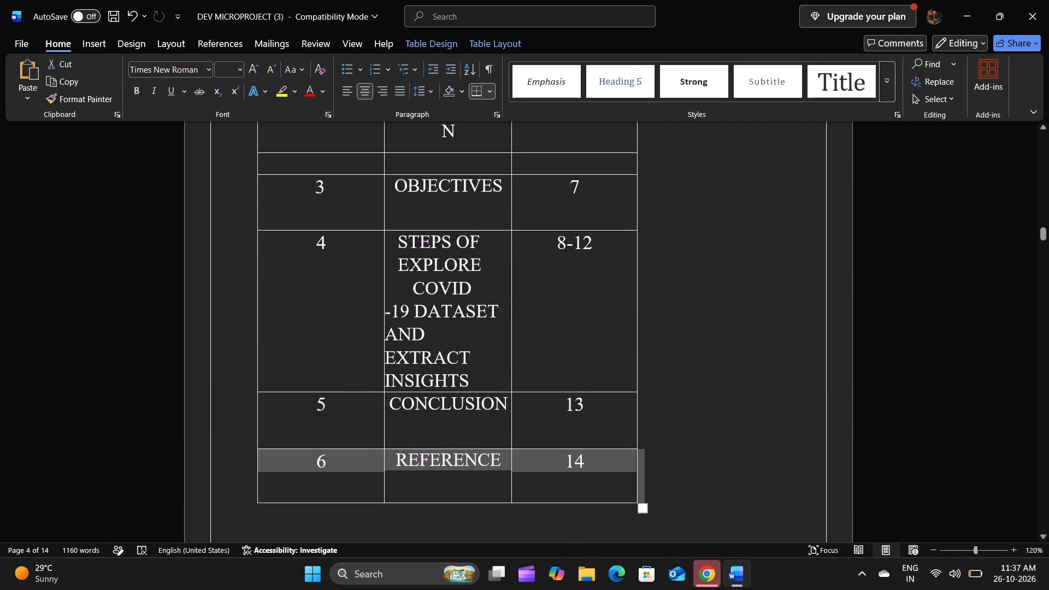
{"action": "scroll", "coordinate": [341, 208], "scroll_direction": "up", "scroll_amount": 1}
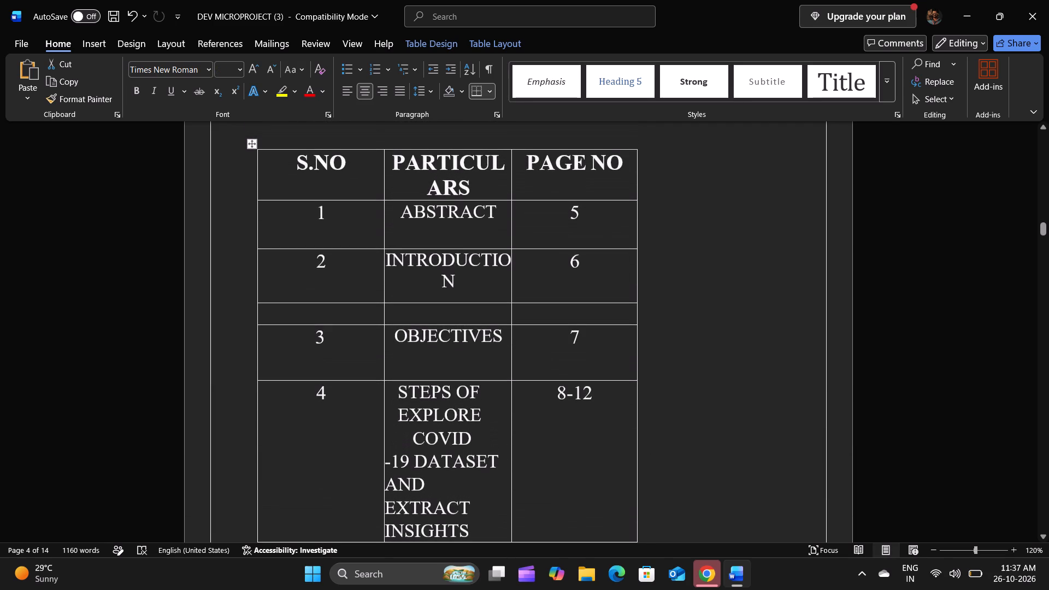
{"action": "scroll", "coordinate": [341, 208], "scroll_direction": "up", "scroll_amount": 1}
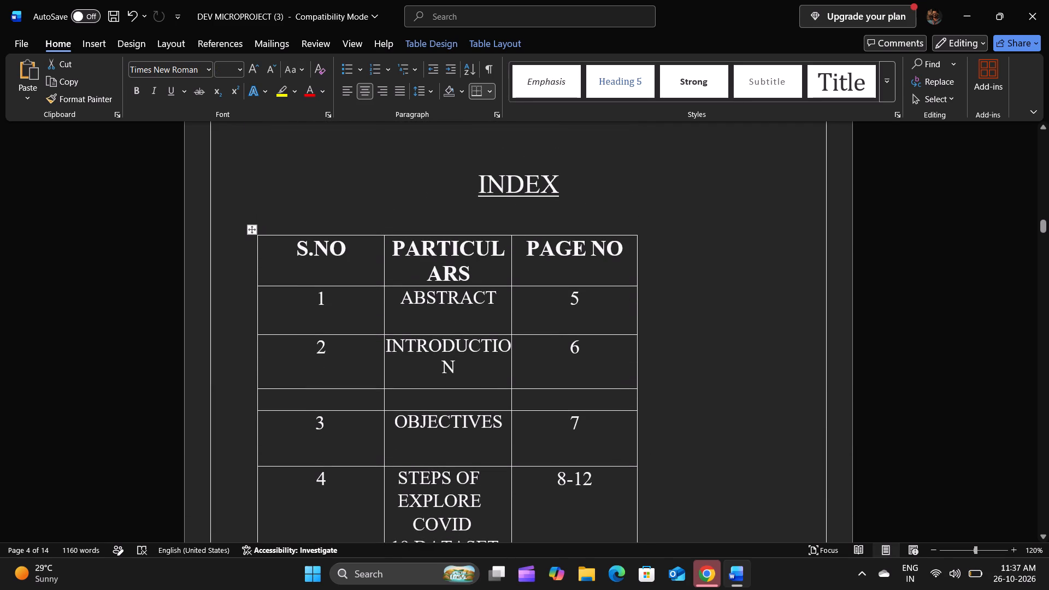
{"action": "left_click_drag", "start_coordinate": [251, 231], "coordinate": [352, 221]}
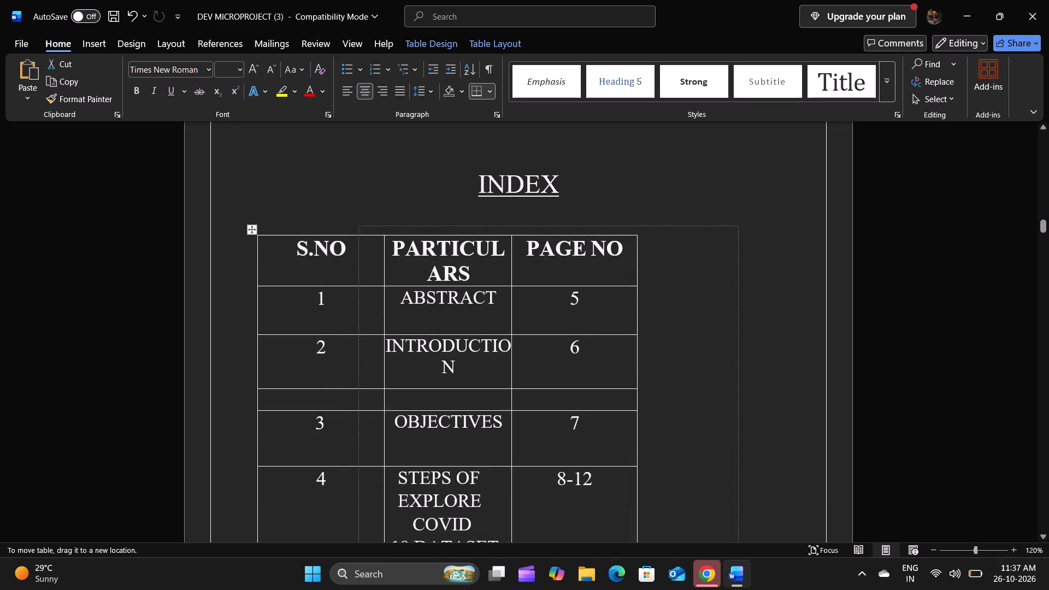
{"action": "left_click_drag", "start_coordinate": [352, 221], "coordinate": [335, 219]}
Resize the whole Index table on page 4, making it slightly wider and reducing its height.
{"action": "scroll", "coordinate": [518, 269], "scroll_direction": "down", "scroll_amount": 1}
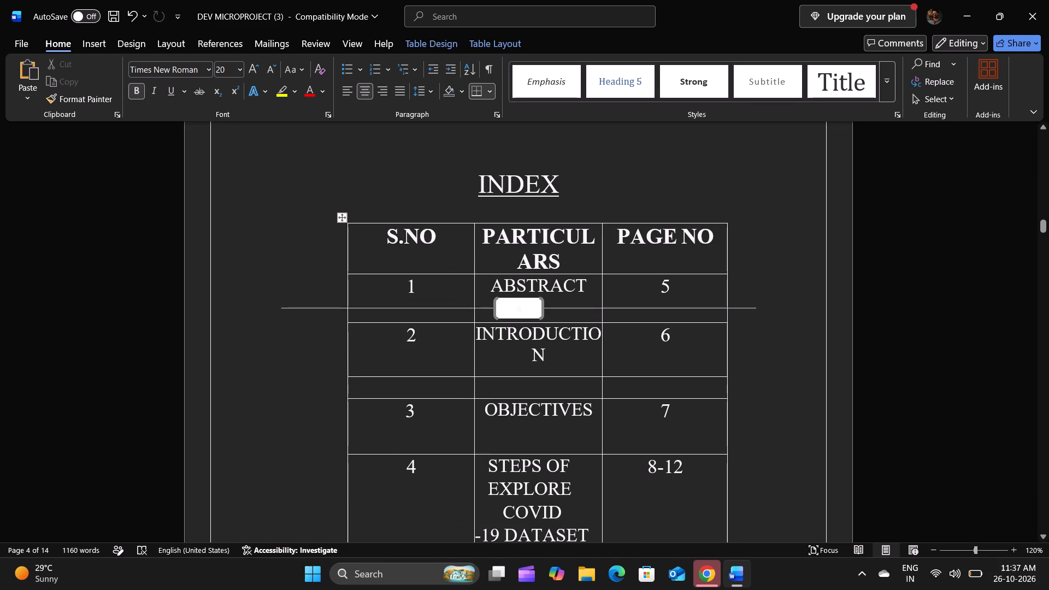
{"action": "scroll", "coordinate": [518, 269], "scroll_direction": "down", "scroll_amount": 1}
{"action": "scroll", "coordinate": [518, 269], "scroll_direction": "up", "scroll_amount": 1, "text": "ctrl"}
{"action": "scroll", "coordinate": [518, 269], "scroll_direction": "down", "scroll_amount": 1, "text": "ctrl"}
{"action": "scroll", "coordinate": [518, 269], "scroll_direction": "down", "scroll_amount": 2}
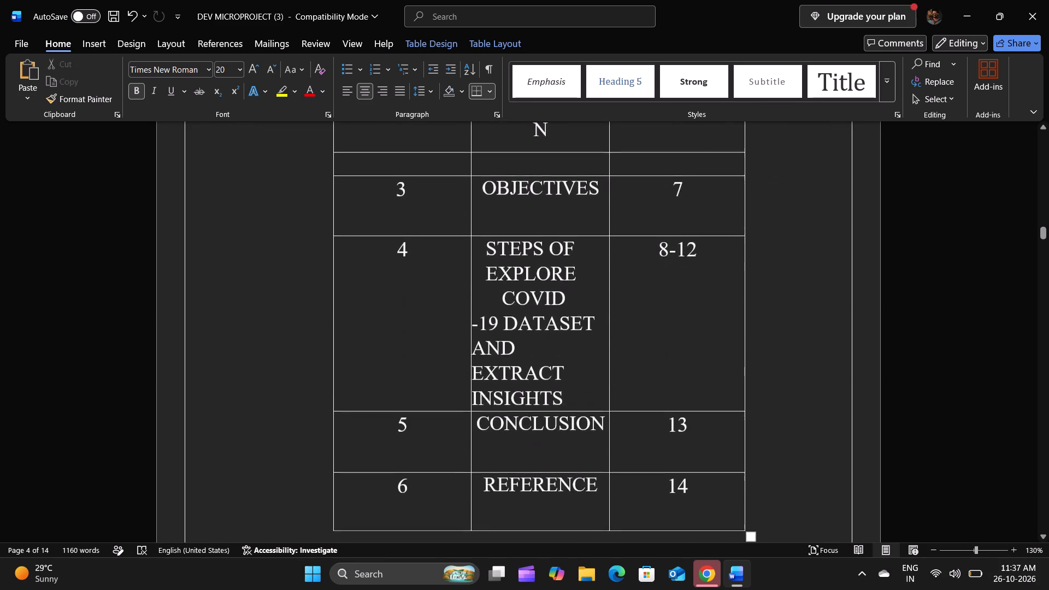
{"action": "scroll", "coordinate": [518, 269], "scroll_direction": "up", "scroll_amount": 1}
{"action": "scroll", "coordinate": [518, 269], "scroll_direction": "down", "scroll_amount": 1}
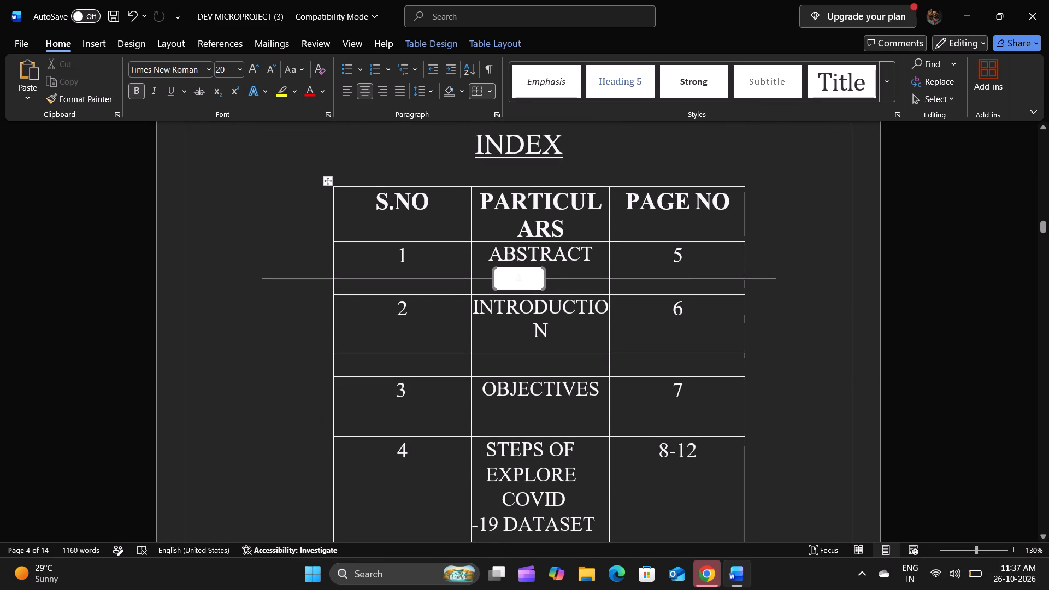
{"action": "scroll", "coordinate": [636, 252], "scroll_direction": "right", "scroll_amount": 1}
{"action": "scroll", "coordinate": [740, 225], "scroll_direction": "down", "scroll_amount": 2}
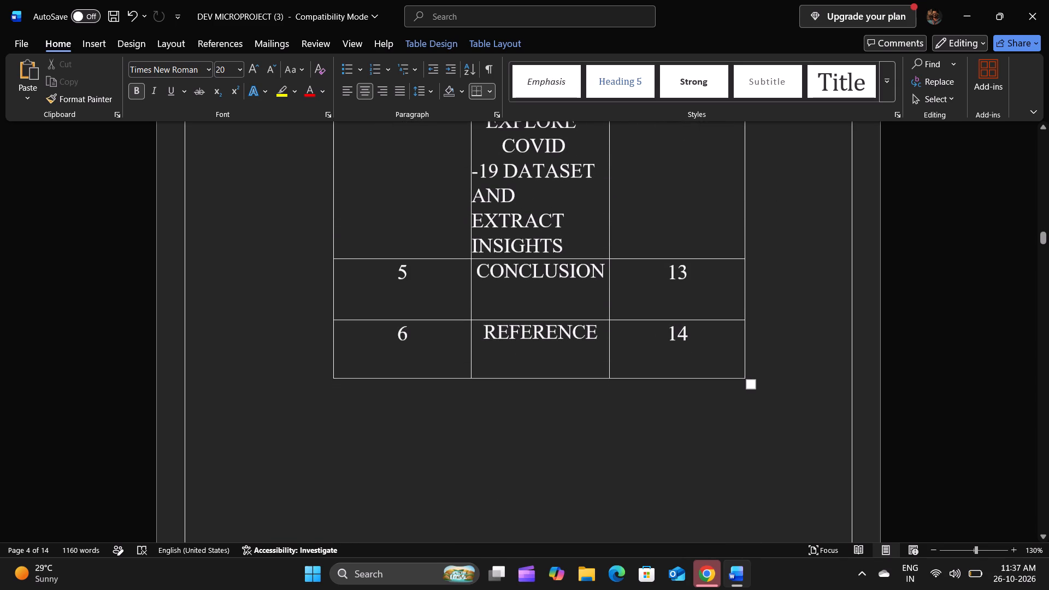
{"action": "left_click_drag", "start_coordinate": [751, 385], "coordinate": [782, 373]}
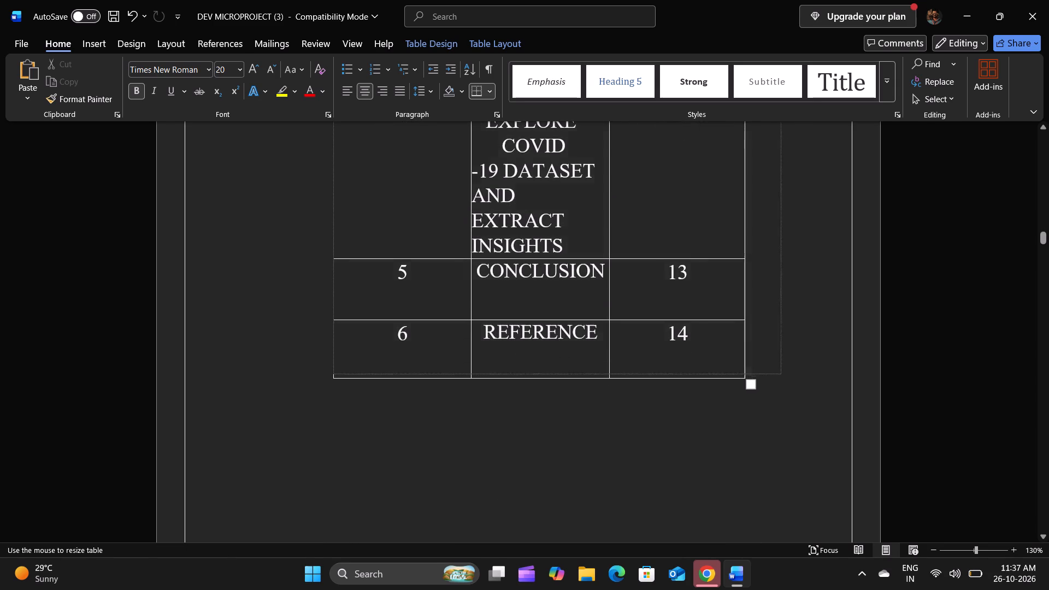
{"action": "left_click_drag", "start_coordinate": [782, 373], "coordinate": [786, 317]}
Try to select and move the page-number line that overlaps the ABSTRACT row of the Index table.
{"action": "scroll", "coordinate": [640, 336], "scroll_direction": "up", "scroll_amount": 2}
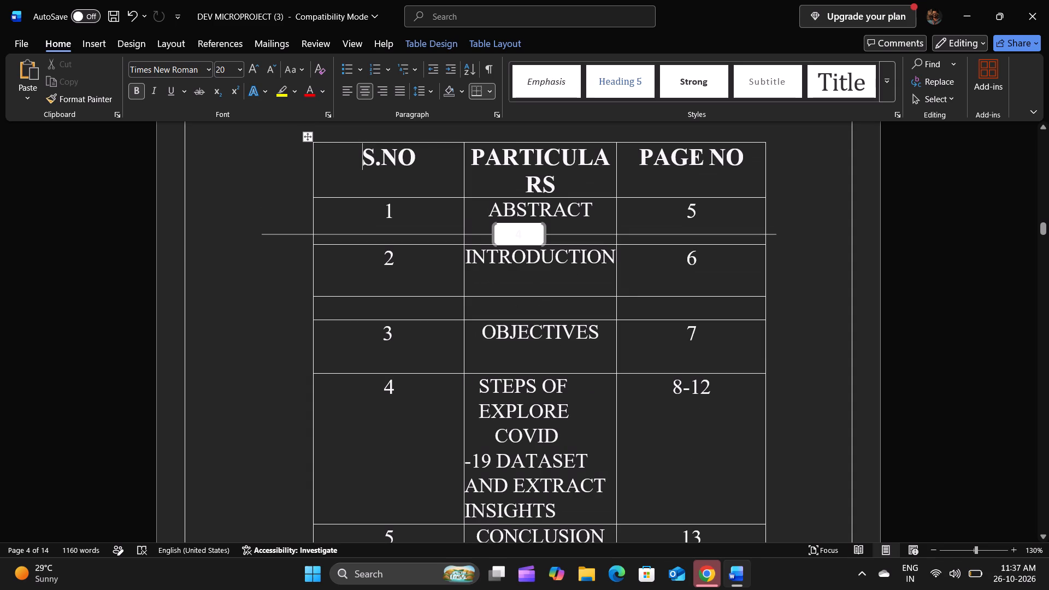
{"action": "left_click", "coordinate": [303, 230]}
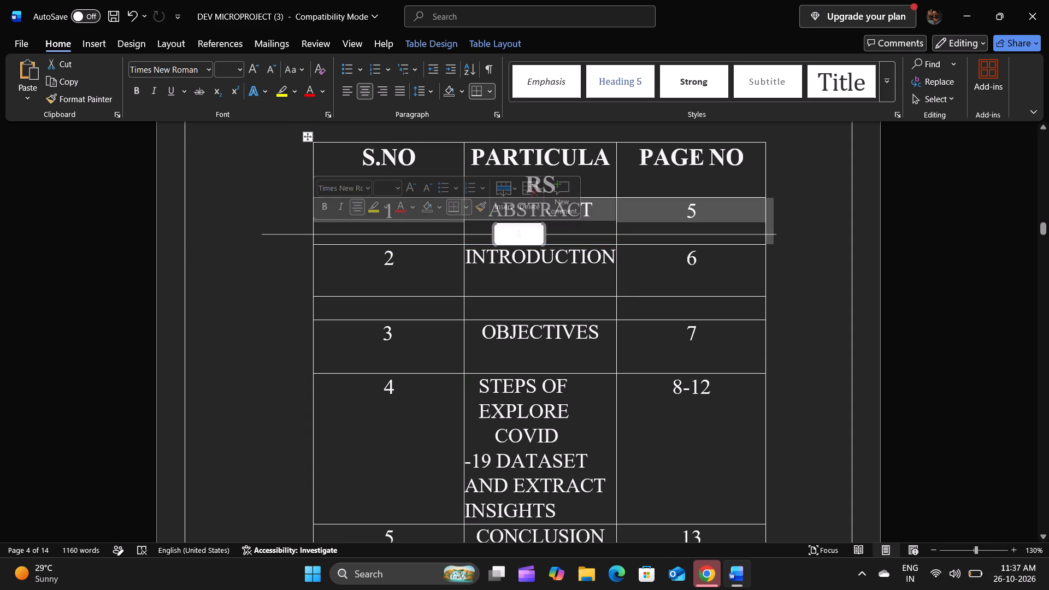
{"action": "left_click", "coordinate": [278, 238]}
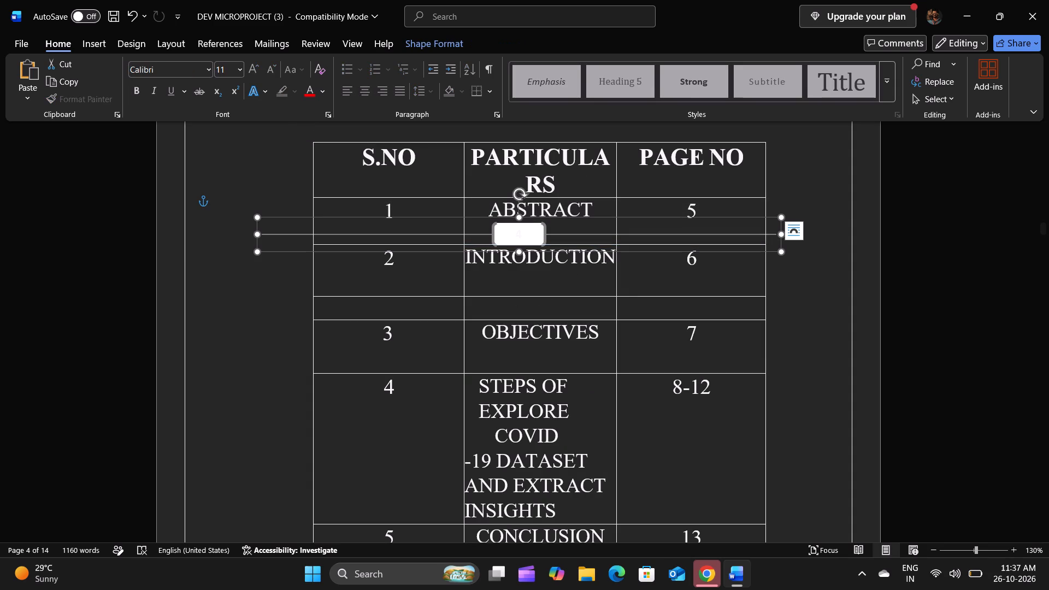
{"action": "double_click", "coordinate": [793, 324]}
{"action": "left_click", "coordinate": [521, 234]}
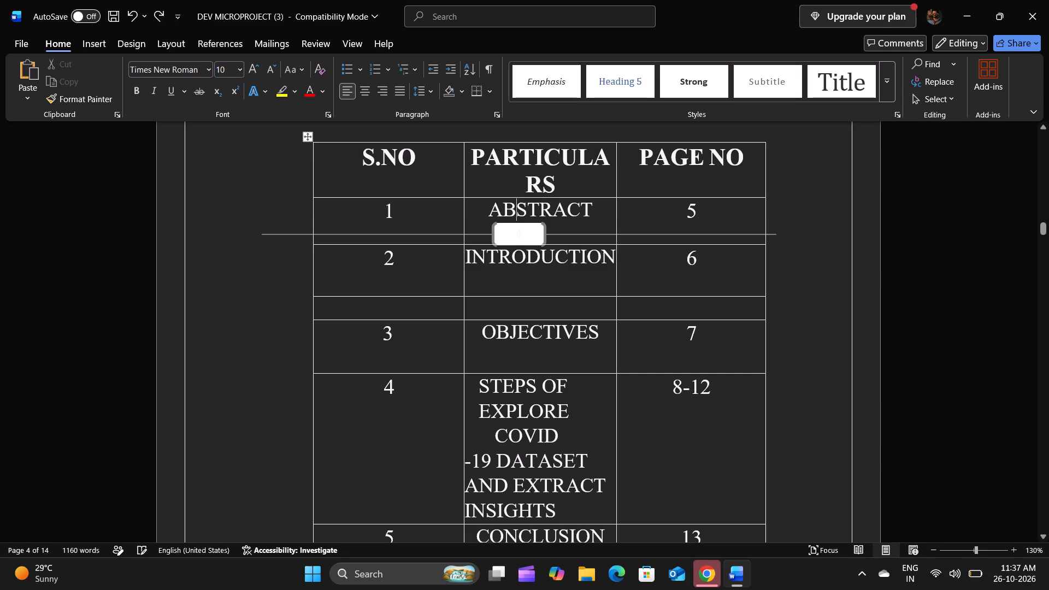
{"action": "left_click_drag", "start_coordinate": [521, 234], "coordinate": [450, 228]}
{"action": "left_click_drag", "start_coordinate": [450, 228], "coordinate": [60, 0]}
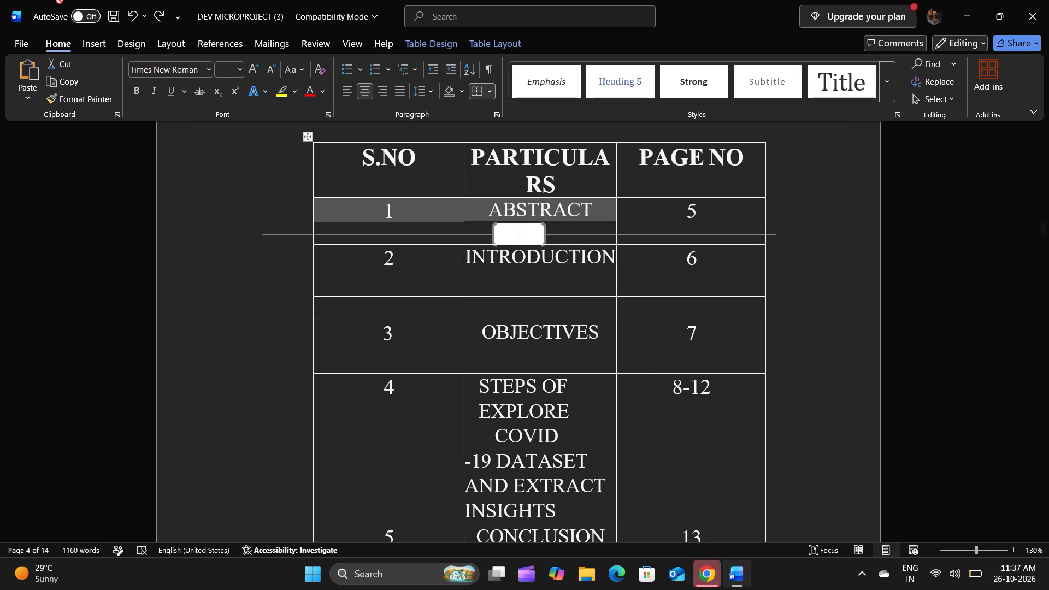
Undo the recent resizing and moving of the Index table, going back through the student table paste.
{"action": "left_click_drag", "start_coordinate": [60, 0], "coordinate": [135, 17]}
{"action": "triple_click", "coordinate": [135, 17]}
{"action": "left_click", "coordinate": [135, 17]}
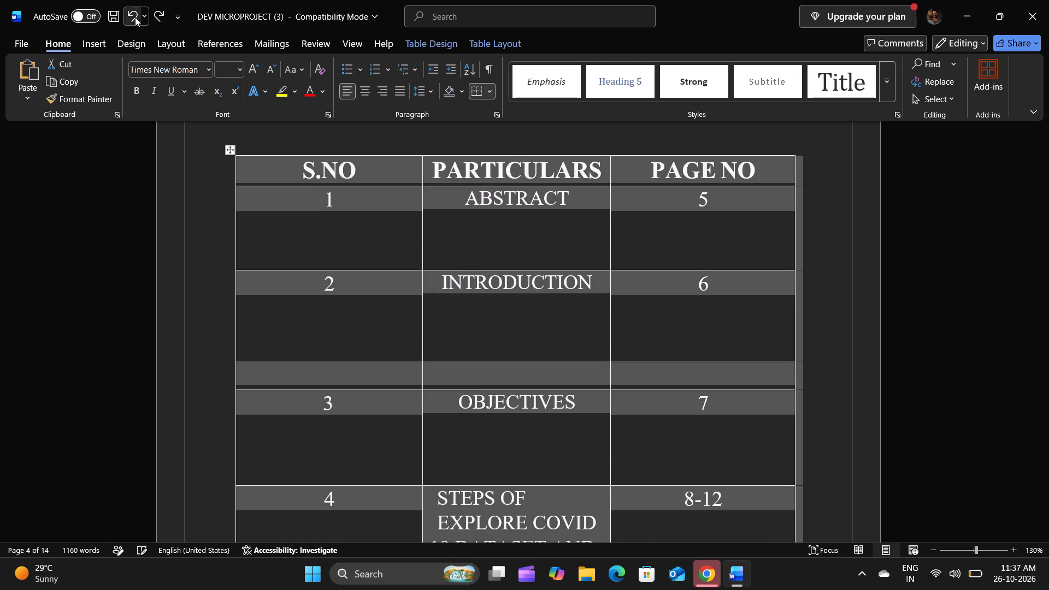
{"action": "left_click", "coordinate": [135, 17]}
Redo the paste of the three-student table below the closing thanks paragraph on page 3.
{"action": "scroll", "coordinate": [376, 221], "scroll_direction": "down", "scroll_amount": 3}
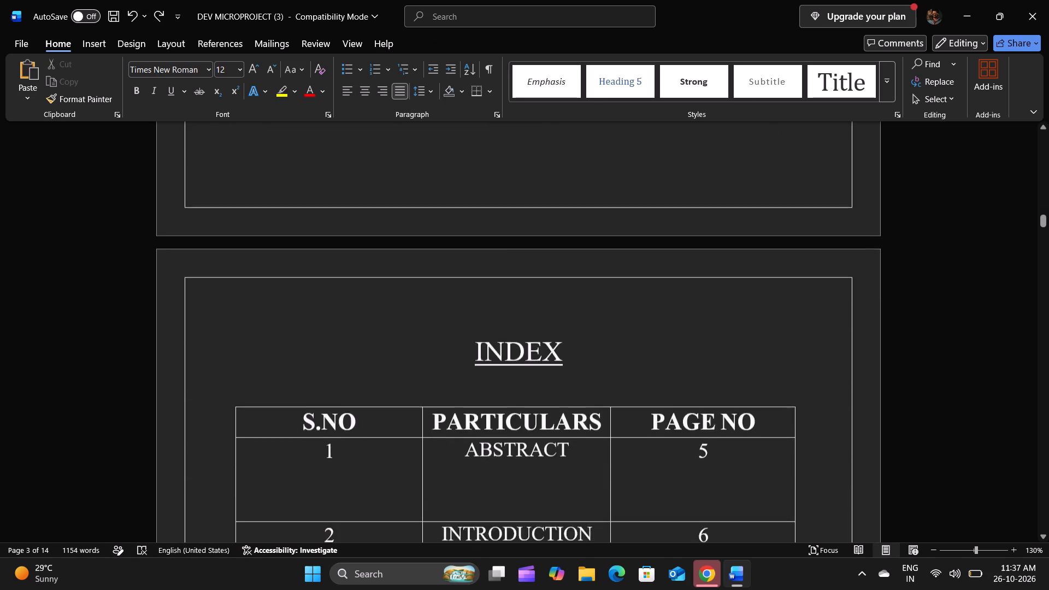
{"action": "scroll", "coordinate": [376, 221], "scroll_direction": "up", "scroll_amount": 2}
{"action": "scroll", "coordinate": [376, 221], "scroll_direction": "down", "scroll_amount": 2}
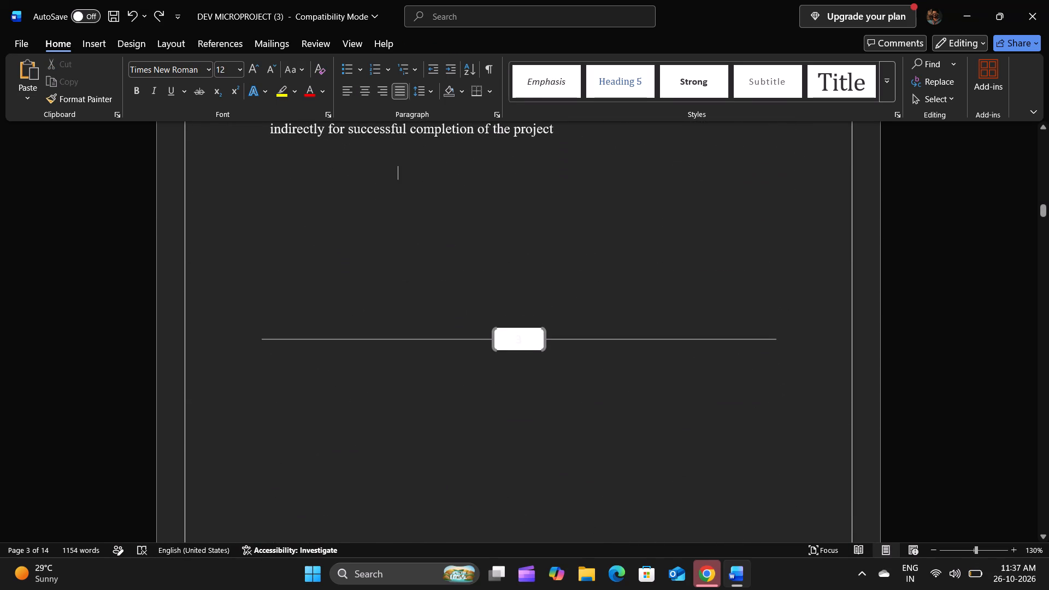
{"action": "left_click", "coordinate": [152, 14]}
Shrink the whole Index table on page 4 slightly in both width and height.
{"action": "scroll", "coordinate": [316, 121], "scroll_direction": "down", "scroll_amount": 1}
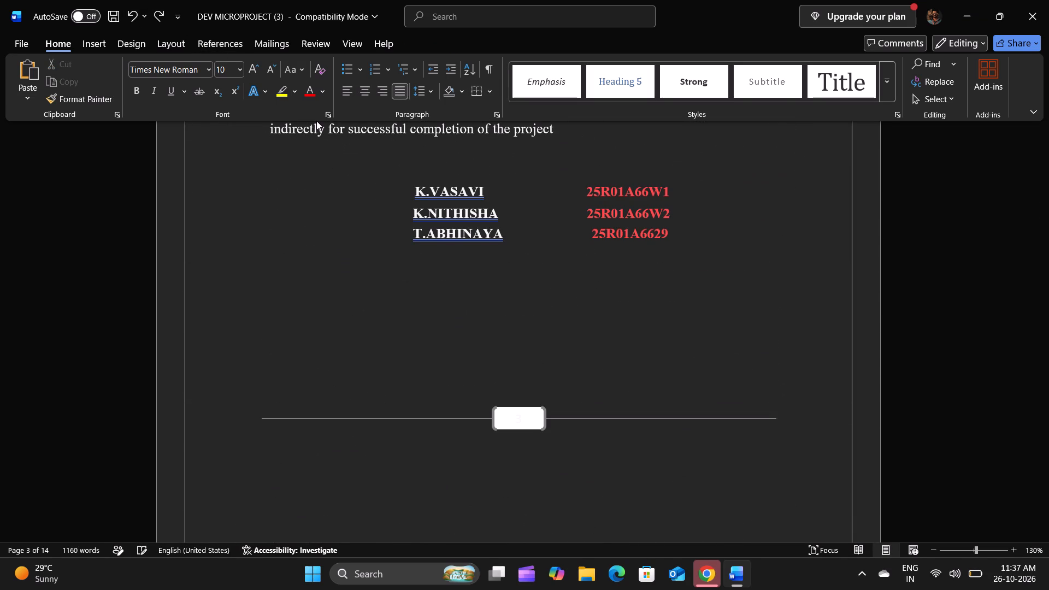
{"action": "scroll", "coordinate": [316, 121], "scroll_direction": "down", "scroll_amount": 1}
{"action": "scroll", "coordinate": [340, 321], "scroll_direction": "down", "scroll_amount": 2}
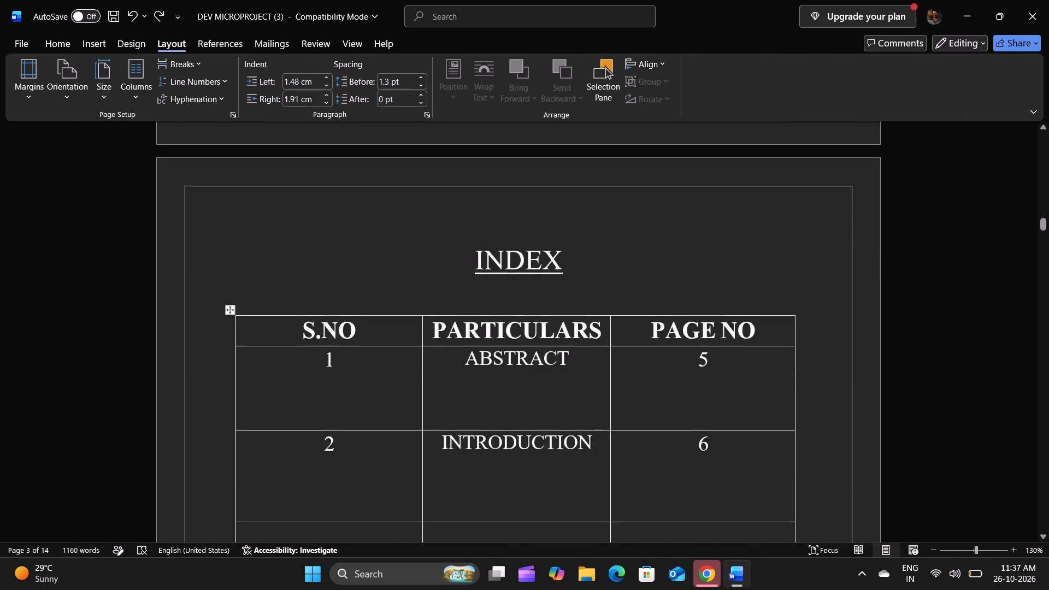
{"action": "scroll", "coordinate": [340, 321], "scroll_direction": "down", "scroll_amount": 4}
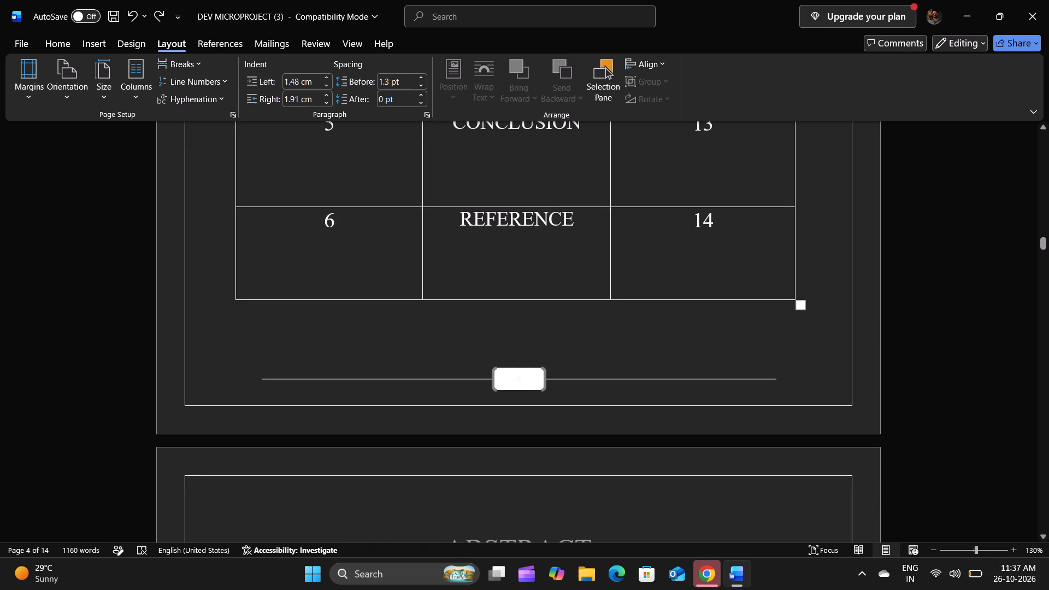
{"action": "left_click_drag", "start_coordinate": [799, 301], "coordinate": [782, 274]}
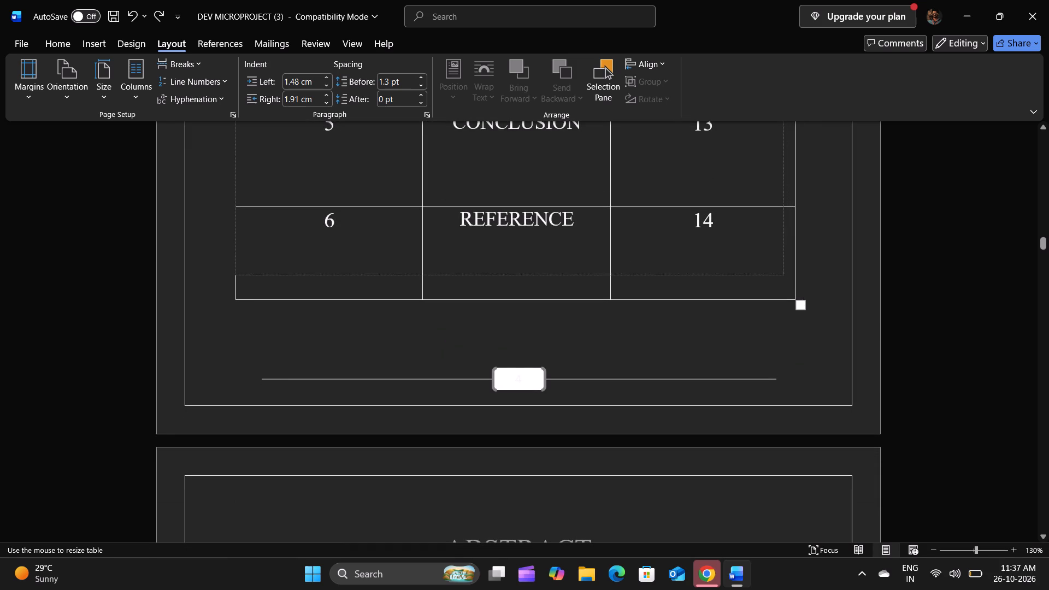
{"action": "left_click_drag", "start_coordinate": [782, 274], "coordinate": [780, 262]}
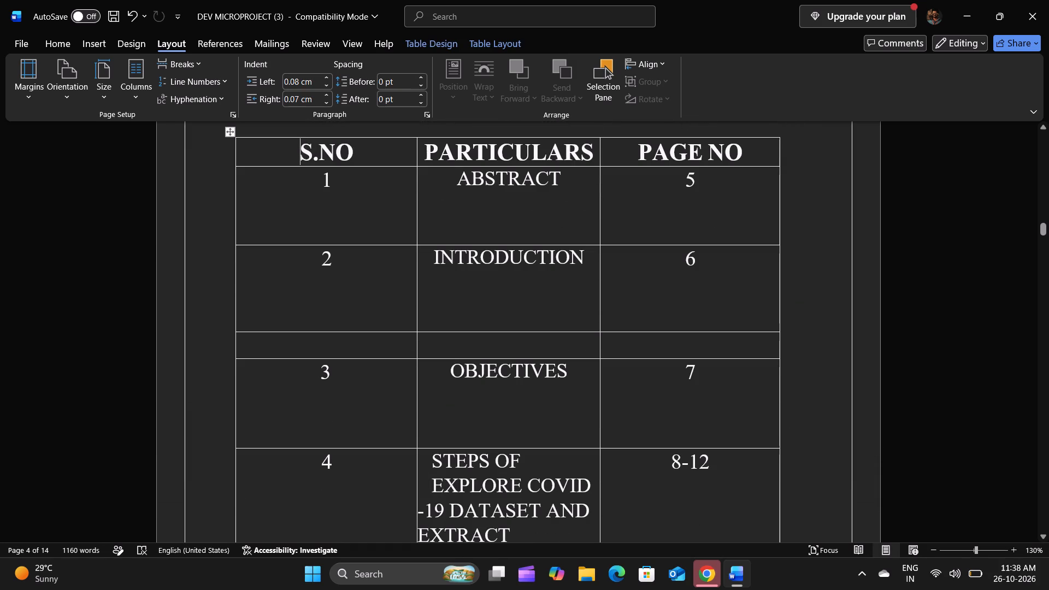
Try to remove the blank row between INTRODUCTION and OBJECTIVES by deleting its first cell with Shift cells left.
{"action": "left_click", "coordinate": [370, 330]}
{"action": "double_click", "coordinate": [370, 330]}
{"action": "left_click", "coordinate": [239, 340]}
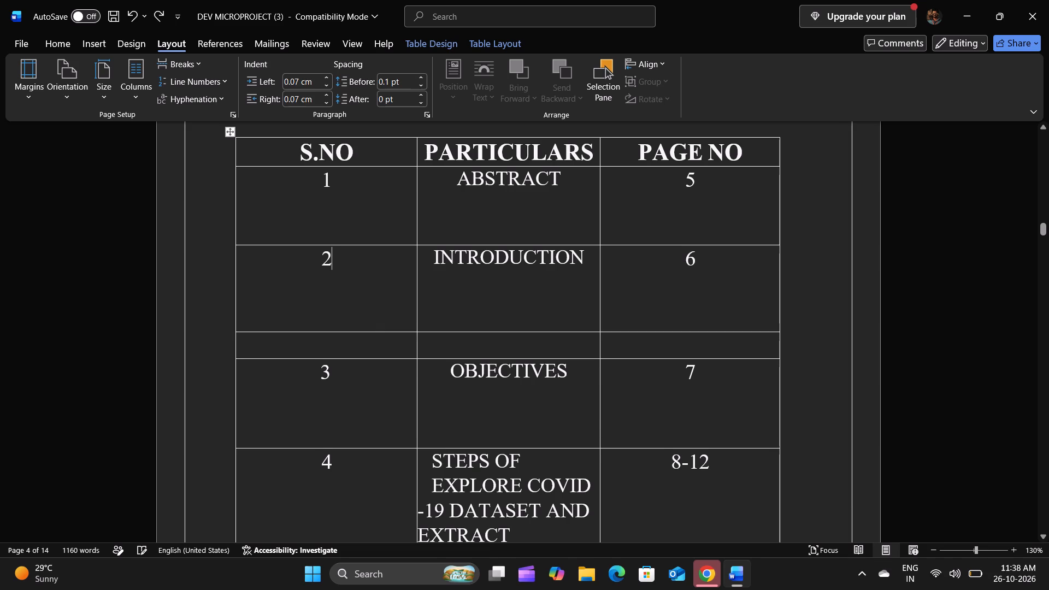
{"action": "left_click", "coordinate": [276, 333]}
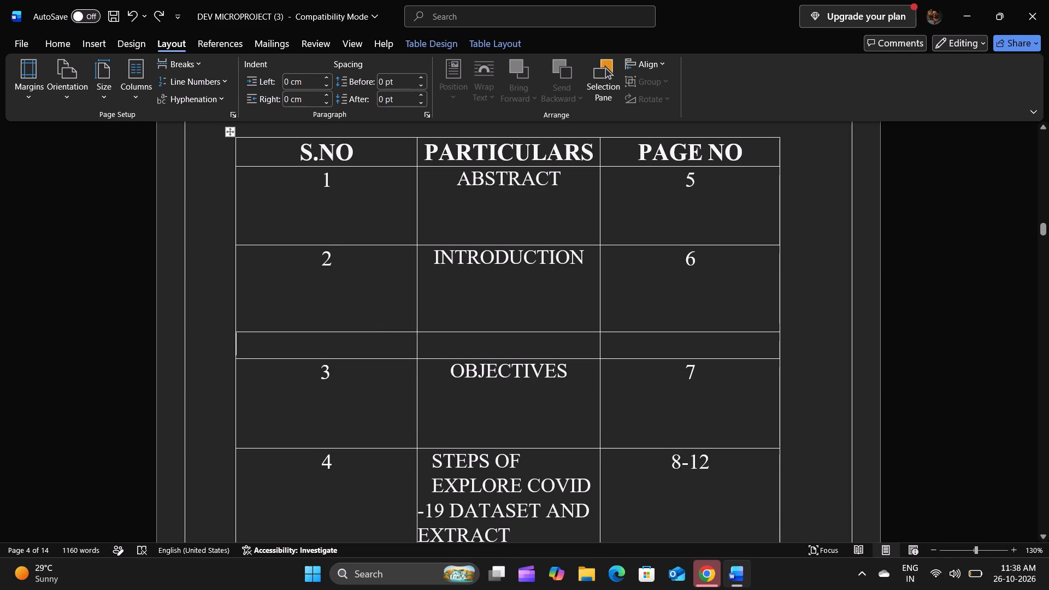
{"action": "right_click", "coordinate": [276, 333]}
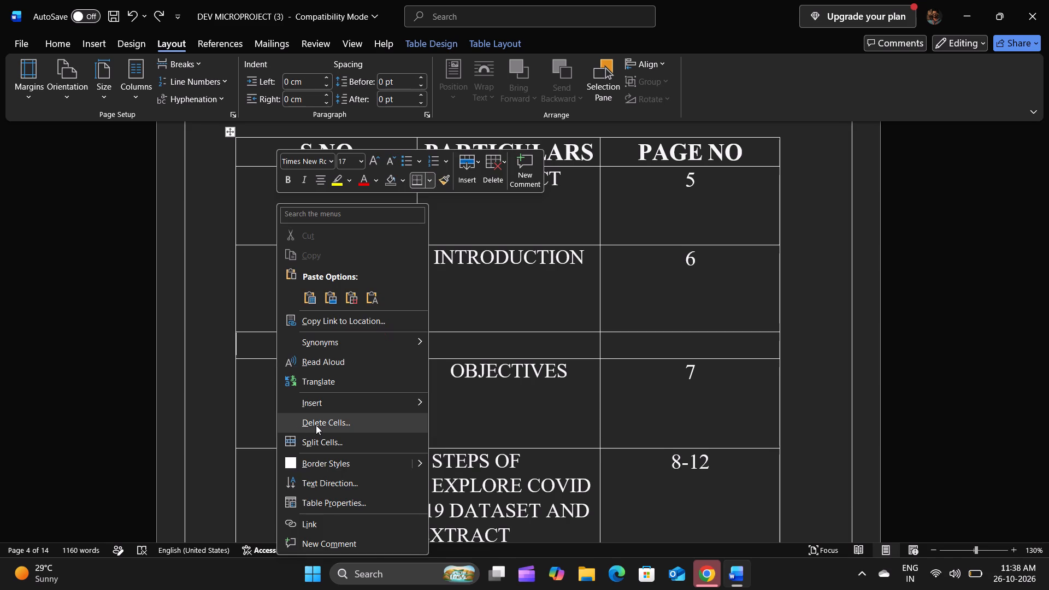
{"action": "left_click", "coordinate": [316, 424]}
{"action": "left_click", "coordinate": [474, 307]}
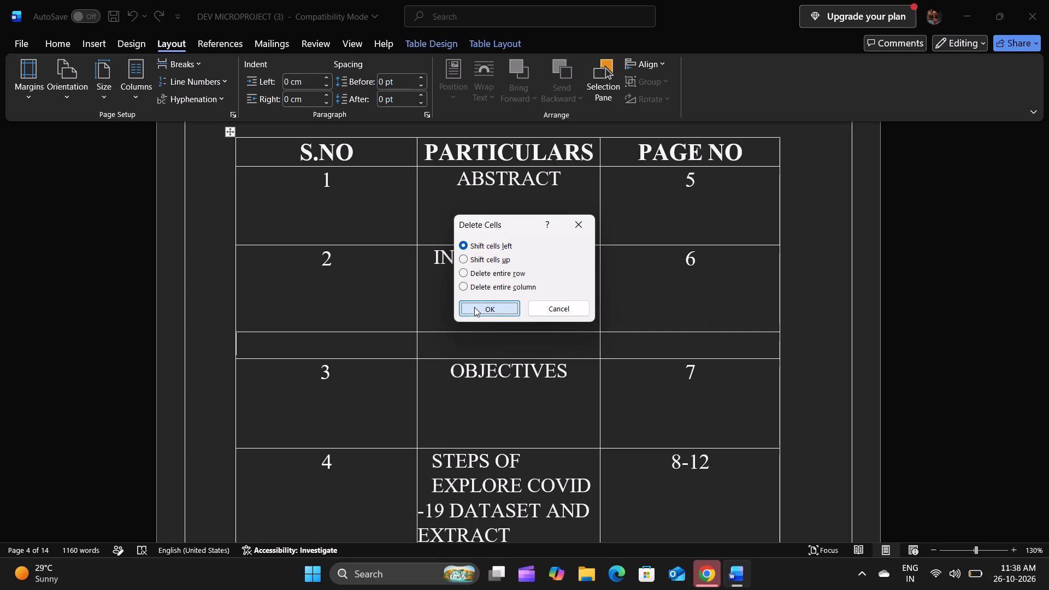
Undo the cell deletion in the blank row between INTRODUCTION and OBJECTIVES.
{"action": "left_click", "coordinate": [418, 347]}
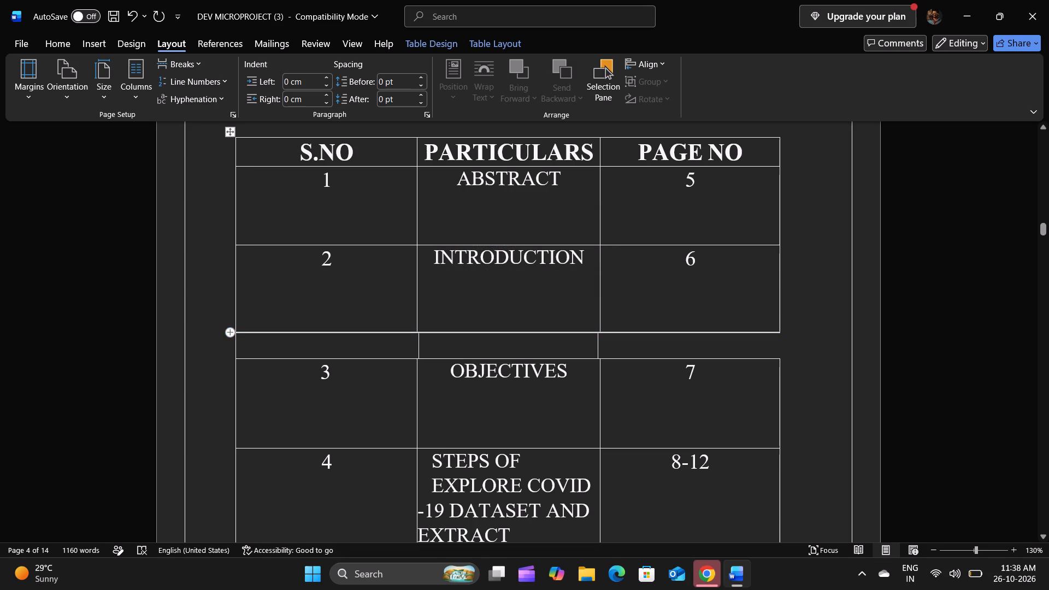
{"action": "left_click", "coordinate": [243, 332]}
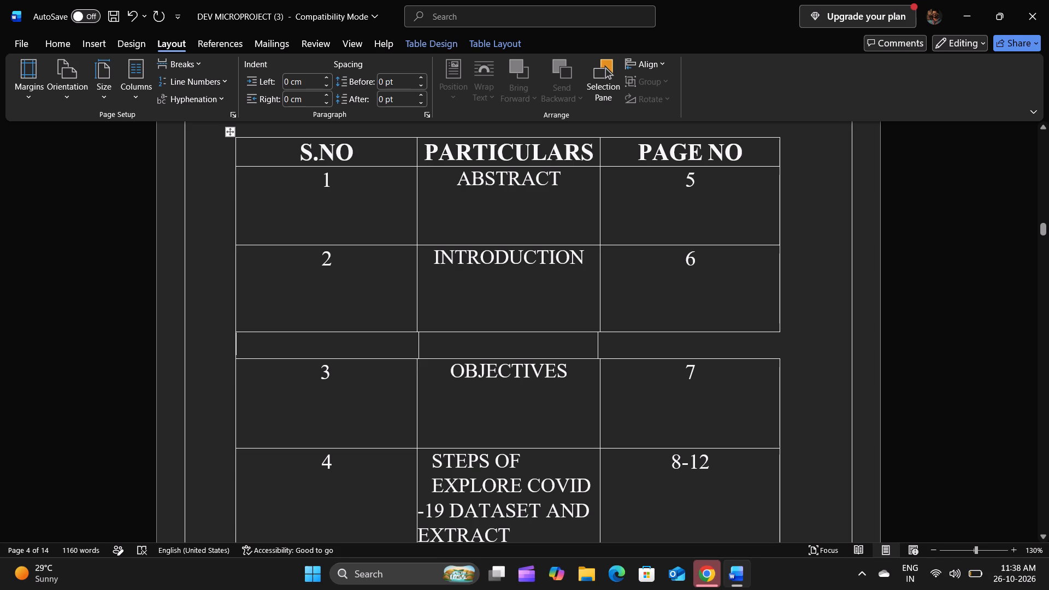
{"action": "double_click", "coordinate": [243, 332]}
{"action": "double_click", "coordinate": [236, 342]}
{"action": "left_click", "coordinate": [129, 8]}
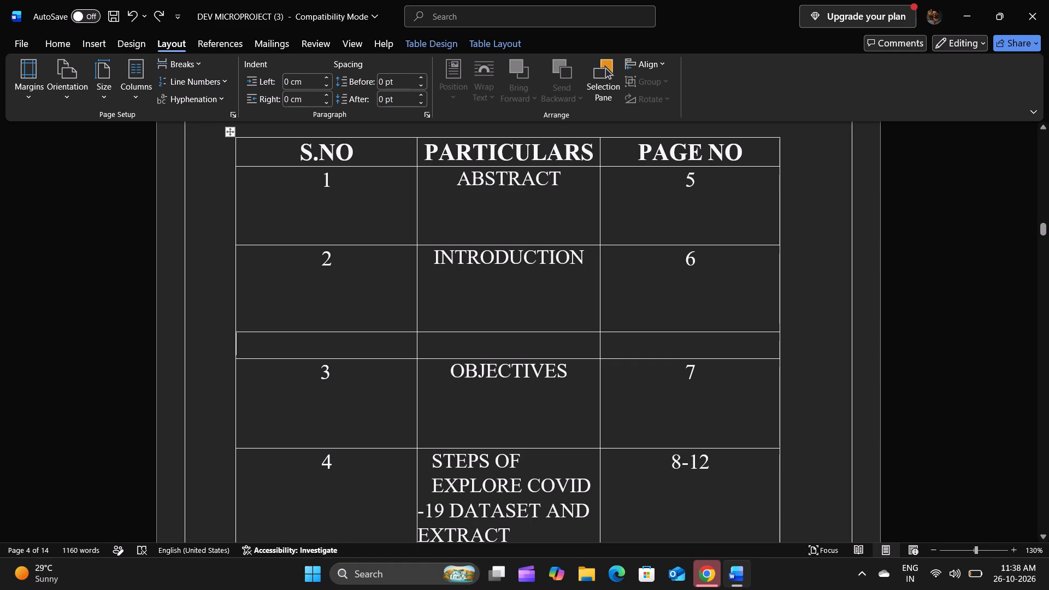
Delete the entire blank row between INTRODUCTION and OBJECTIVES in the Index table.
{"action": "scroll", "coordinate": [219, 208], "scroll_direction": "right", "scroll_amount": 1}
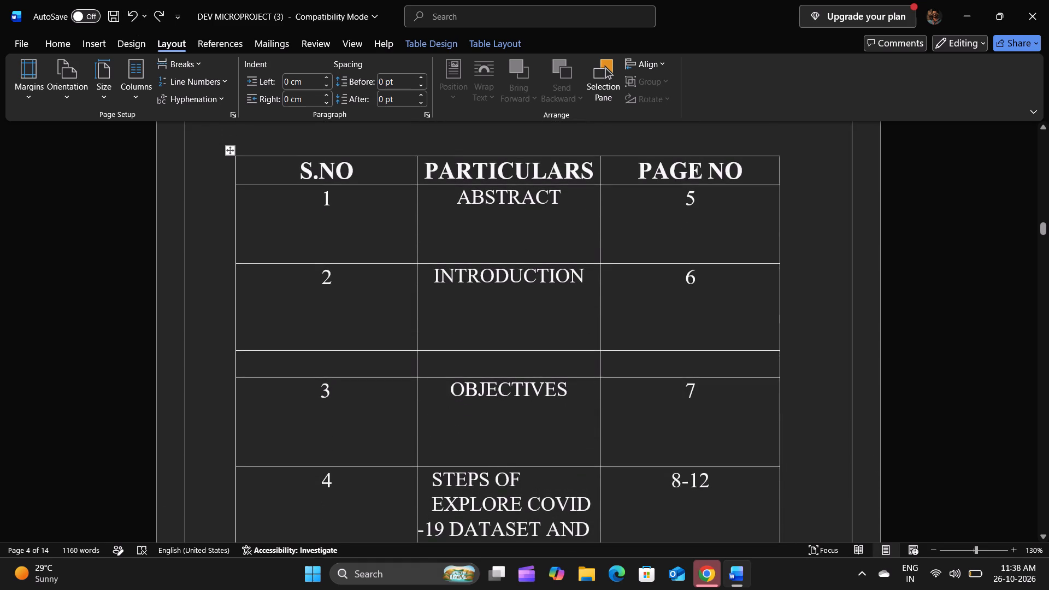
{"action": "scroll", "coordinate": [219, 208], "scroll_direction": "down", "scroll_amount": 1}
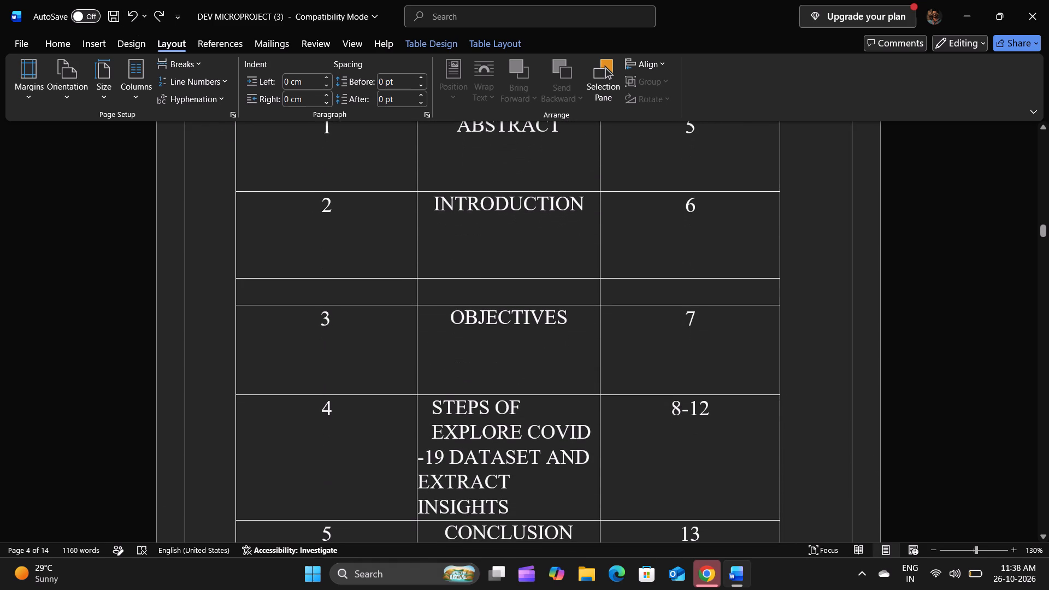
{"action": "right_click", "coordinate": [417, 288]}
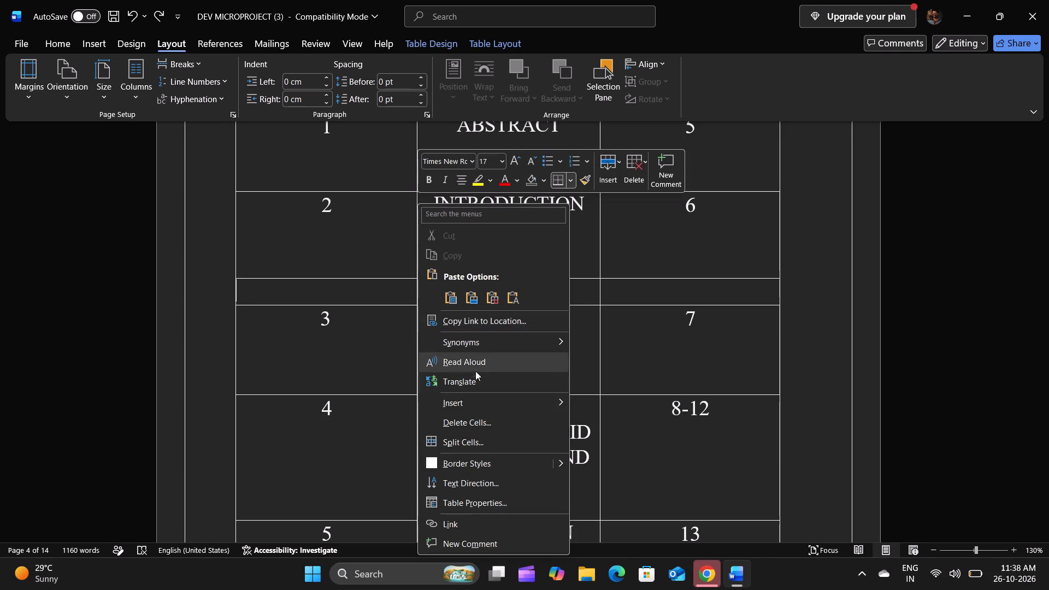
{"action": "left_click", "coordinate": [463, 422]}
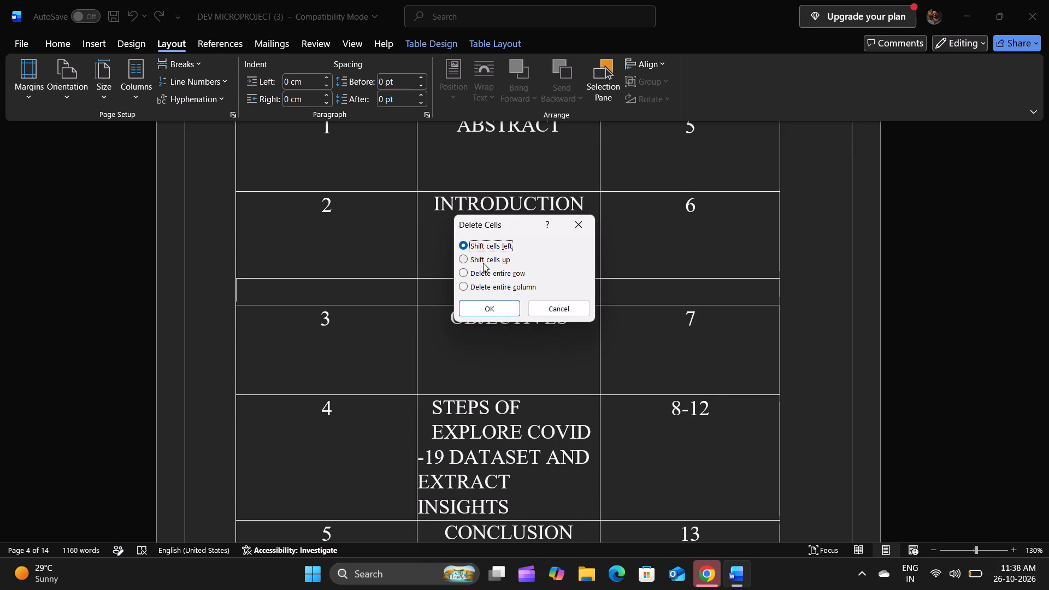
{"action": "left_click", "coordinate": [463, 273]}
{"action": "left_click", "coordinate": [477, 304]}
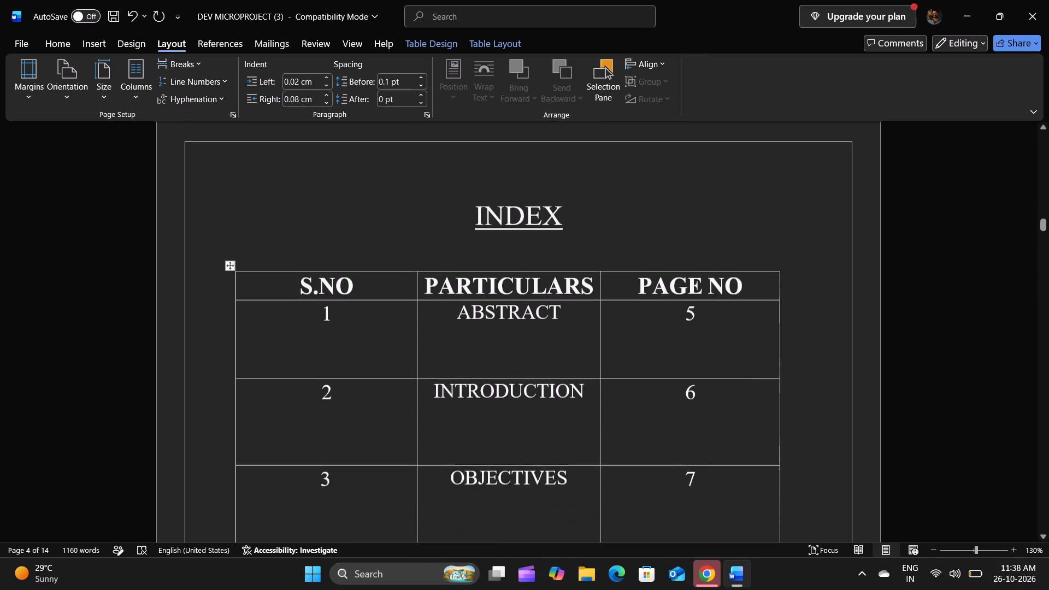
Shrink the whole Index table further in width and height from its bottom corner.
{"action": "scroll", "coordinate": [434, 280], "scroll_direction": "down", "scroll_amount": 2}
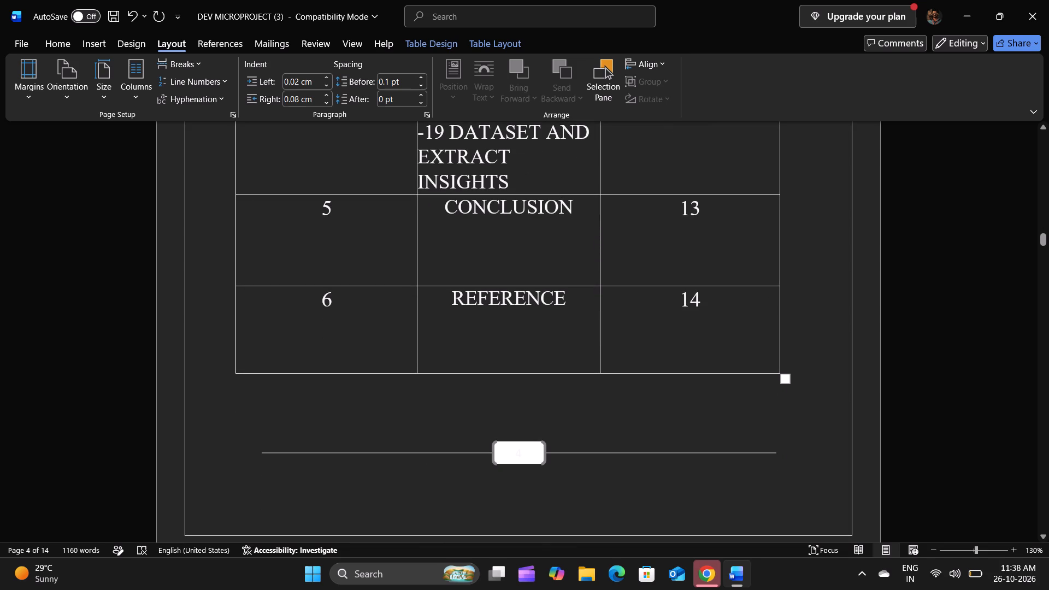
{"action": "left_click_drag", "start_coordinate": [787, 379], "coordinate": [765, 349]}
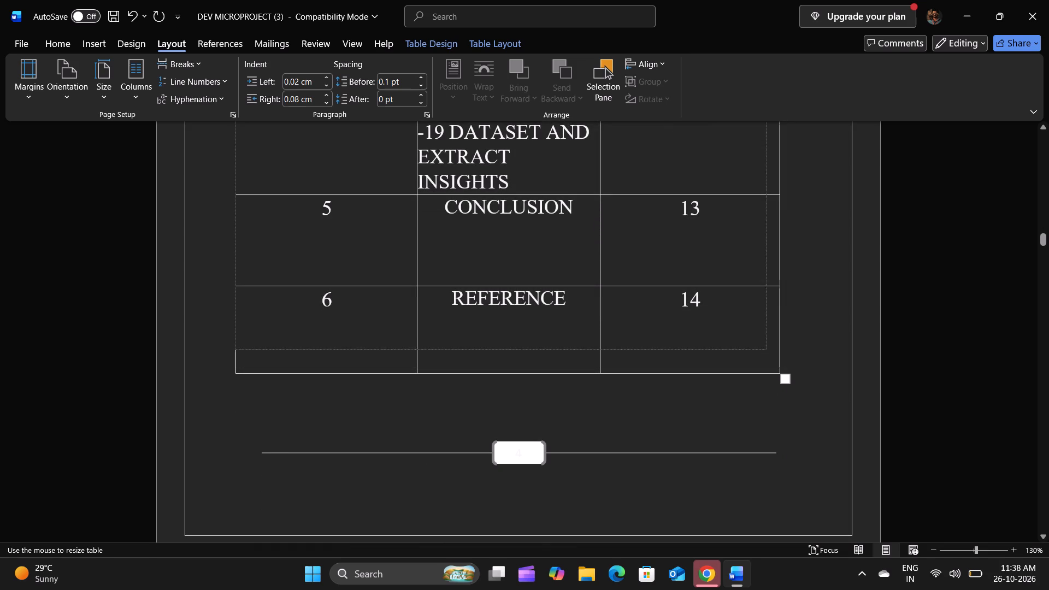
{"action": "left_click_drag", "start_coordinate": [765, 349], "coordinate": [752, 320]}
{"action": "scroll", "coordinate": [588, 323], "scroll_direction": "down", "scroll_amount": 1}
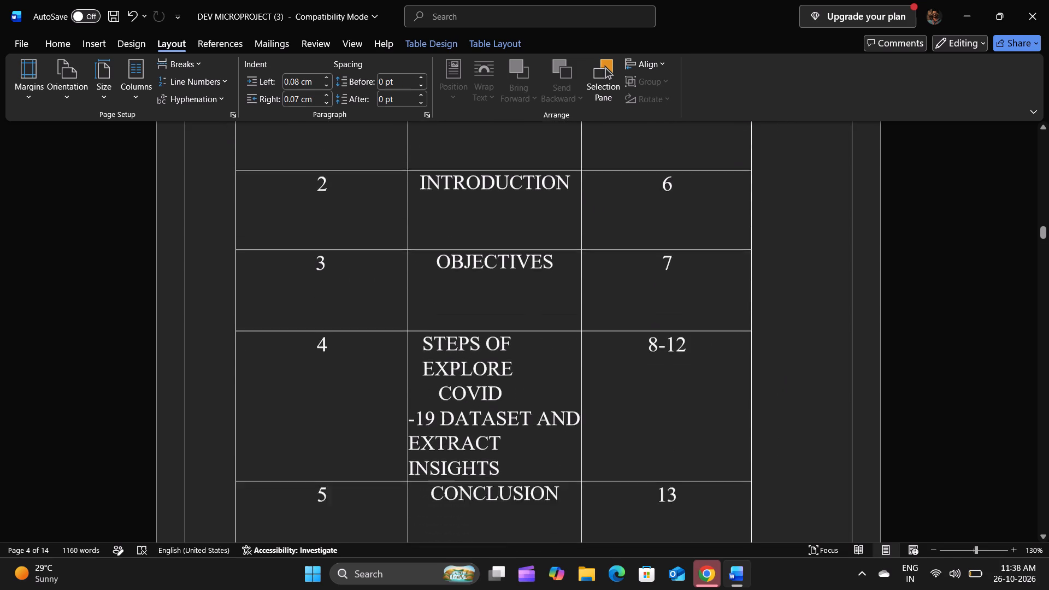
{"action": "scroll", "coordinate": [588, 323], "scroll_direction": "down", "scroll_amount": 1}
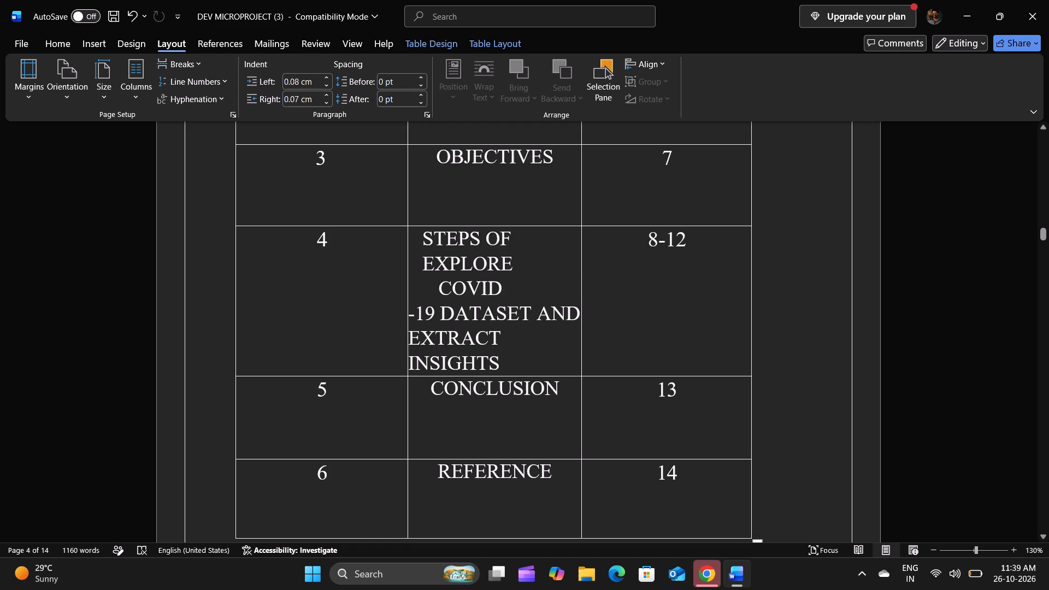
{"action": "scroll", "coordinate": [588, 323], "scroll_direction": "up", "scroll_amount": 2}
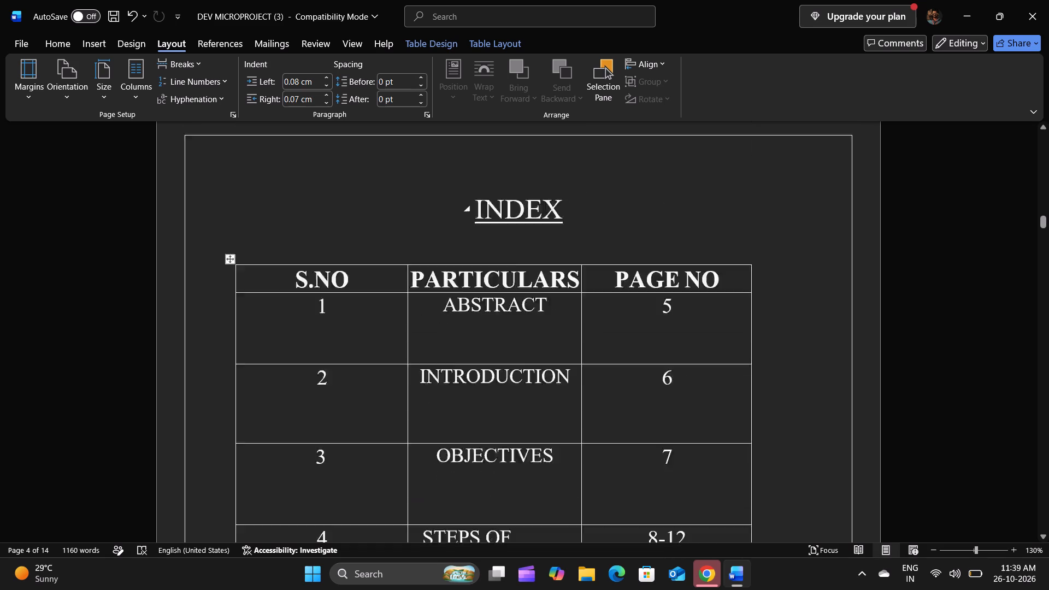
Change the guide's initial to K under "Under the Guidance of" on the cover page.
{"action": "scroll", "coordinate": [588, 323], "scroll_direction": "up", "scroll_amount": 5}
{"action": "scroll", "coordinate": [588, 323], "scroll_direction": "down", "scroll_amount": 2}
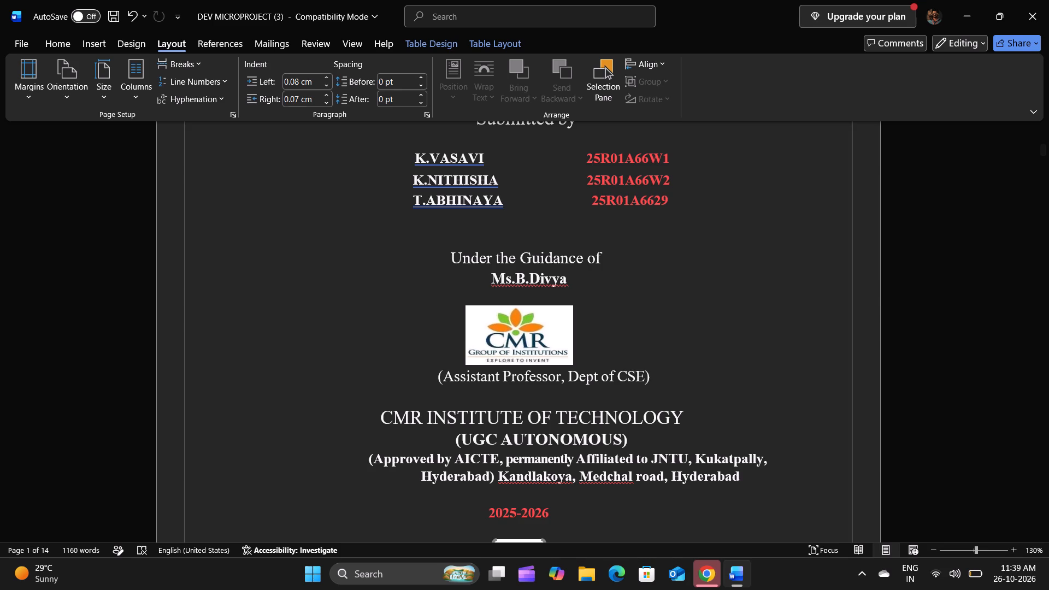
{"action": "scroll", "coordinate": [588, 323], "scroll_direction": "down", "scroll_amount": 1}
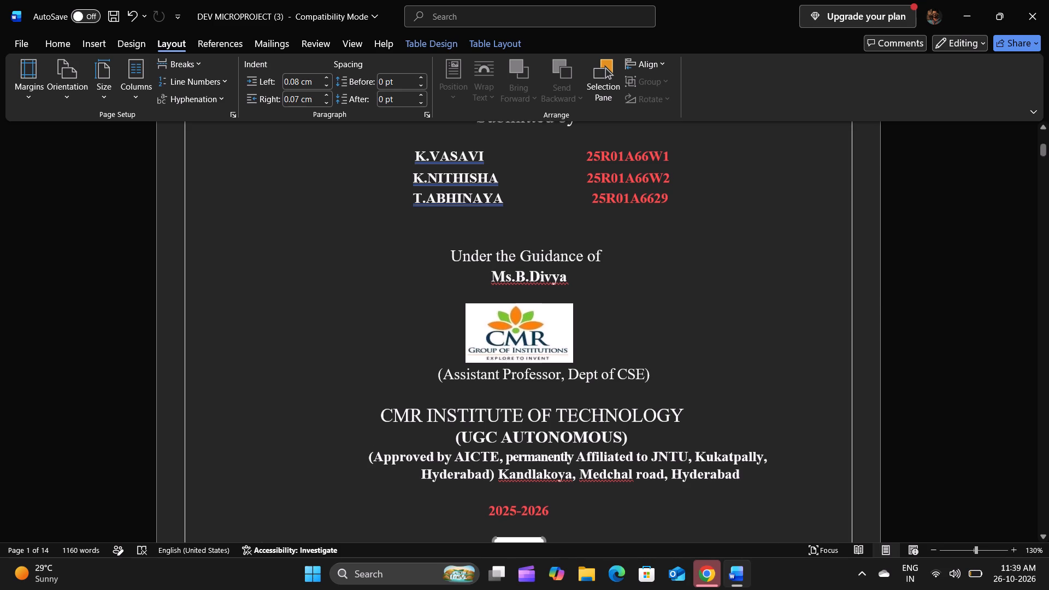
{"action": "scroll", "coordinate": [588, 323], "scroll_direction": "down", "scroll_amount": 1}
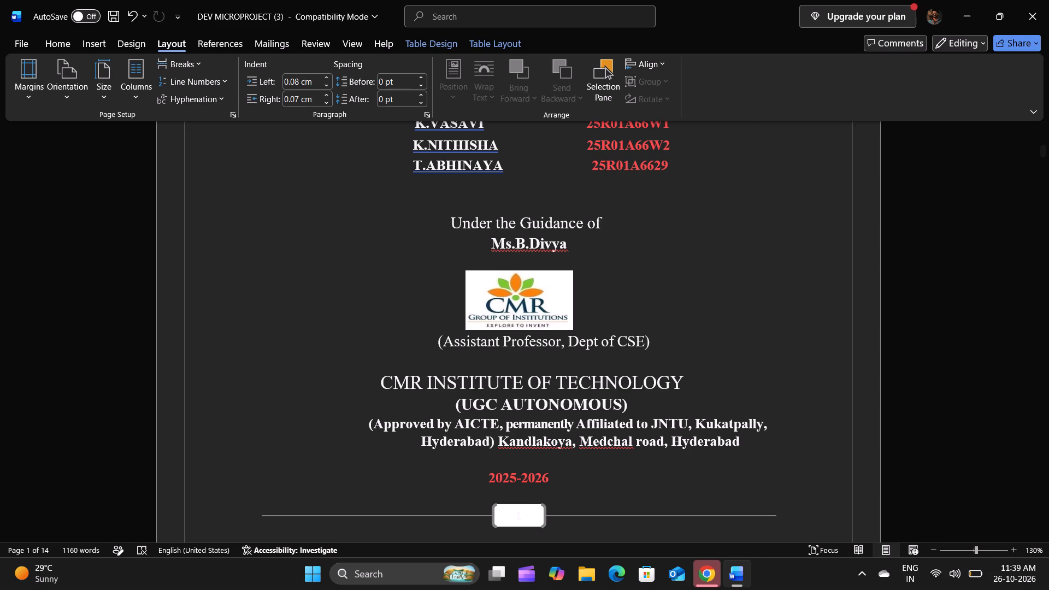
{"action": "left_click", "coordinate": [526, 244]}
{"action": "key", "text": "BackSpace"}
{"action": "key", "text": "k"}
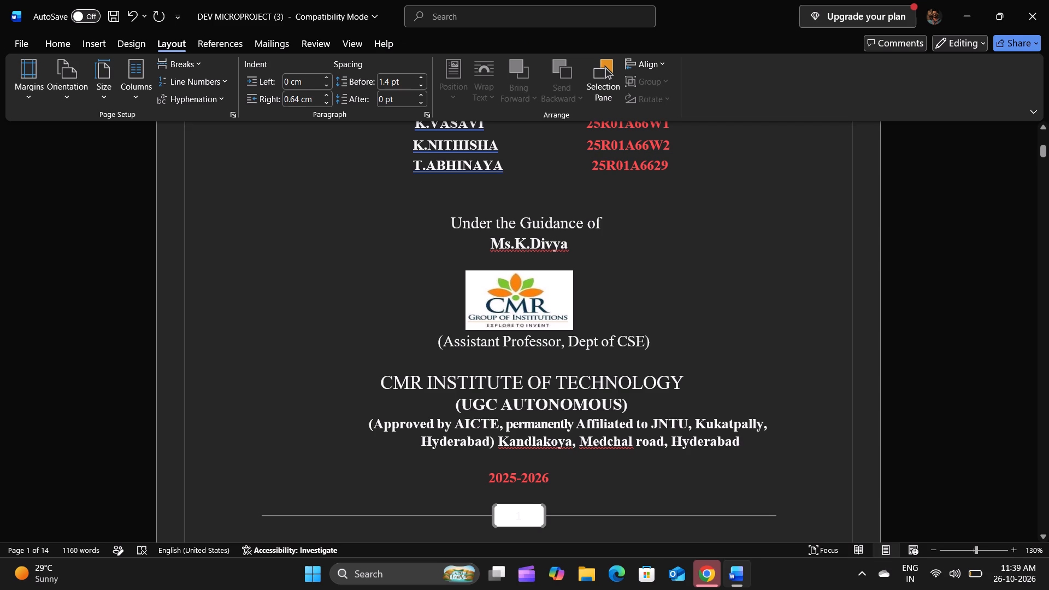
Replace the guide's name following the initial on the cover page with the new faculty guide's name, capitalising only its first letter.
{"action": "left_click", "coordinate": [565, 245]}
{"action": "key", "text": "BackSpace"}
{"action": "key", "text": "BackSpace"}
{"action": "key", "text": "BackSpace"}
{"action": "key", "text": "BackSpace"}
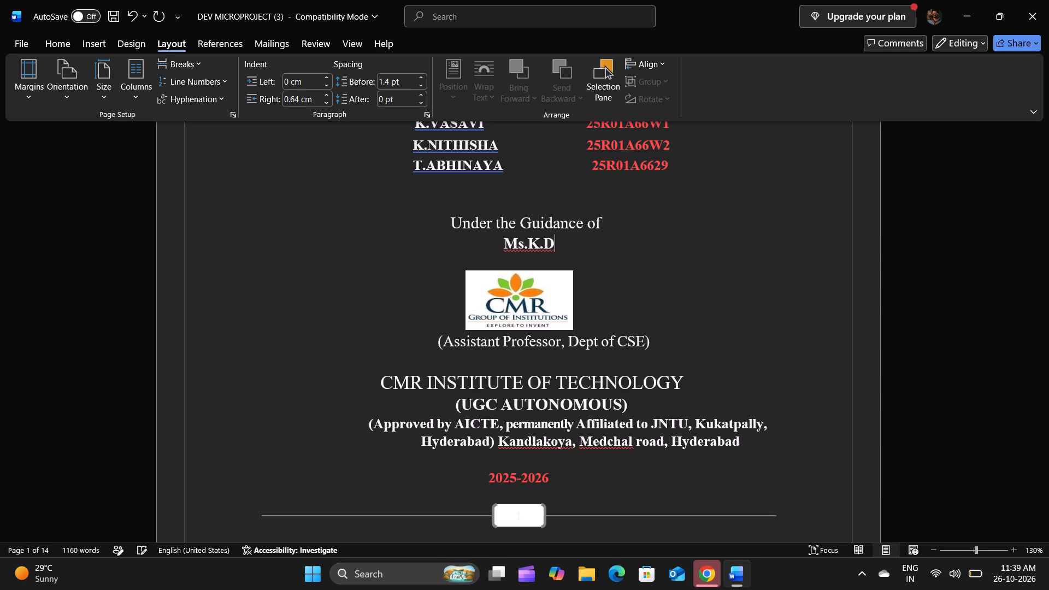
{"action": "key", "text": "BackSpace"}
{"action": "type", "text": "MANIMALA"}
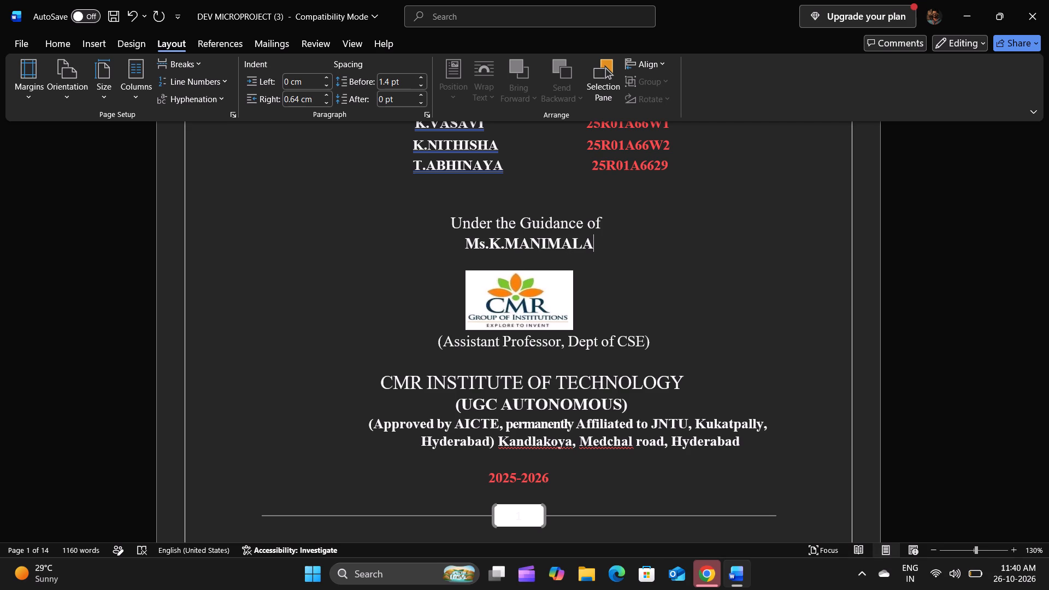
{"action": "key", "text": "BackSpace"}
{"action": "key", "text": "BackSpace"}
{"action": "key", "text": "BackSpace"}
{"action": "key", "text": "BackSpace"}
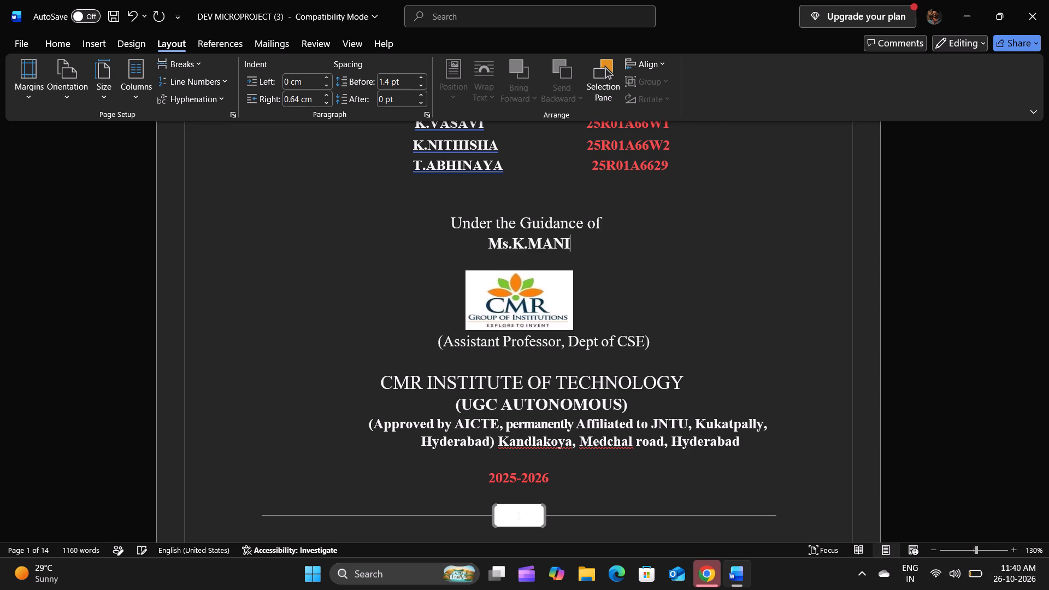
{"action": "key", "text": "BackSpace"}
{"action": "key", "text": "BackSpace"}
{"action": "key", "text": "BackSpace"}
{"action": "key", "text": "BackSpace"}
{"action": "key", "text": "m"}
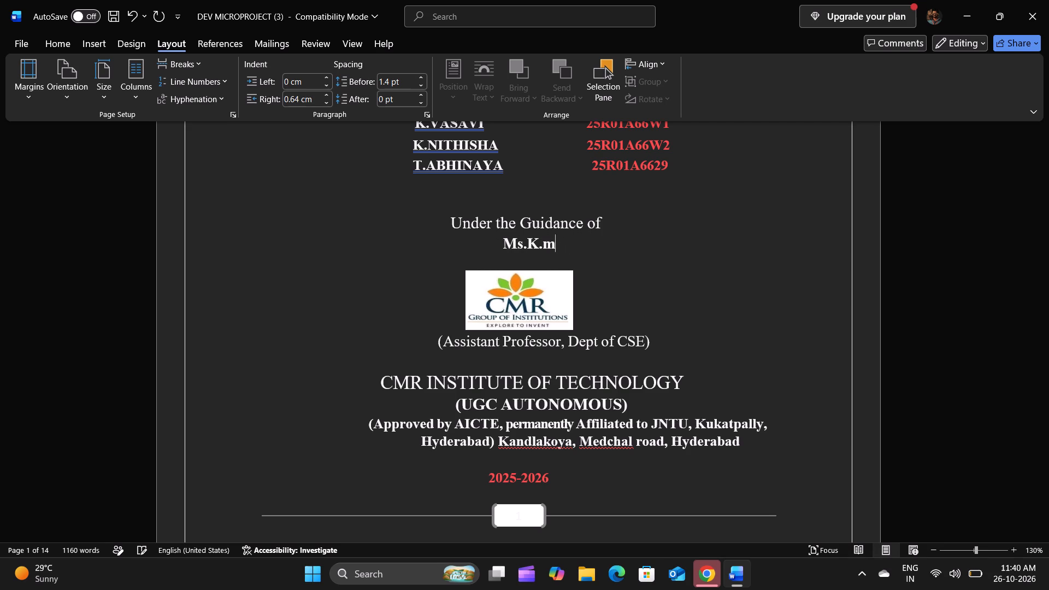
{"action": "key", "text": "BackSpace"}
{"action": "type", "text": "Manimala"}
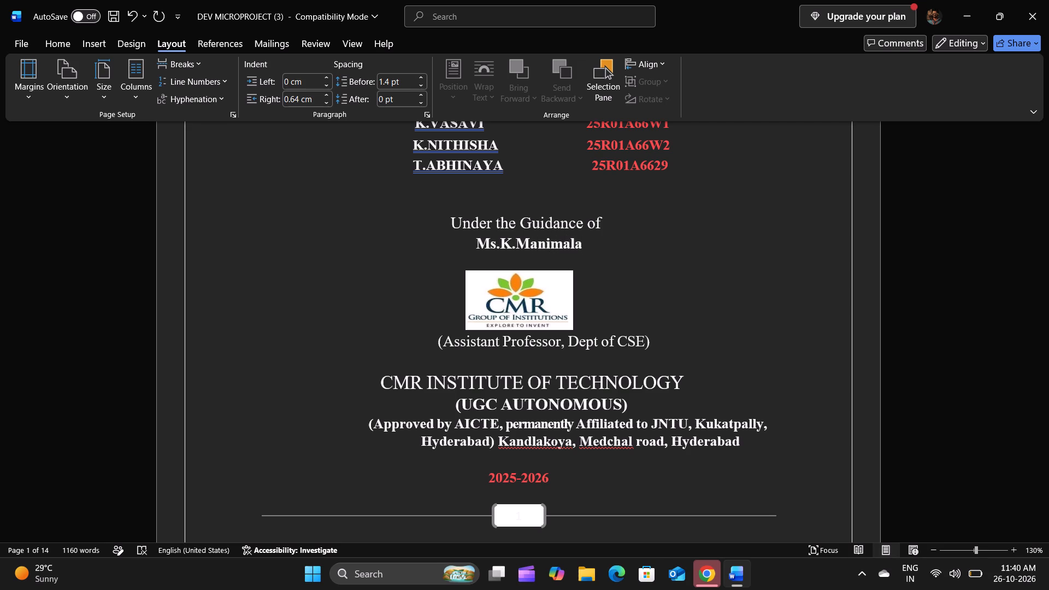
Replace the name under Signature of Faculty on the Certificate page with the new guide's name, keeping the "Ms." title.
{"action": "scroll", "coordinate": [565, 245], "scroll_direction": "down", "scroll_amount": 2}
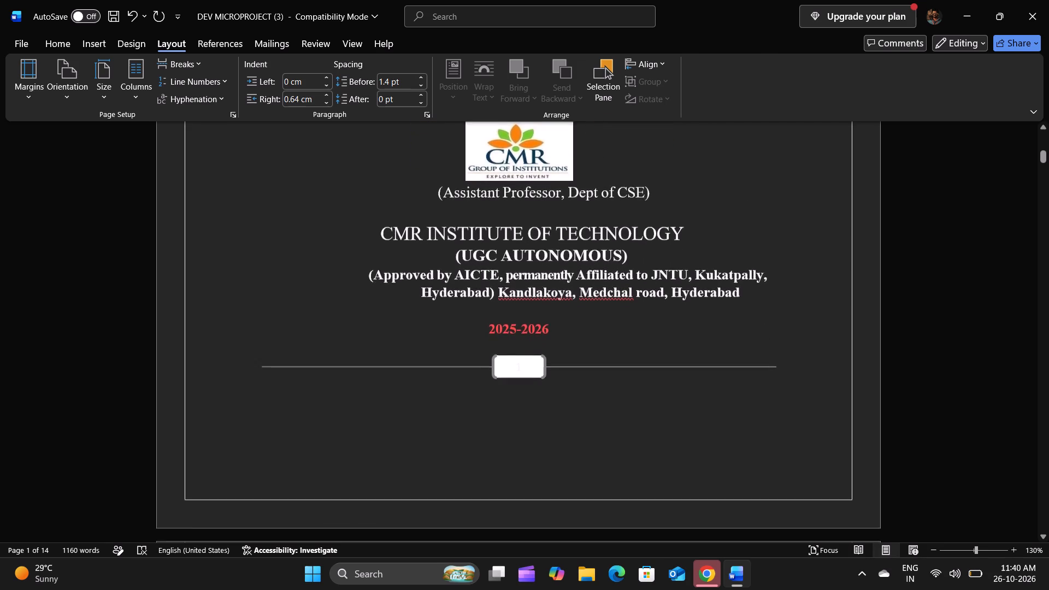
{"action": "scroll", "coordinate": [565, 245], "scroll_direction": "down", "scroll_amount": 2}
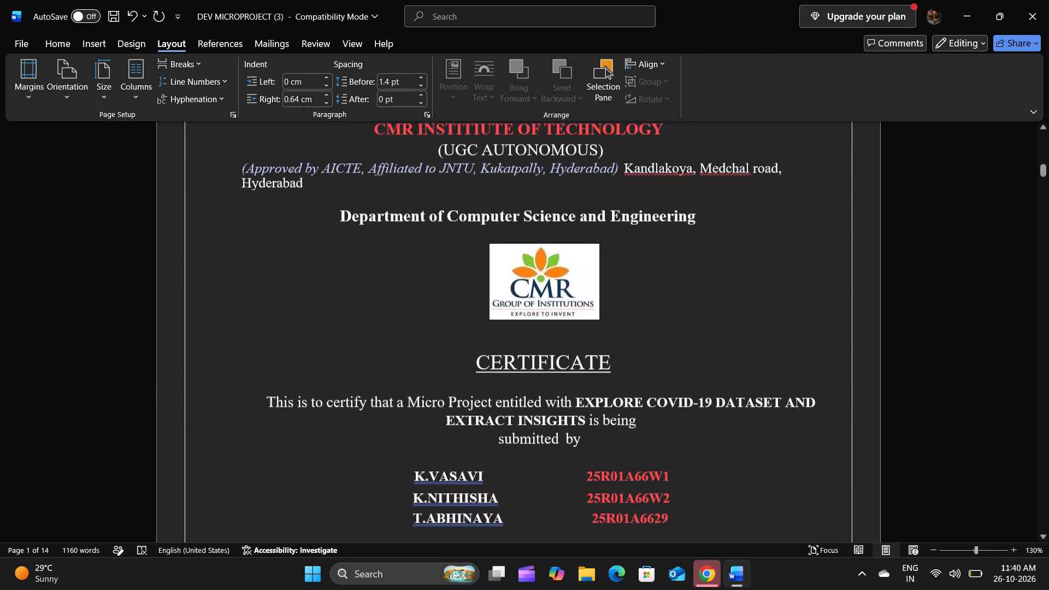
{"action": "scroll", "coordinate": [565, 245], "scroll_direction": "down", "scroll_amount": 1}
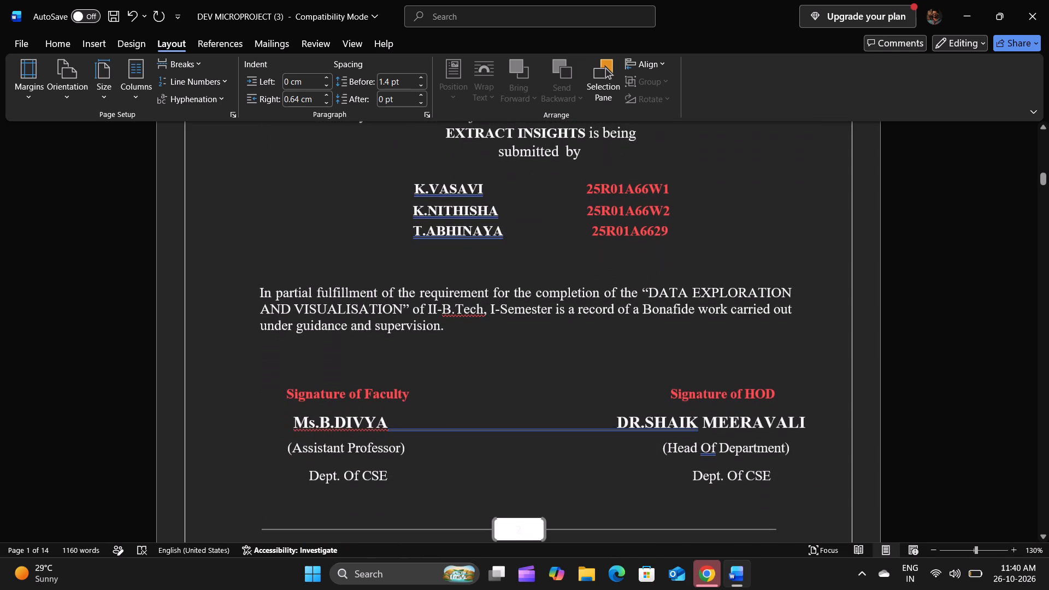
{"action": "left_click", "coordinate": [386, 417]}
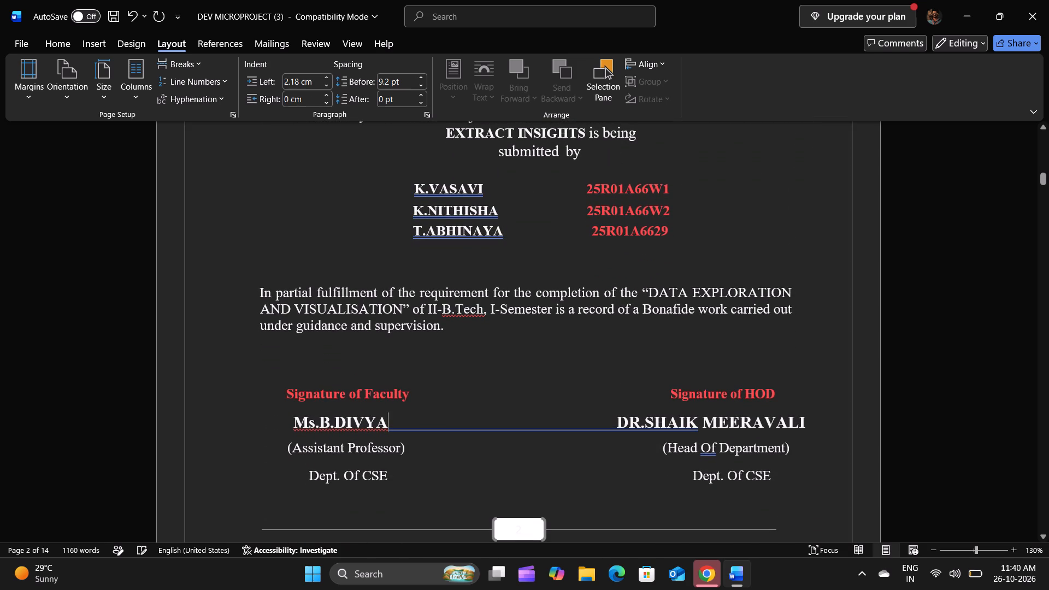
{"action": "key", "text": "BackSpace"}
{"action": "key", "text": "BackSpace"}
{"action": "key", "text": "BackSpace"}
{"action": "key", "text": "BackSpace"}
{"action": "key", "text": "BackSpace"}
{"action": "key", "text": "BackSpace"}
{"action": "key", "text": "BackSpace"}
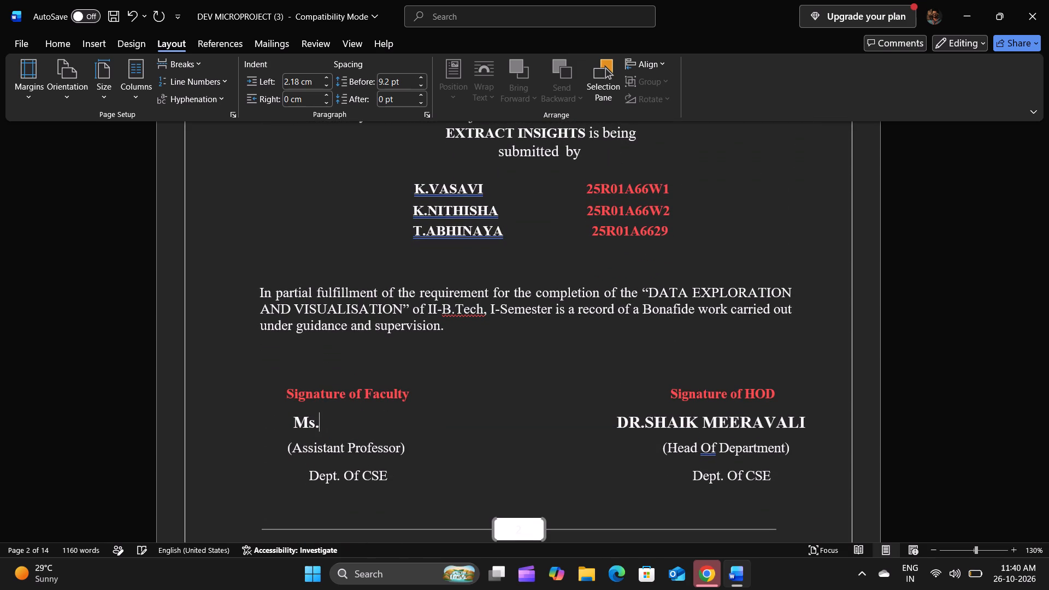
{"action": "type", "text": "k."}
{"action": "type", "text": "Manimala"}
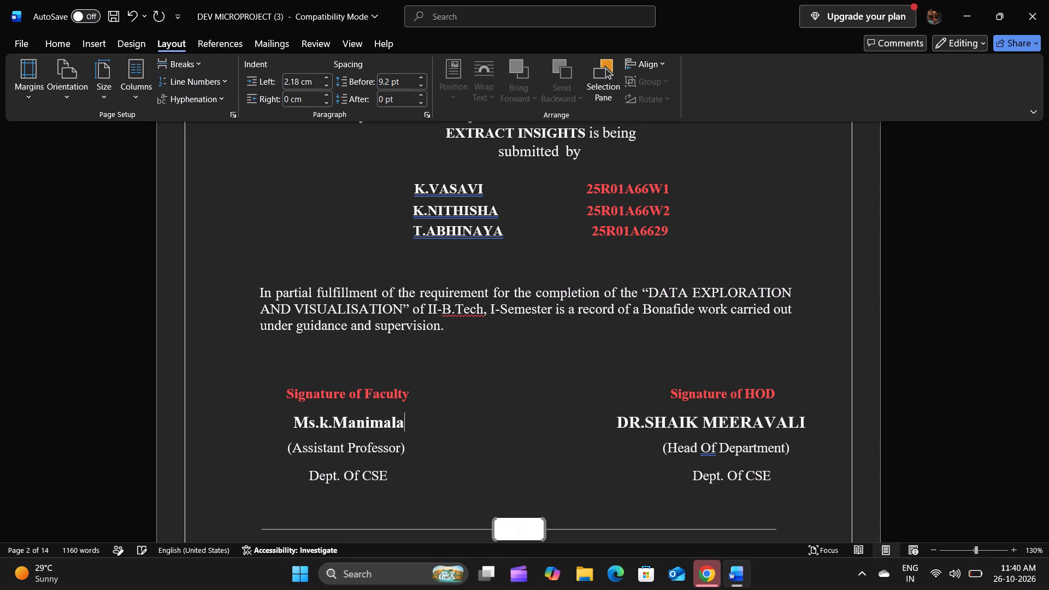
{"action": "left_click", "coordinate": [581, 316]}
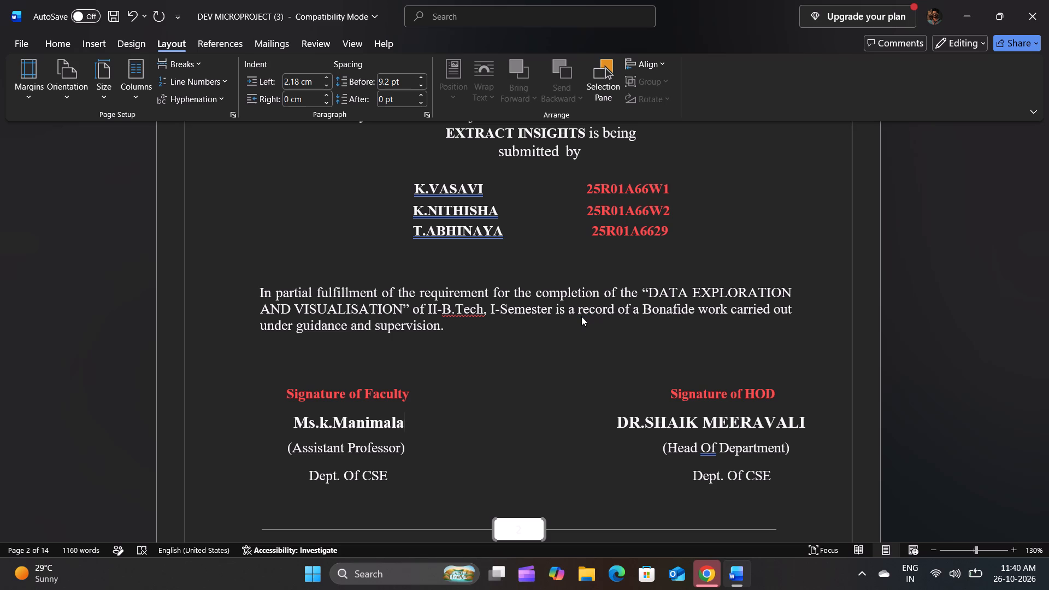
Replace the name under Signature of HOD on the Certificate page with the new department head's name in capitals, keeping the "DR." title.
{"action": "left_click", "coordinate": [810, 430]}
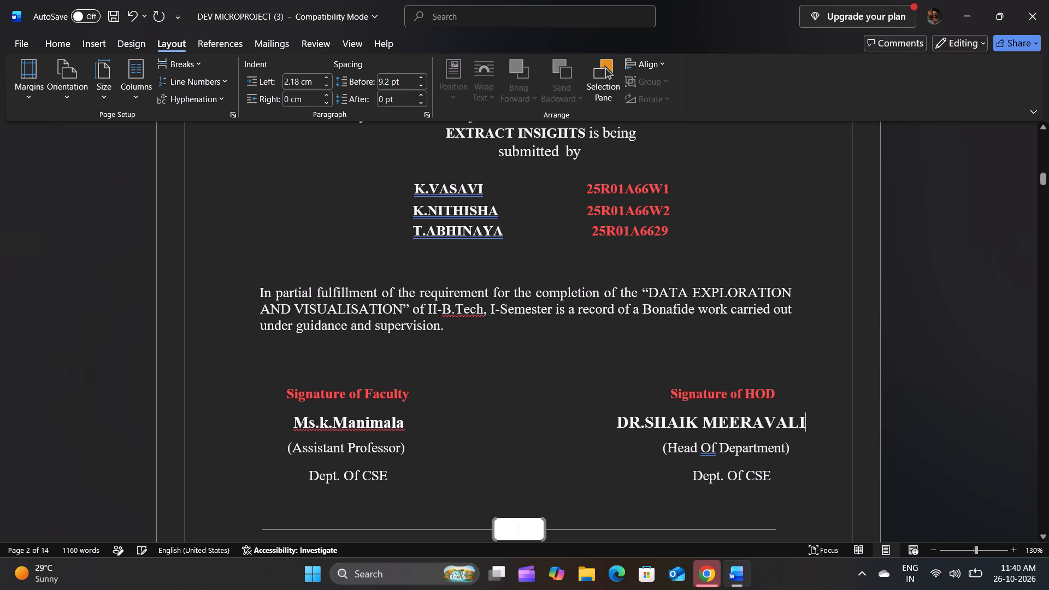
{"action": "key", "text": "BackSpace"}
{"action": "key", "text": "BackSpace"}
{"action": "key", "text": "BackSpace"}
{"action": "key", "text": "BackSpace"}
{"action": "key", "text": "BackSpace"}
{"action": "key", "text": "BackSpace"}
{"action": "key", "text": "BackSpace"}
{"action": "key", "text": "BackSpace"}
{"action": "key", "text": "BackSpace"}
{"action": "key", "text": "BackSpace"}
{"action": "key", "text": "BackSpace"}
{"action": "key", "text": "BackSpace"}
{"action": "key", "text": "BackSpace"}
{"action": "key", "text": "BackSpace"}
{"action": "key", "text": "BackSpace"}
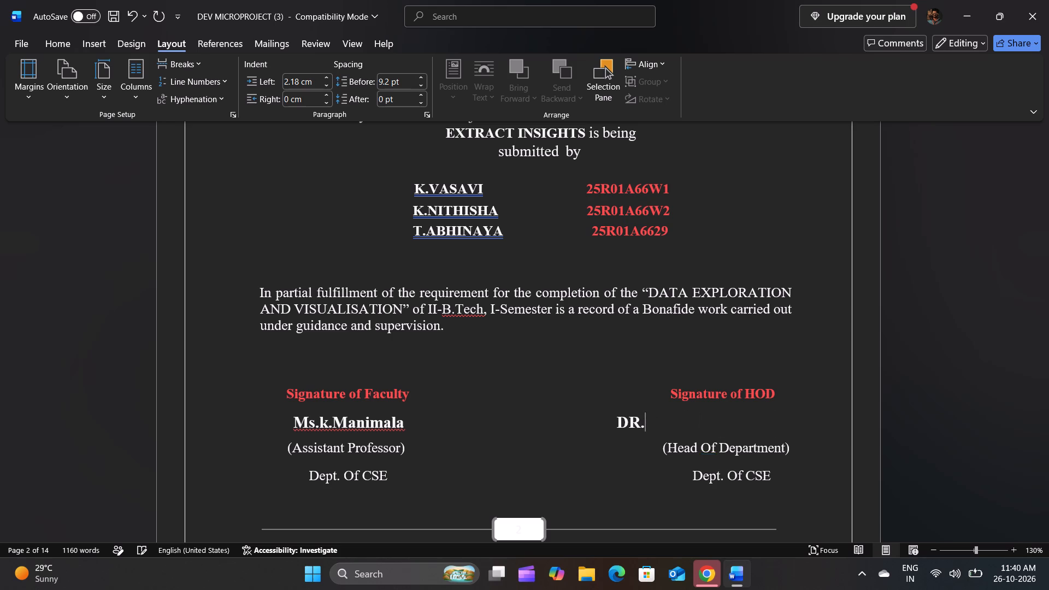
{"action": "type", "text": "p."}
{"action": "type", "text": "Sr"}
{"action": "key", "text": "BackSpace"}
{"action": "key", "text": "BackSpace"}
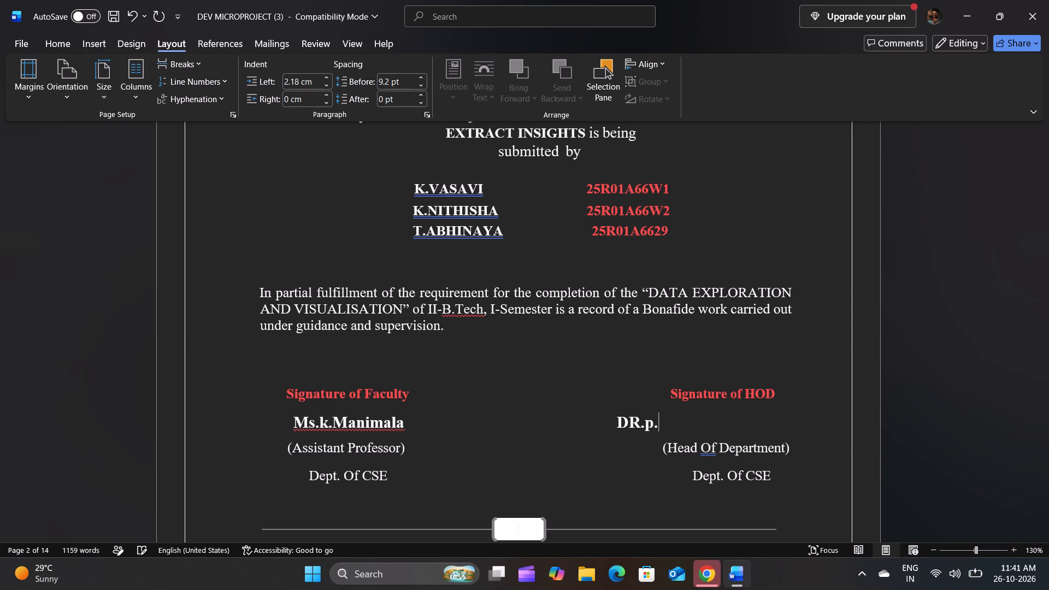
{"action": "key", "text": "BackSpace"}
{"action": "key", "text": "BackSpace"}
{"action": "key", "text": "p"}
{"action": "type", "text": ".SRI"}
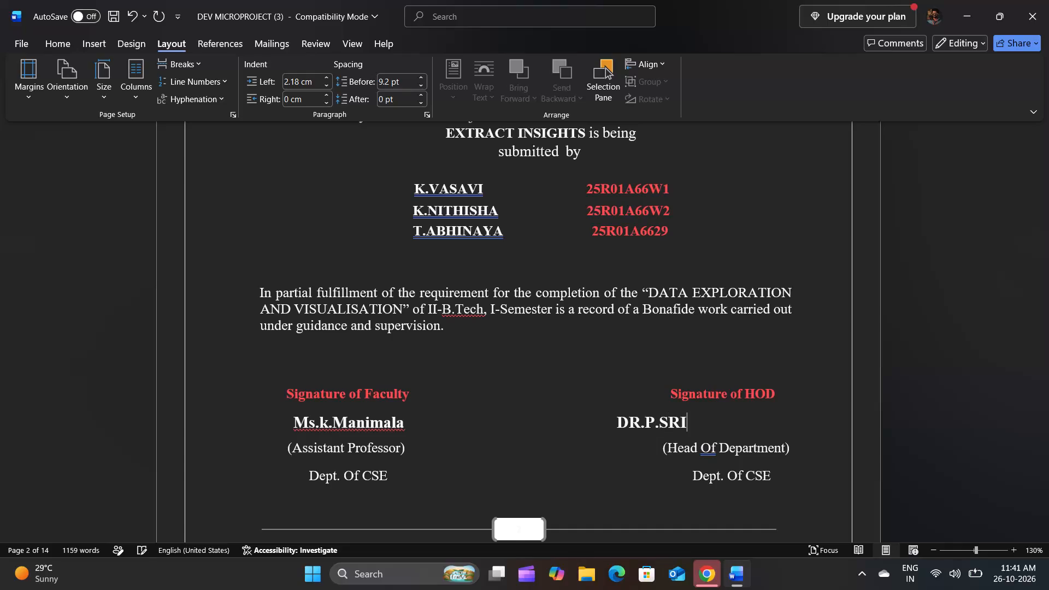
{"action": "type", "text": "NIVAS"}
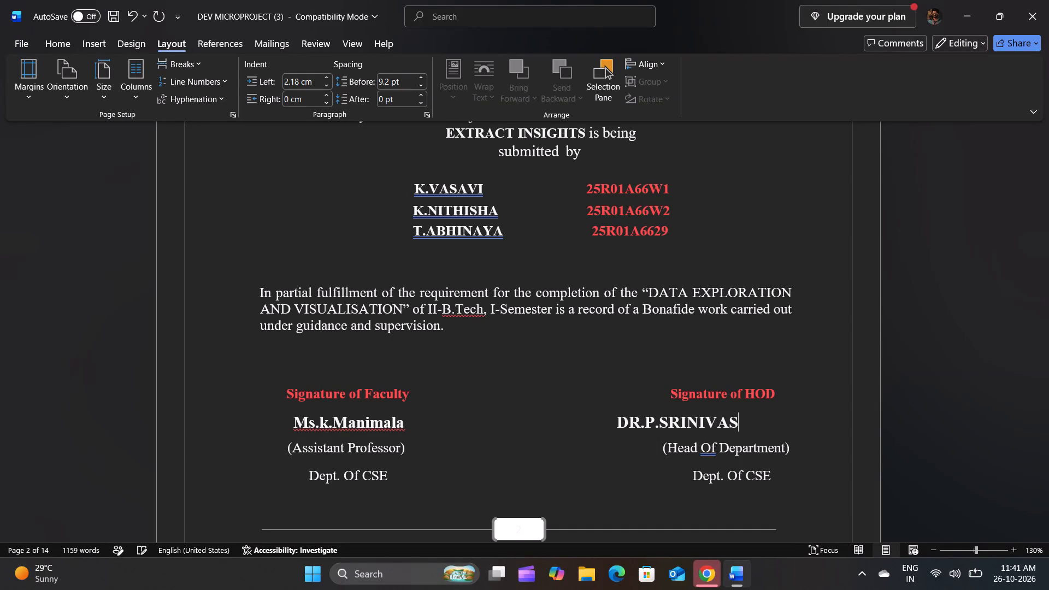
Shift the new HOD name rightward with leading spaces to line it up under Signature of HOD.
{"action": "left_click", "coordinate": [615, 420]}
{"action": "key", "text": "space"}
{"action": "key", "text": "space"}
{"action": "key", "text": "space"}
{"action": "key", "text": "space"}
{"action": "key", "text": "space"}
{"action": "key", "text": "space"}
{"action": "key", "text": "space"}
{"action": "key", "text": "space"}
{"action": "key", "text": "space"}
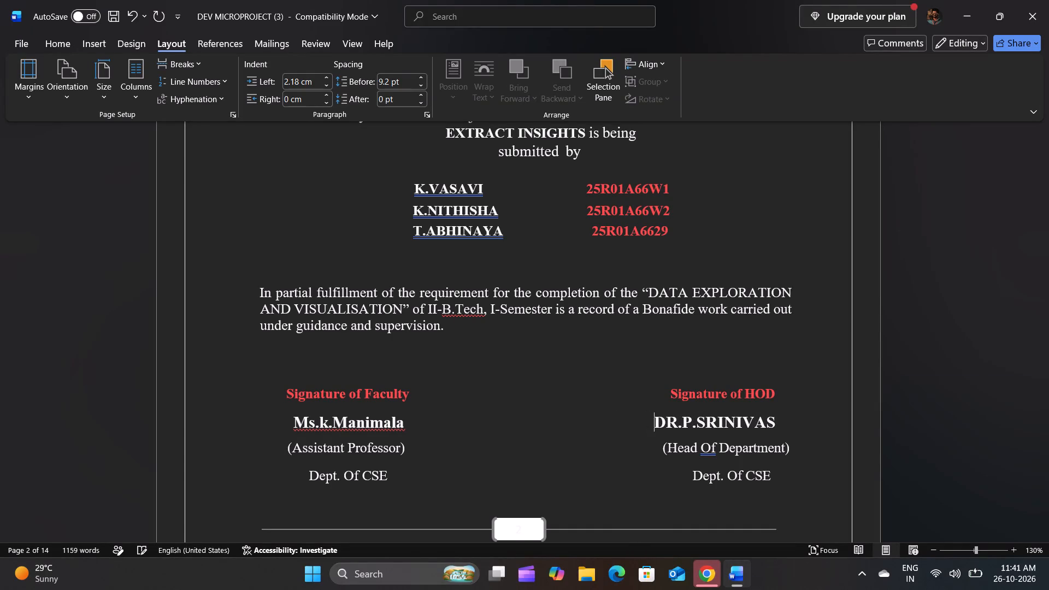
{"action": "key", "text": "space"}
{"action": "key", "text": "space"}
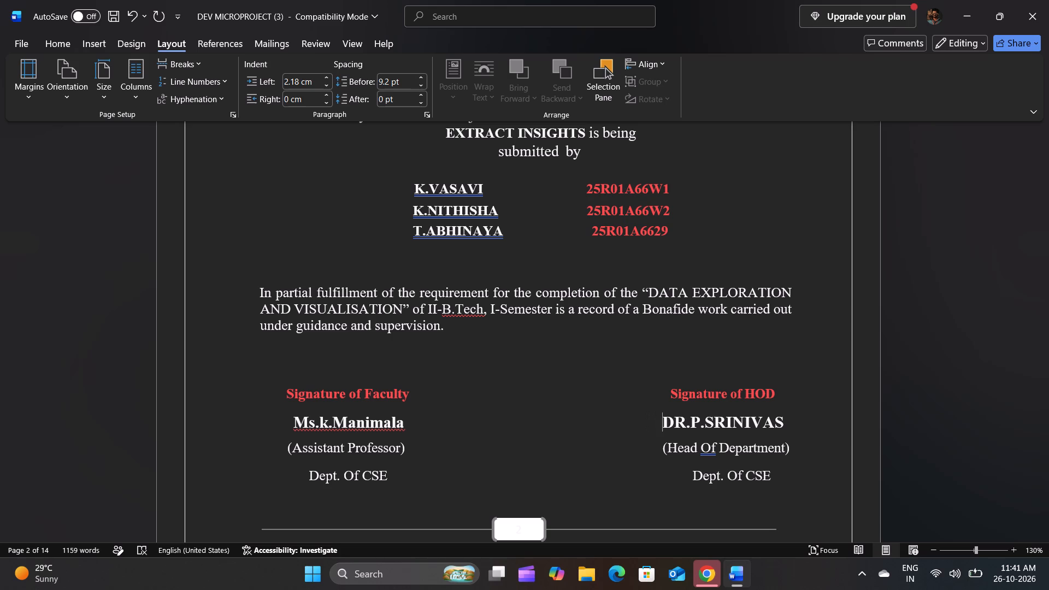
Replace the Head Of Department's name in the Acknowledgement's first paragraph with the new department head's initial and name, keeping the "Dr." title.
{"action": "scroll", "coordinate": [615, 420], "scroll_direction": "down", "scroll_amount": 3}
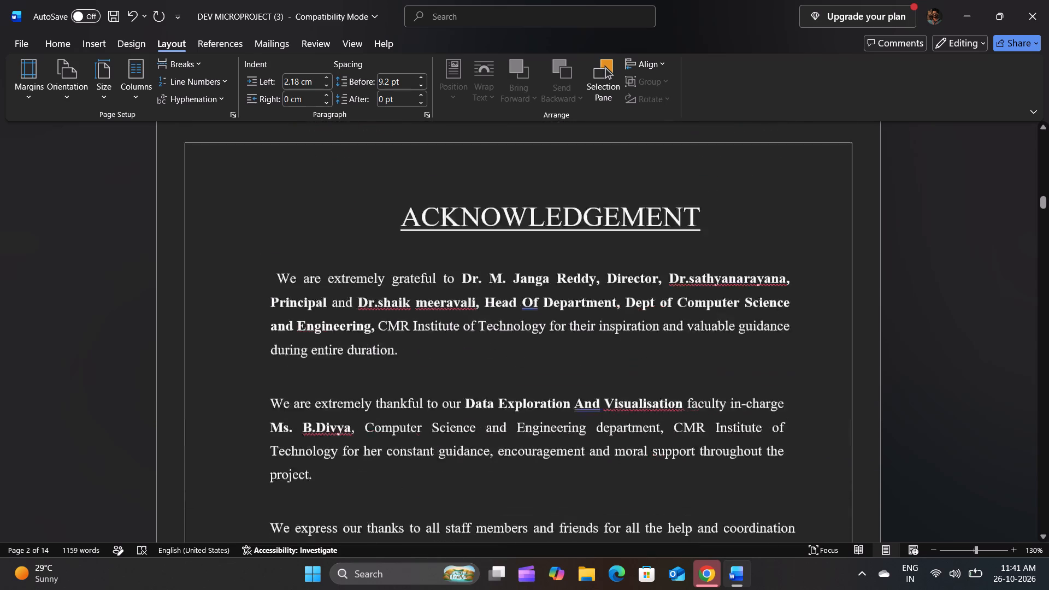
{"action": "scroll", "coordinate": [615, 420], "scroll_direction": "down", "scroll_amount": 1}
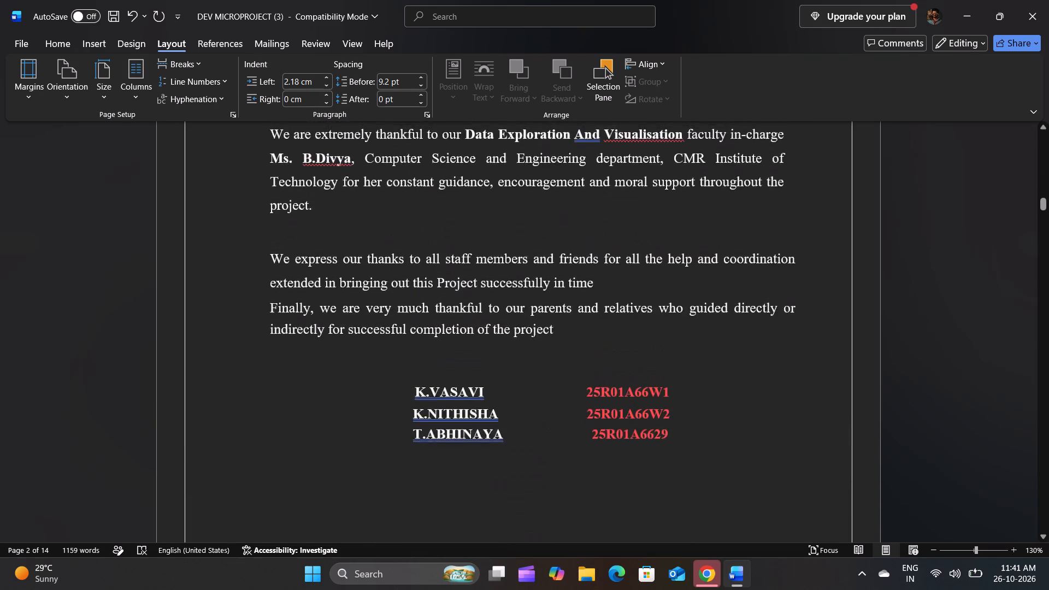
{"action": "scroll", "coordinate": [615, 420], "scroll_direction": "up", "scroll_amount": 1}
{"action": "scroll", "coordinate": [615, 420], "scroll_direction": "down", "scroll_amount": 1}
{"action": "scroll", "coordinate": [537, 376], "scroll_direction": "down", "scroll_amount": 1}
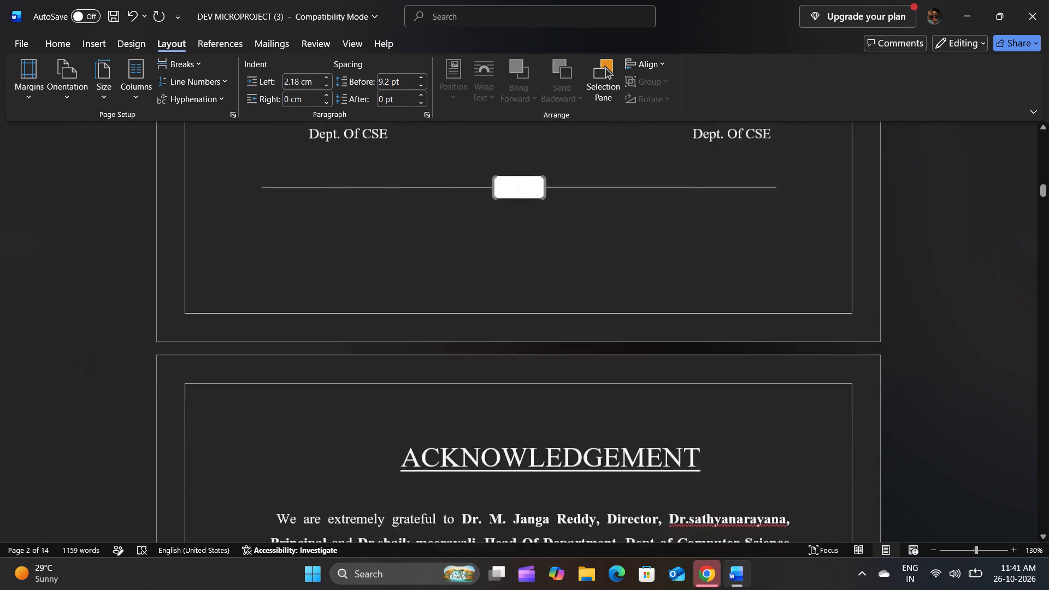
{"action": "scroll", "coordinate": [537, 376], "scroll_direction": "down", "scroll_amount": 1}
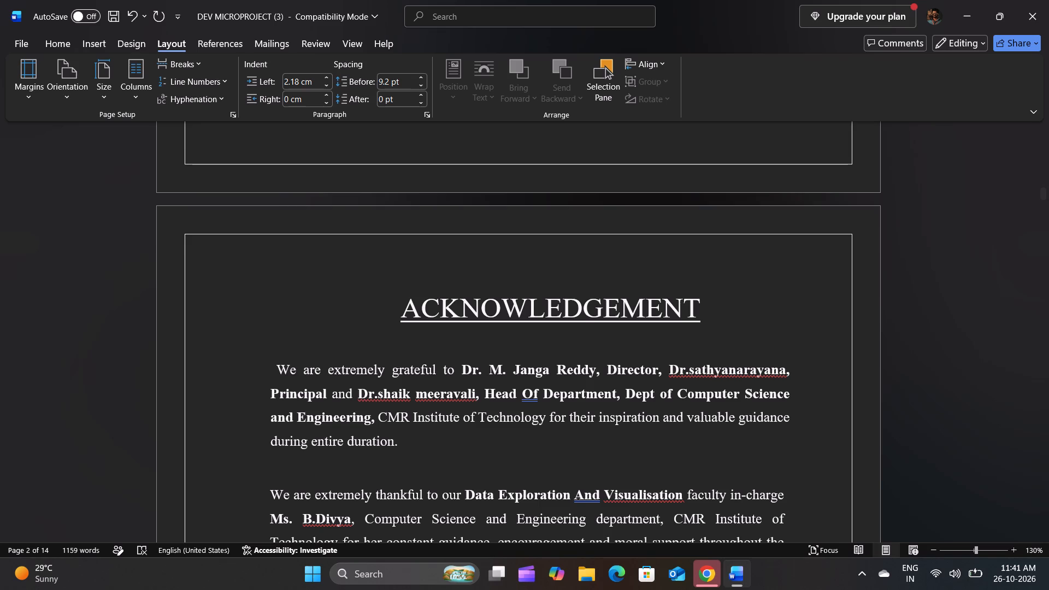
{"action": "left_click", "coordinate": [475, 393]}
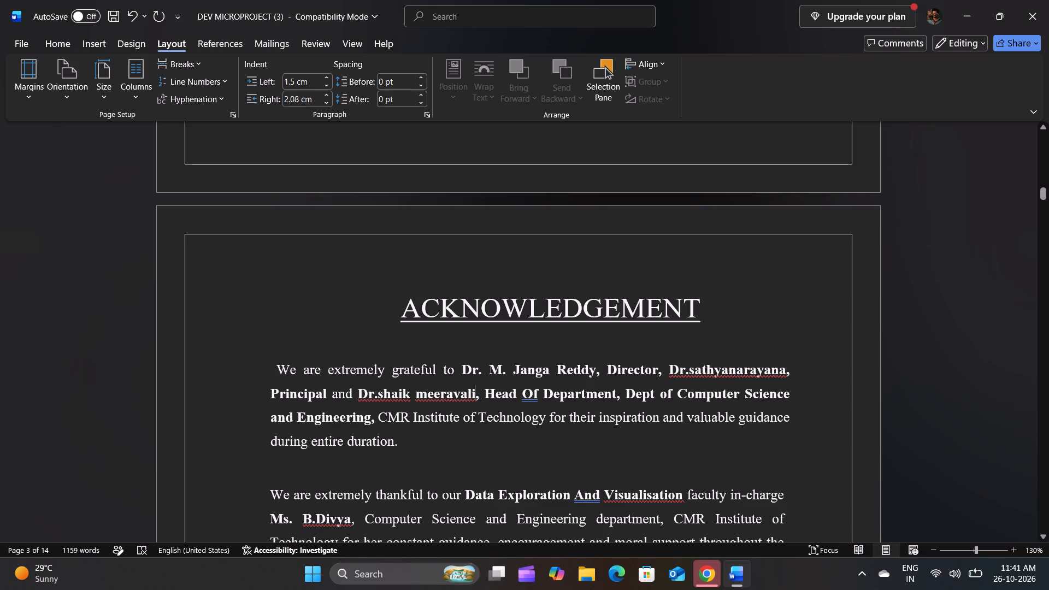
{"action": "key", "text": "BackSpace"}
{"action": "key", "text": "BackSpace"}
{"action": "key", "text": "BackSpace"}
{"action": "key", "text": "BackSpace"}
{"action": "key", "text": "BackSpace"}
{"action": "key", "text": "BackSpace"}
{"action": "key", "text": "BackSpace"}
{"action": "key", "text": "BackSpace"}
{"action": "key", "text": "BackSpace"}
{"action": "key", "text": "BackSpace"}
{"action": "key", "text": "BackSpace"}
{"action": "key", "text": "BackSpace"}
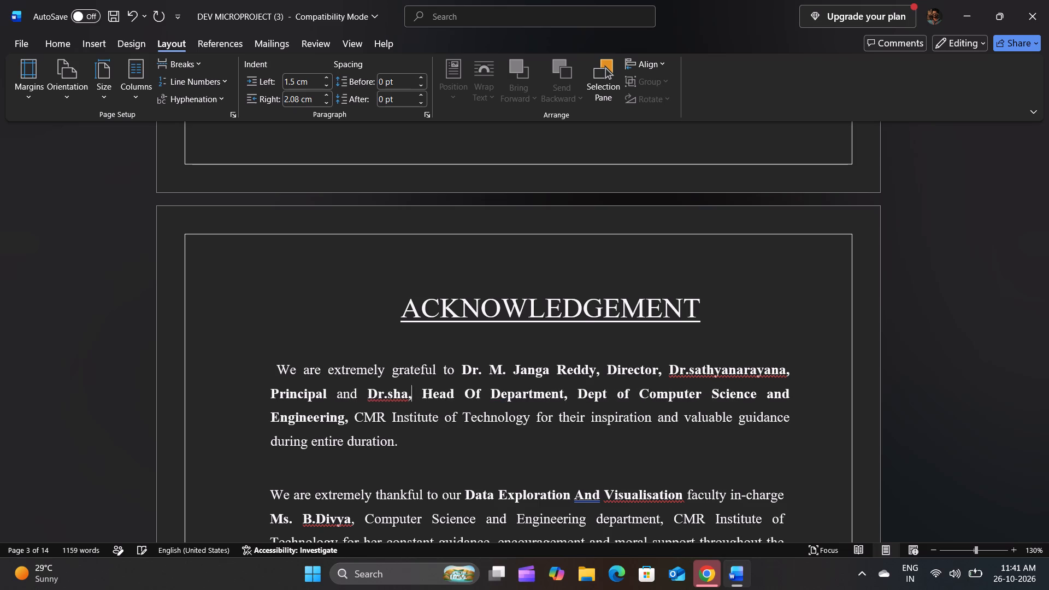
{"action": "key", "text": "BackSpace"}
{"action": "key", "text": "BackSpace"}
{"action": "key", "text": "BackSpace"}
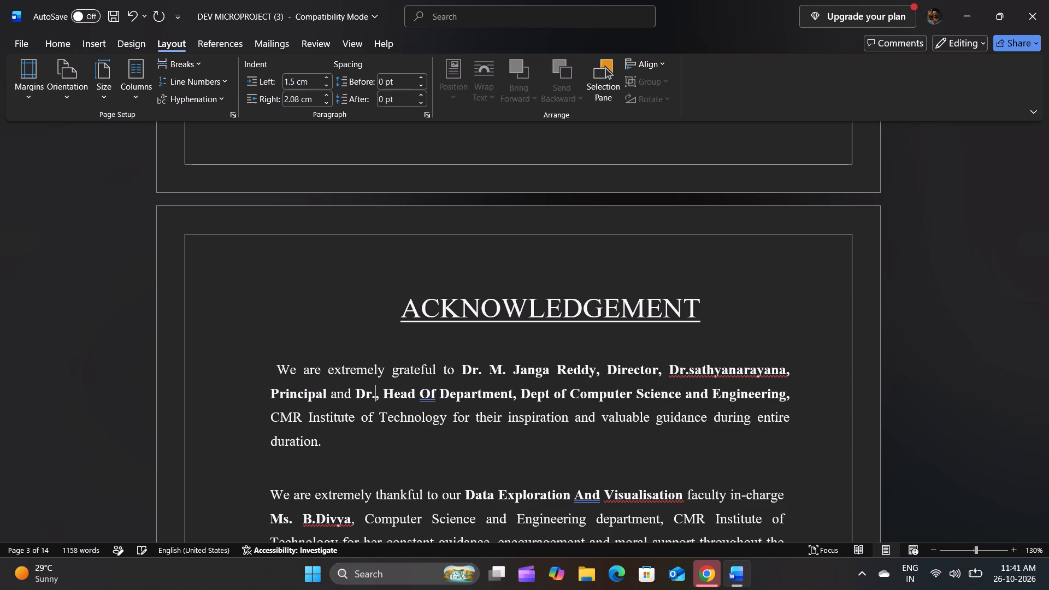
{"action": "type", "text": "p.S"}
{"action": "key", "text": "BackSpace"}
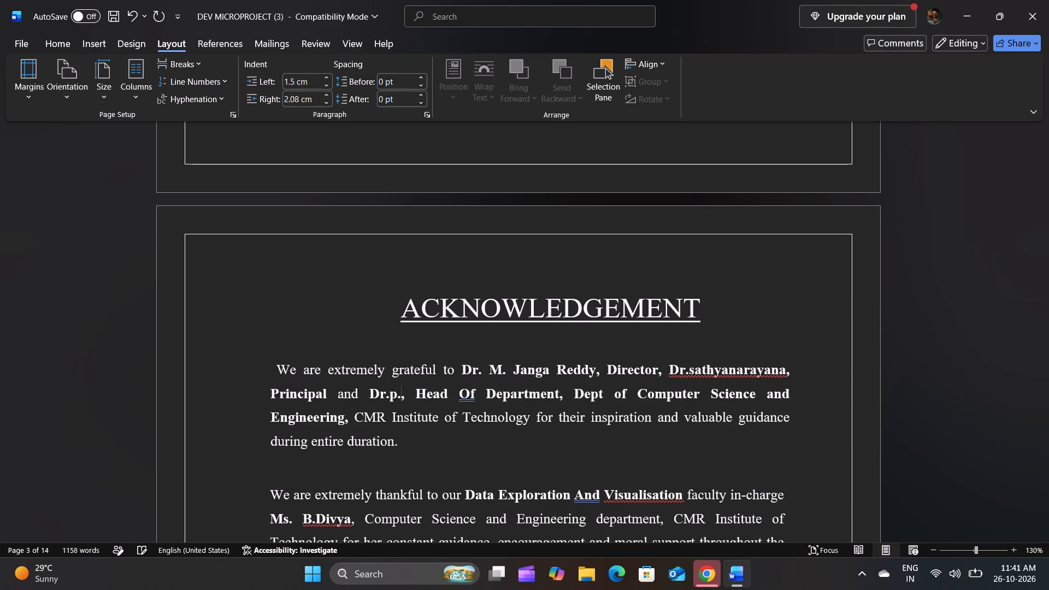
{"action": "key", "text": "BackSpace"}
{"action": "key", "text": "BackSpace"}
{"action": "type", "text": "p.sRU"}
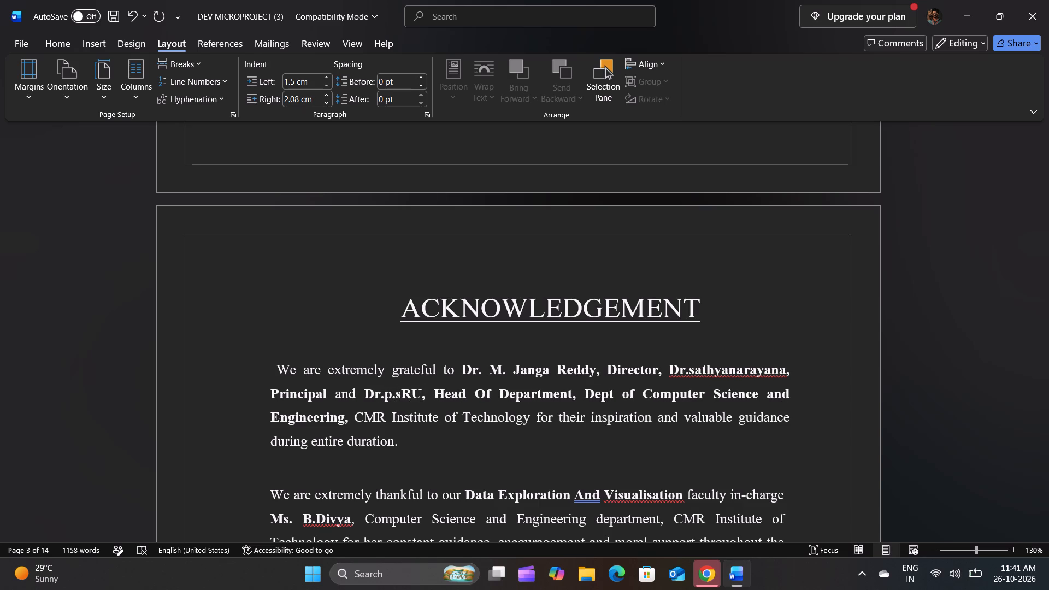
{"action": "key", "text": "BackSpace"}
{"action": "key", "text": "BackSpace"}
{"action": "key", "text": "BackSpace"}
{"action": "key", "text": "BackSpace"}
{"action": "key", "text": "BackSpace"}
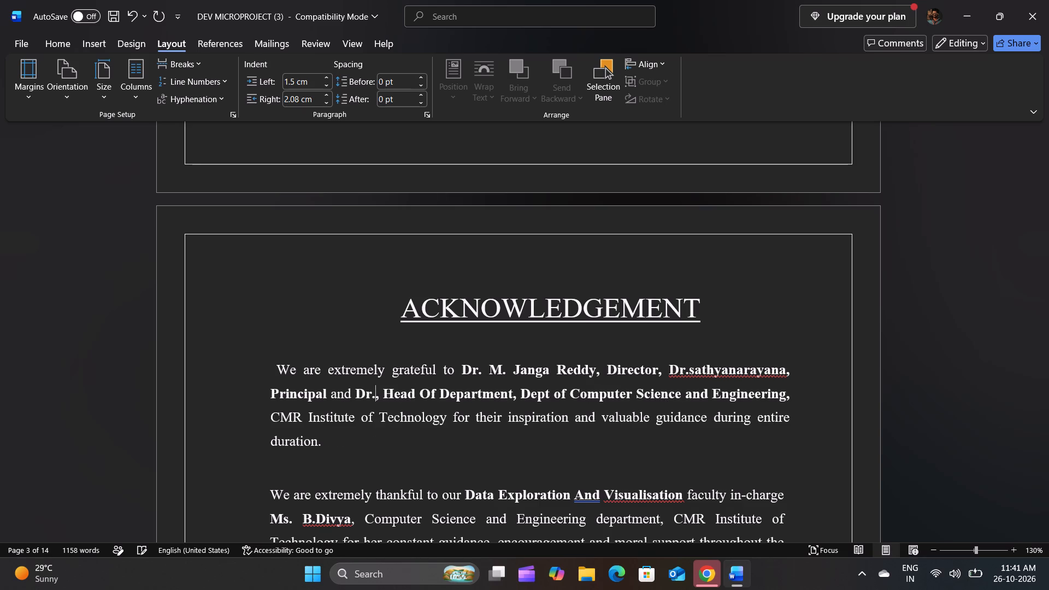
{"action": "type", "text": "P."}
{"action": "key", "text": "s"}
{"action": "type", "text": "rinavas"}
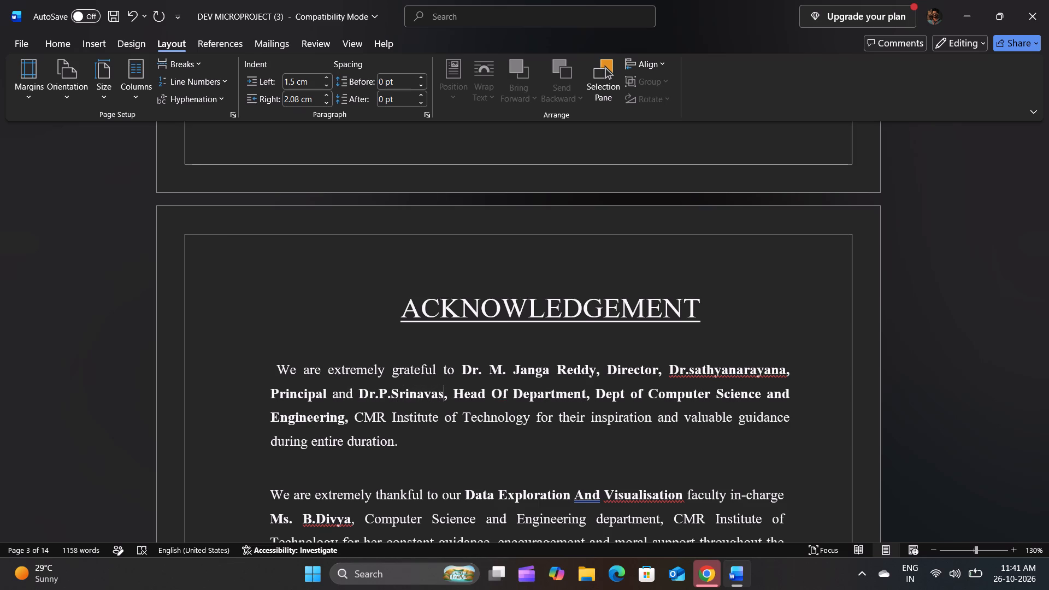
Replace the faculty in-charge's name in the Acknowledgement's second paragraph with the new guide's initial and name, placed directly after "Ms." without a space.
{"action": "scroll", "coordinate": [475, 393], "scroll_direction": "down", "scroll_amount": 1}
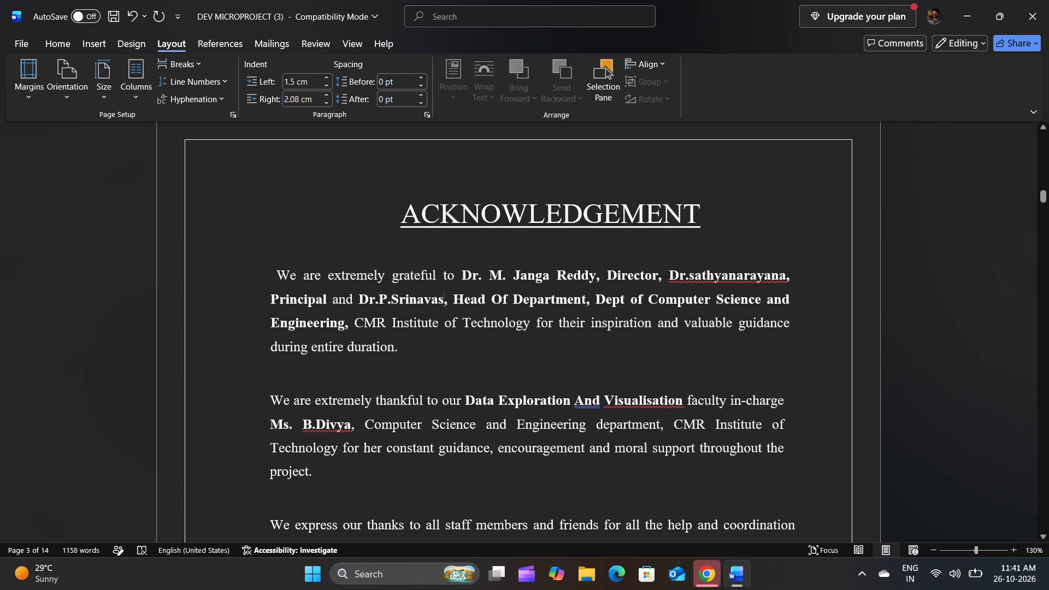
{"action": "left_click", "coordinate": [351, 420]}
{"action": "key", "text": "BackSpace"}
{"action": "key", "text": "BackSpace"}
{"action": "key", "text": "BackSpace"}
{"action": "key", "text": "BackSpace"}
{"action": "key", "text": "BackSpace"}
{"action": "key", "text": "BackSpace"}
{"action": "key", "text": "BackSpace"}
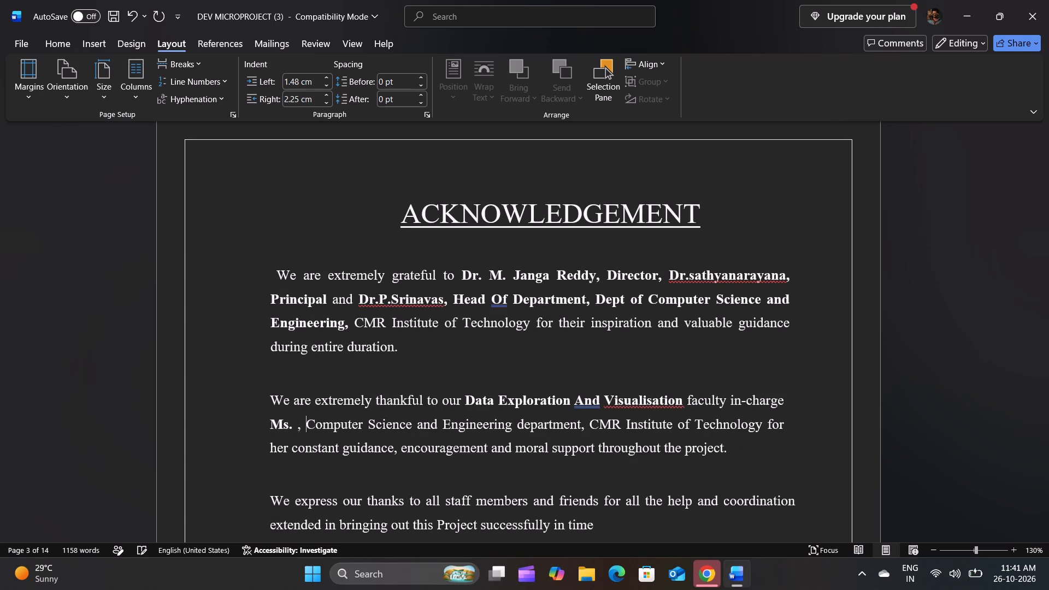
{"action": "key", "text": "BackSpace"}
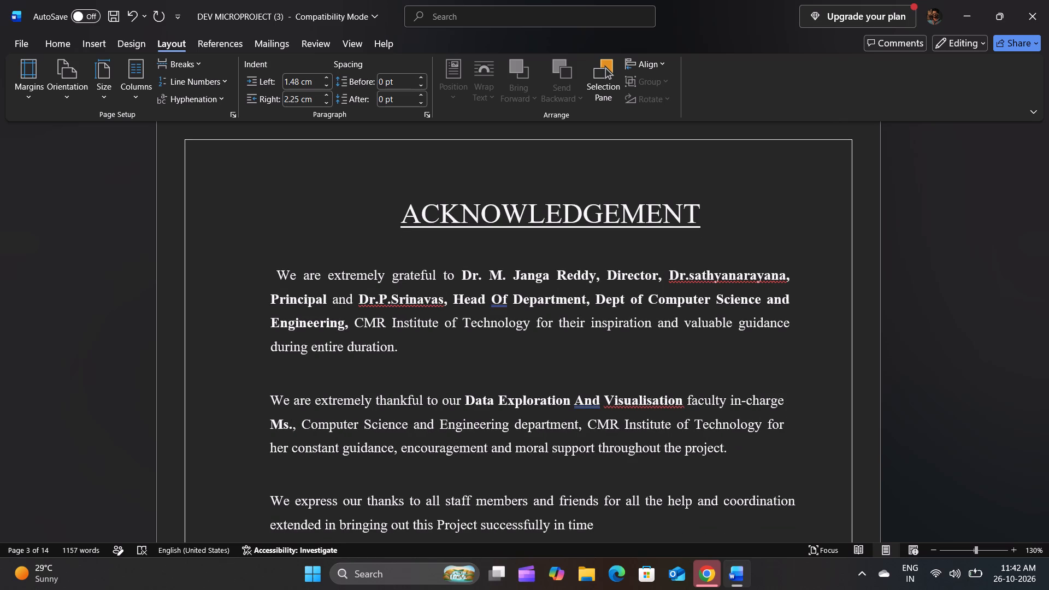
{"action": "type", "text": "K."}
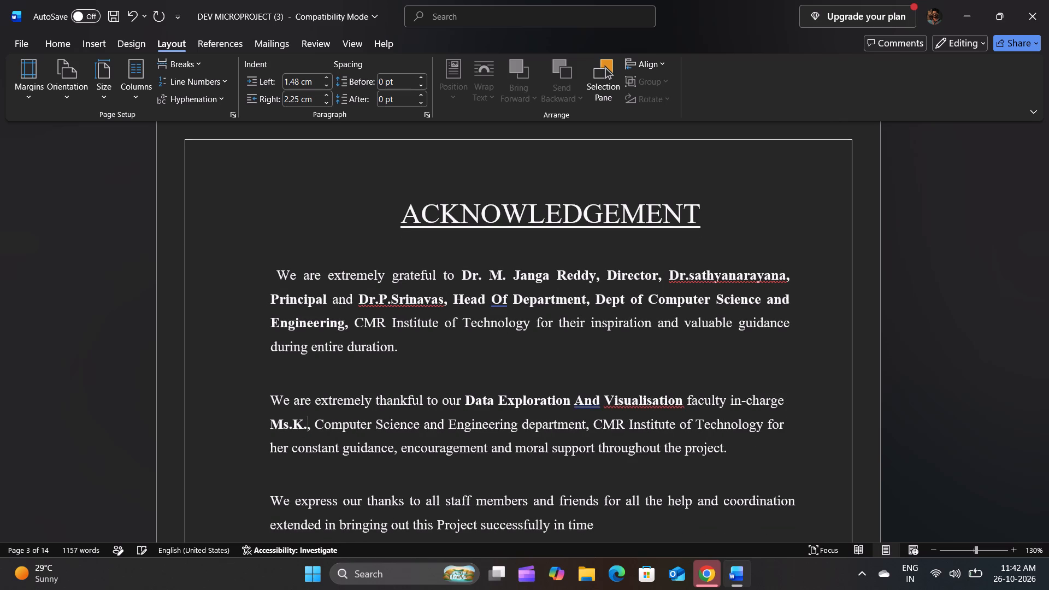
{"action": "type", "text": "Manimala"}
Review the rest of the Acknowledgement, the Index table and the Abstract page for details that still need changing.
{"action": "scroll", "coordinate": [351, 420], "scroll_direction": "down", "scroll_amount": 1}
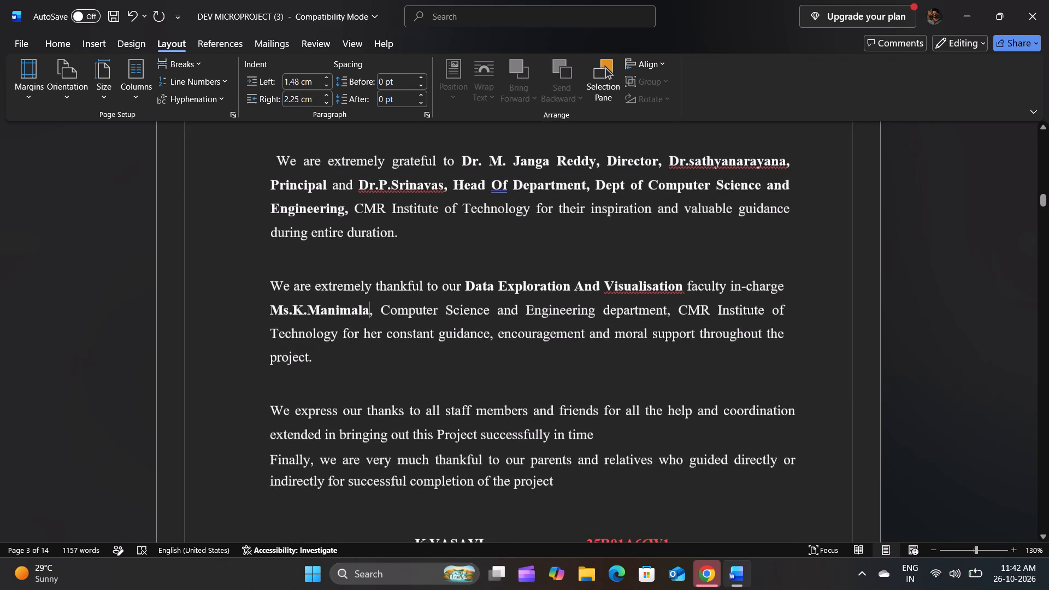
{"action": "scroll", "coordinate": [351, 420], "scroll_direction": "down", "scroll_amount": 2}
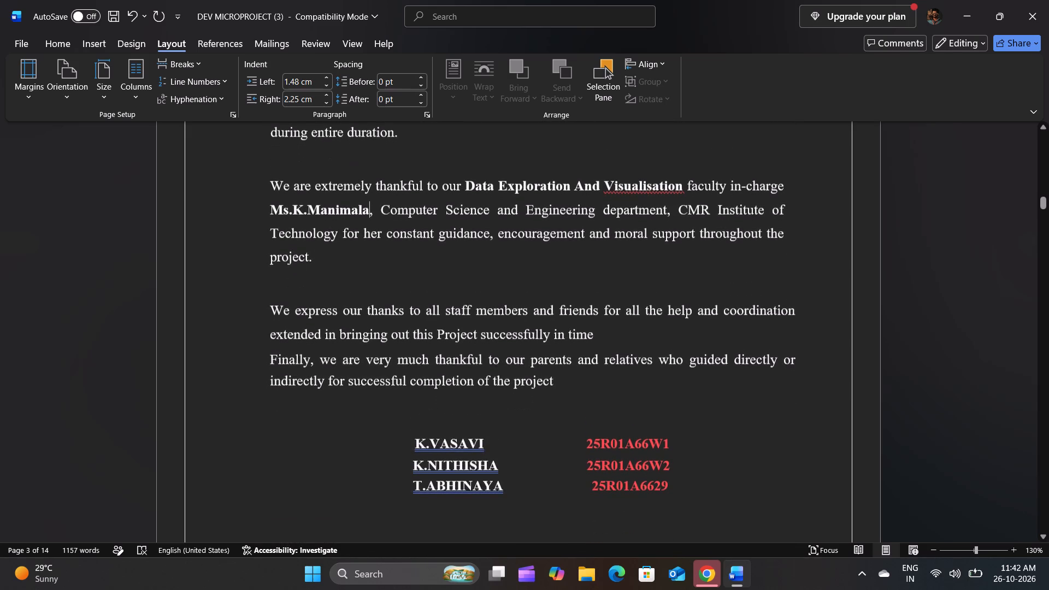
{"action": "scroll", "coordinate": [351, 420], "scroll_direction": "down", "scroll_amount": 1}
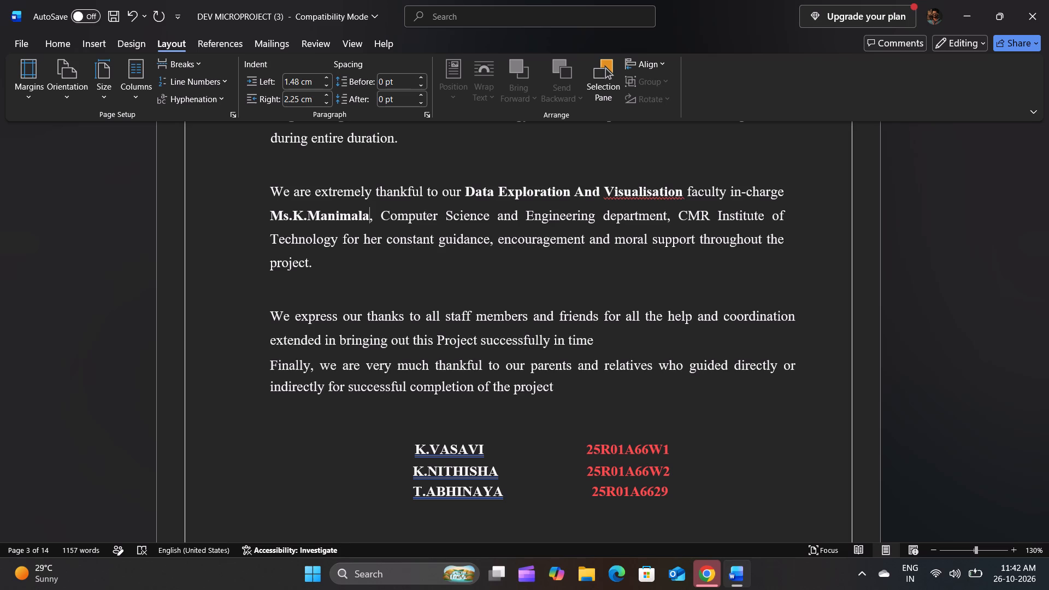
{"action": "scroll", "coordinate": [351, 420], "scroll_direction": "down", "scroll_amount": 3}
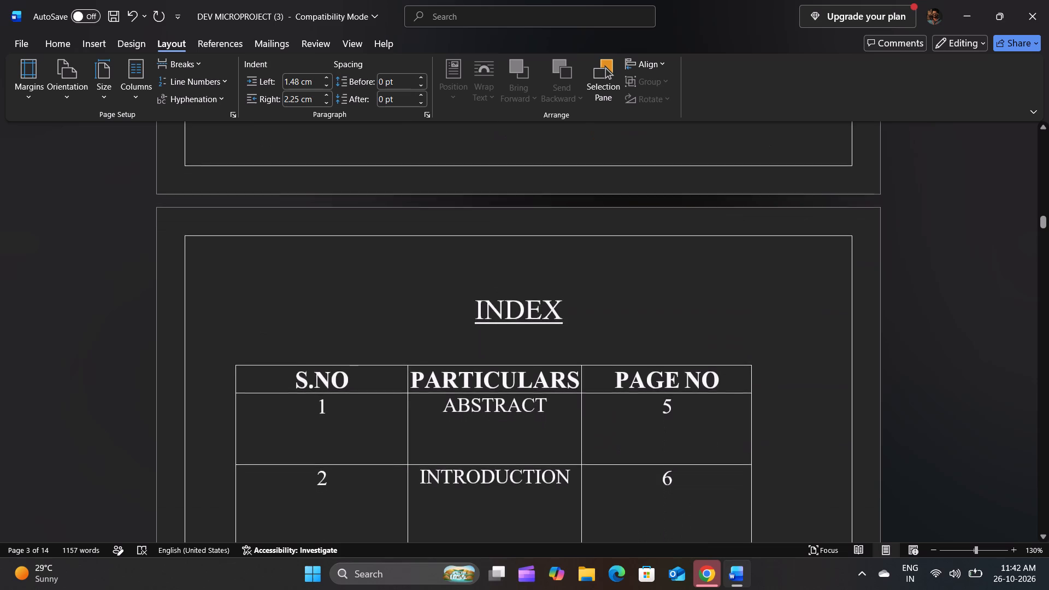
{"action": "scroll", "coordinate": [351, 420], "scroll_direction": "down", "scroll_amount": 5}
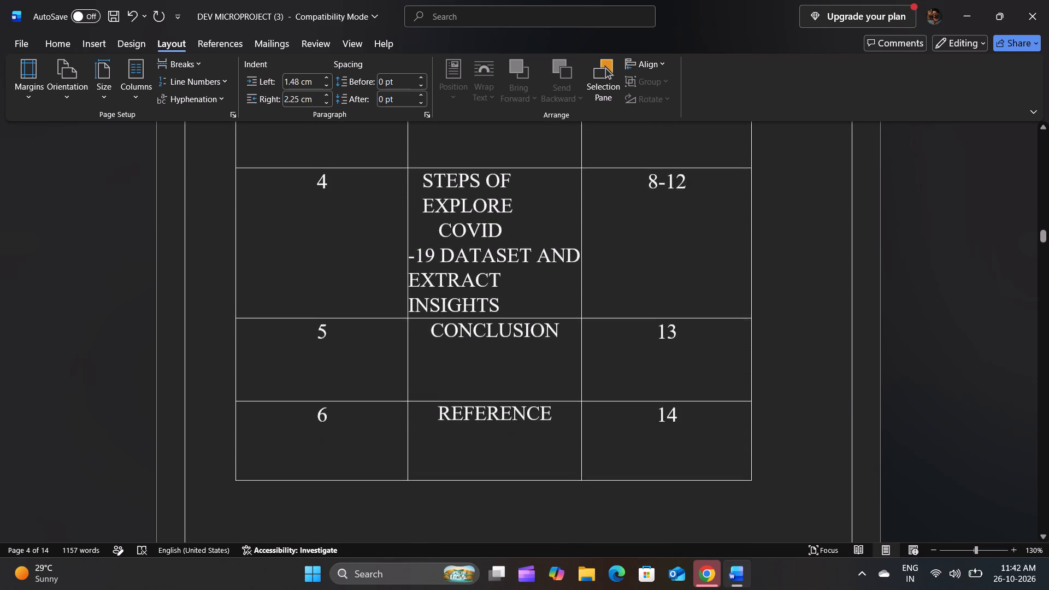
{"action": "scroll", "coordinate": [351, 420], "scroll_direction": "down", "scroll_amount": 1}
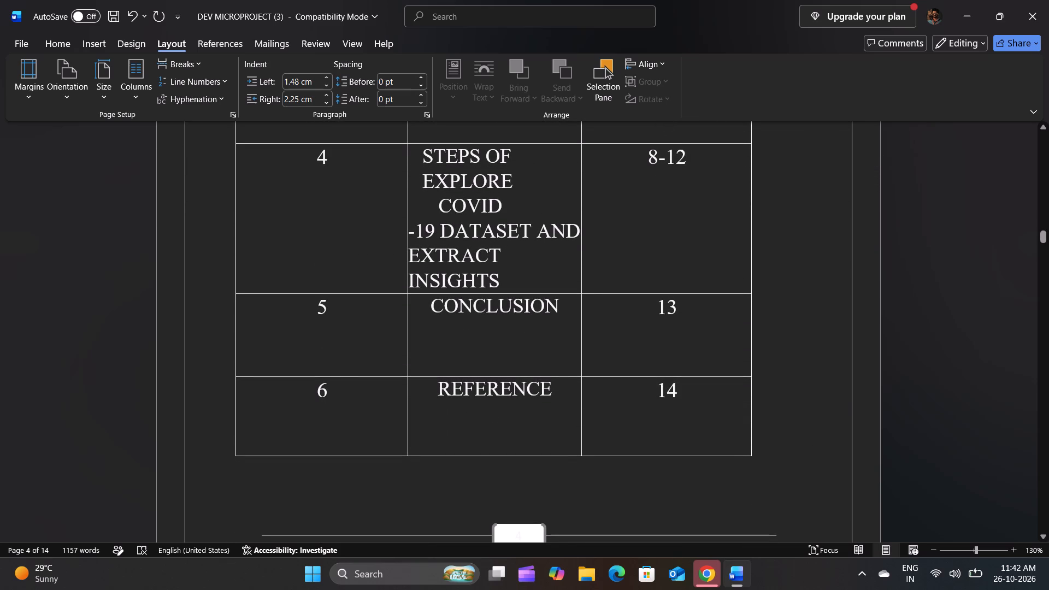
{"action": "scroll", "coordinate": [351, 420], "scroll_direction": "down", "scroll_amount": 3}
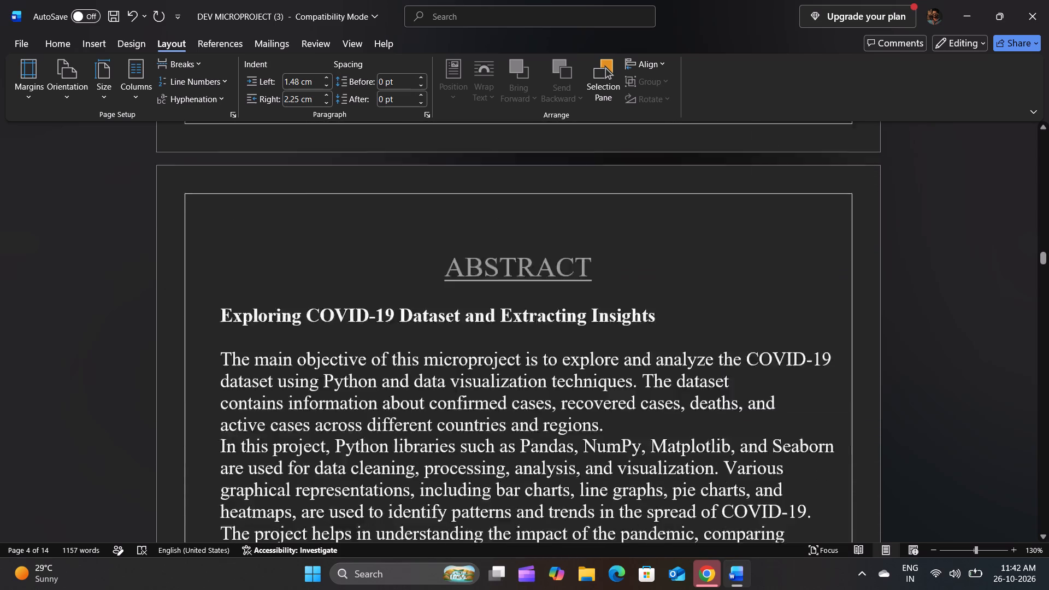
{"action": "scroll", "coordinate": [351, 420], "scroll_direction": "down", "scroll_amount": 1}
{"action": "scroll", "coordinate": [351, 420], "scroll_direction": "up", "scroll_amount": 2}
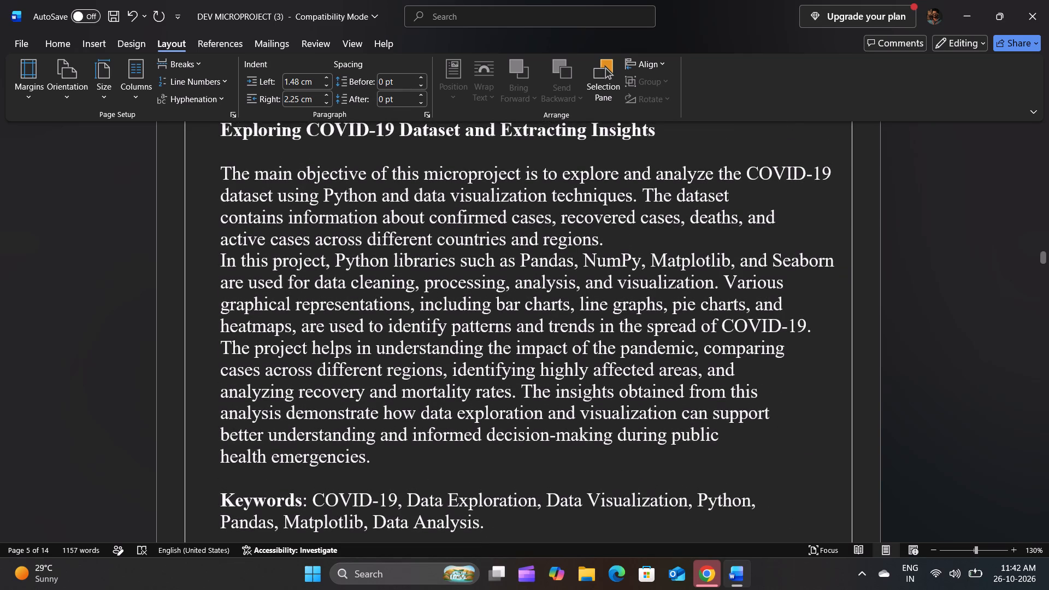
Recheck the cover page from the project title down to the academic year, including the student list and guide's name.
{"action": "scroll", "coordinate": [351, 420], "scroll_direction": "up", "scroll_amount": 19}
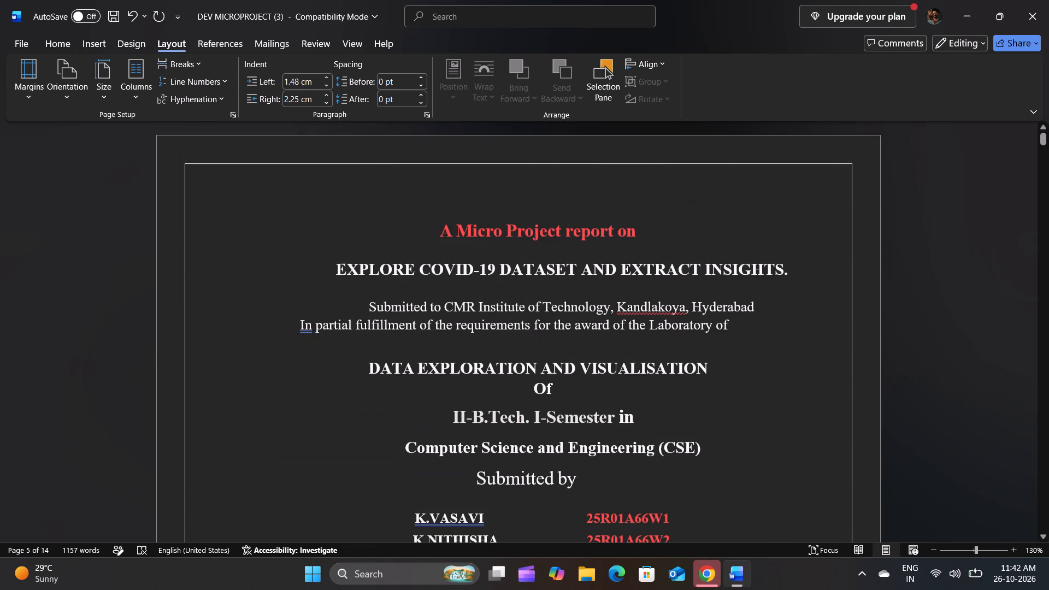
{"action": "scroll", "coordinate": [351, 420], "scroll_direction": "down", "scroll_amount": 1}
{"action": "scroll", "coordinate": [351, 420], "scroll_direction": "up", "scroll_amount": 1, "text": "ctrl"}
{"action": "scroll", "coordinate": [351, 420], "scroll_direction": "down", "scroll_amount": 1, "text": "ctrl"}
{"action": "scroll", "coordinate": [351, 420], "scroll_direction": "down", "scroll_amount": 1}
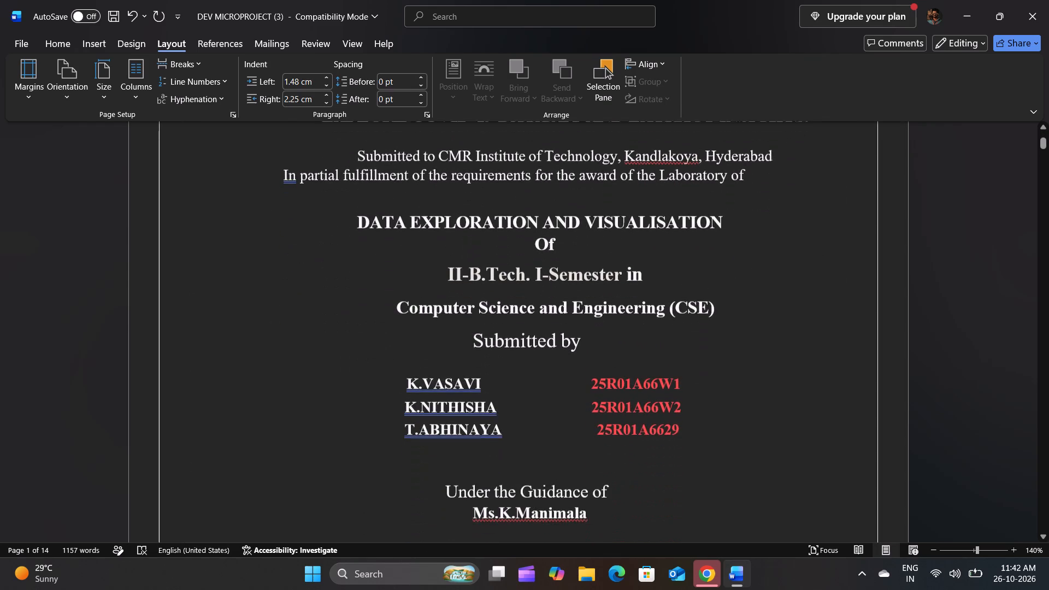
{"action": "scroll", "coordinate": [351, 420], "scroll_direction": "down", "scroll_amount": 2}
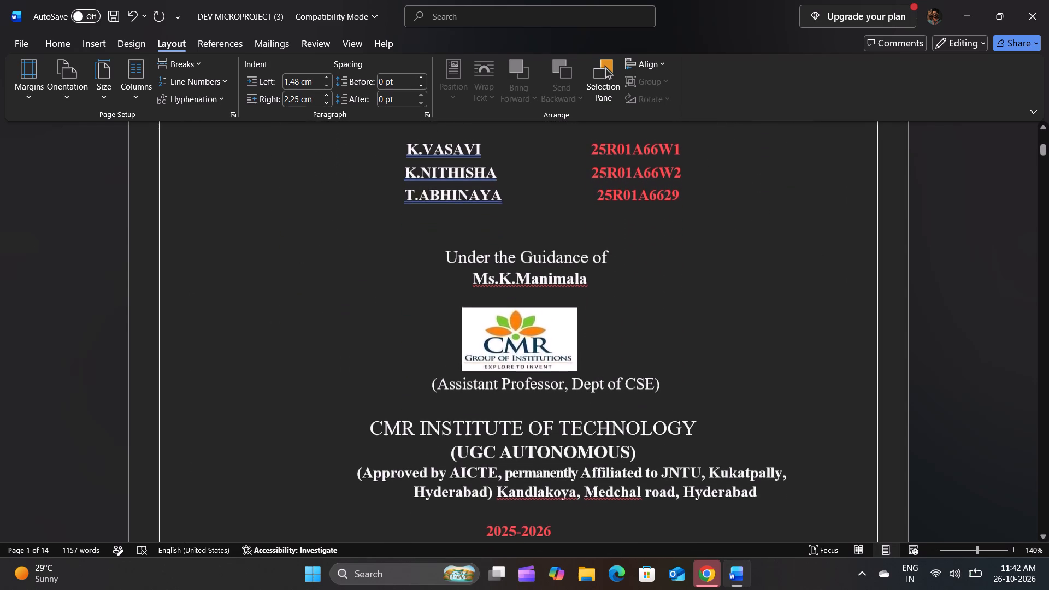
{"action": "scroll", "coordinate": [351, 420], "scroll_direction": "down", "scroll_amount": 1}
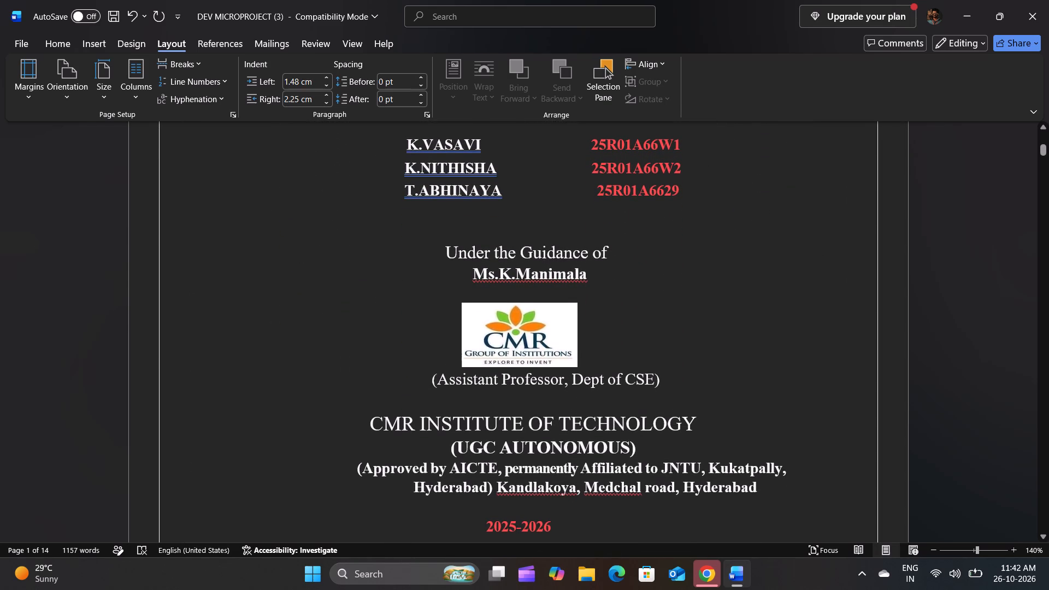
{"action": "scroll", "coordinate": [422, 396], "scroll_direction": "up", "scroll_amount": 1}
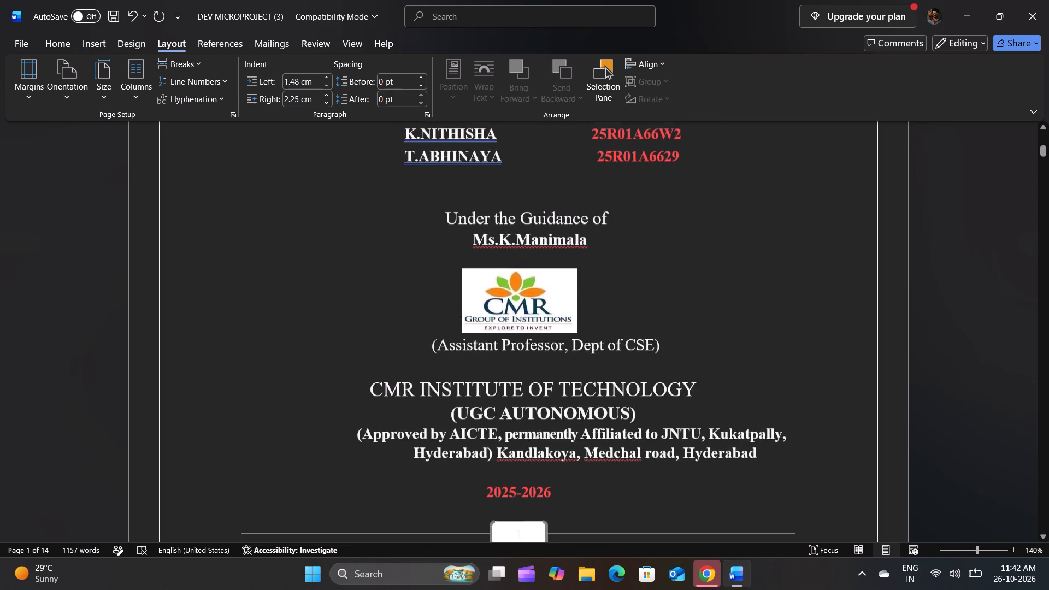
{"action": "scroll", "coordinate": [422, 396], "scroll_direction": "up", "scroll_amount": 1}
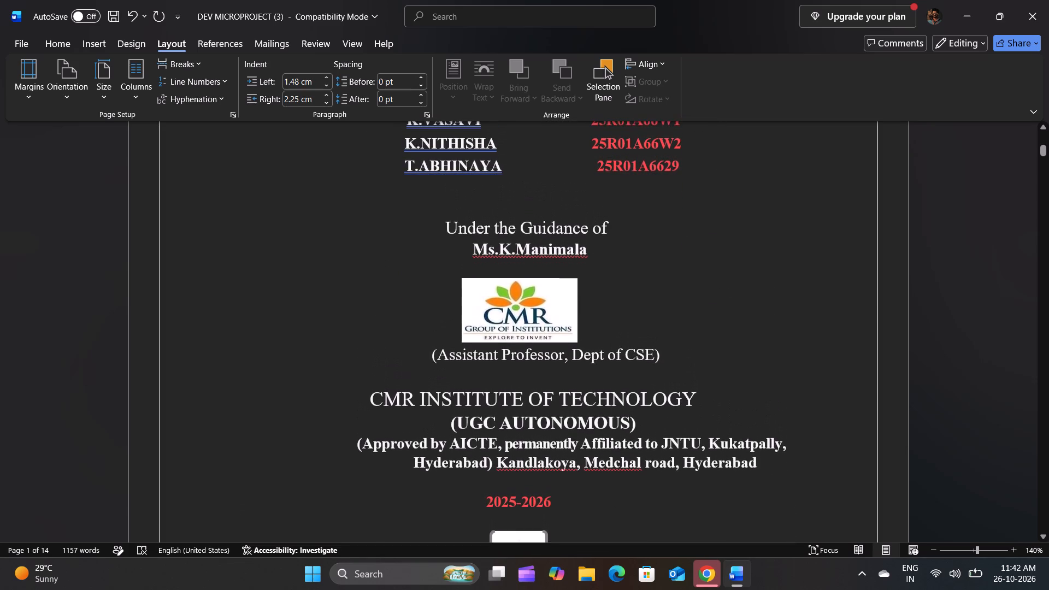
{"action": "scroll", "coordinate": [422, 396], "scroll_direction": "up", "scroll_amount": 1}
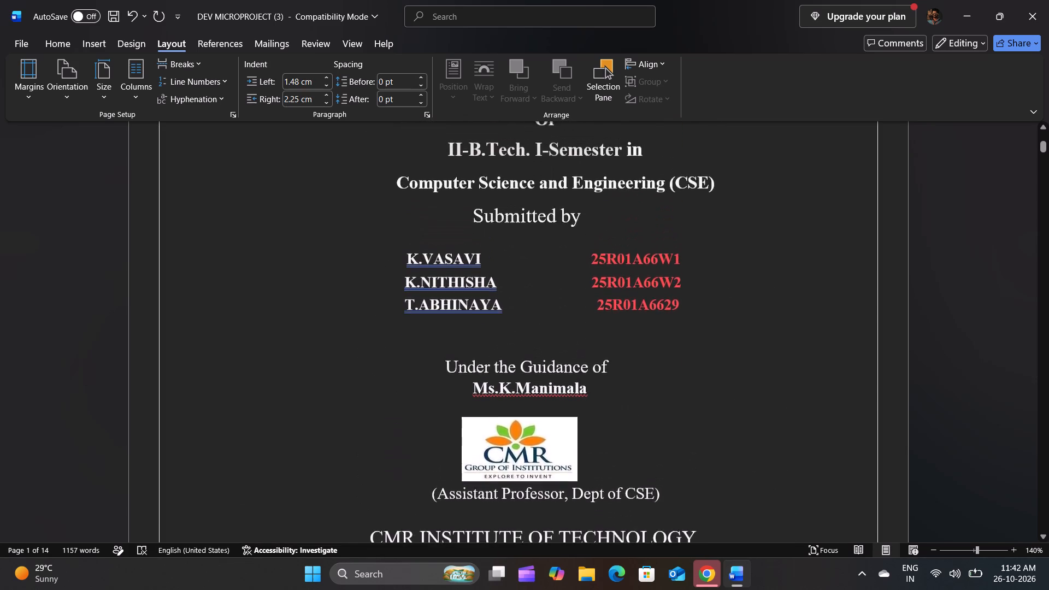
{"action": "scroll", "coordinate": [422, 396], "scroll_direction": "down", "scroll_amount": 3}
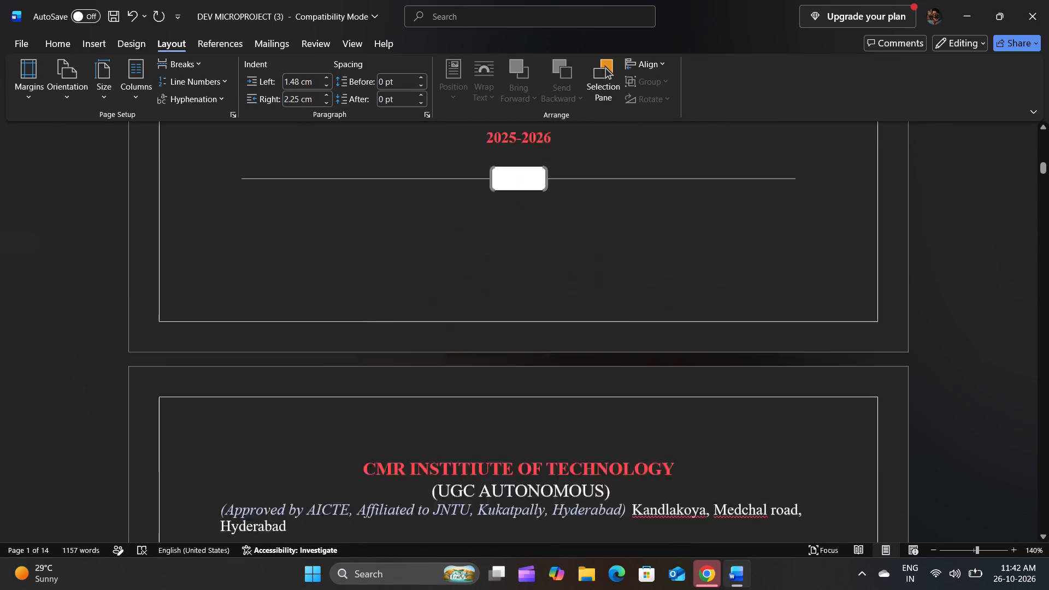
{"action": "scroll", "coordinate": [422, 396], "scroll_direction": "down", "scroll_amount": 1}
{"action": "scroll", "coordinate": [422, 396], "scroll_direction": "up", "scroll_amount": 5}
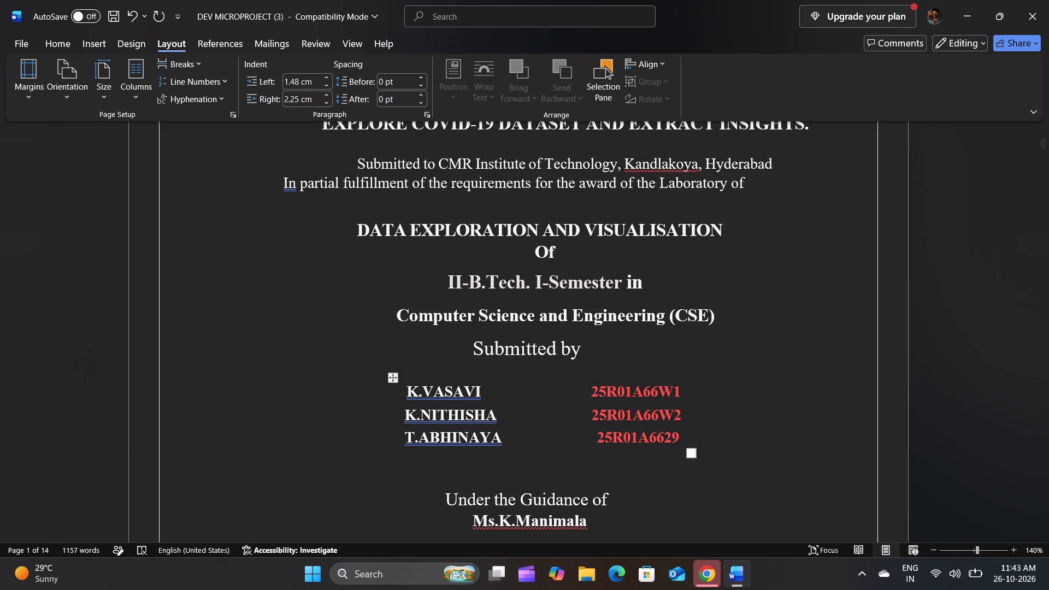
{"action": "scroll", "coordinate": [422, 396], "scroll_direction": "down", "scroll_amount": 2}
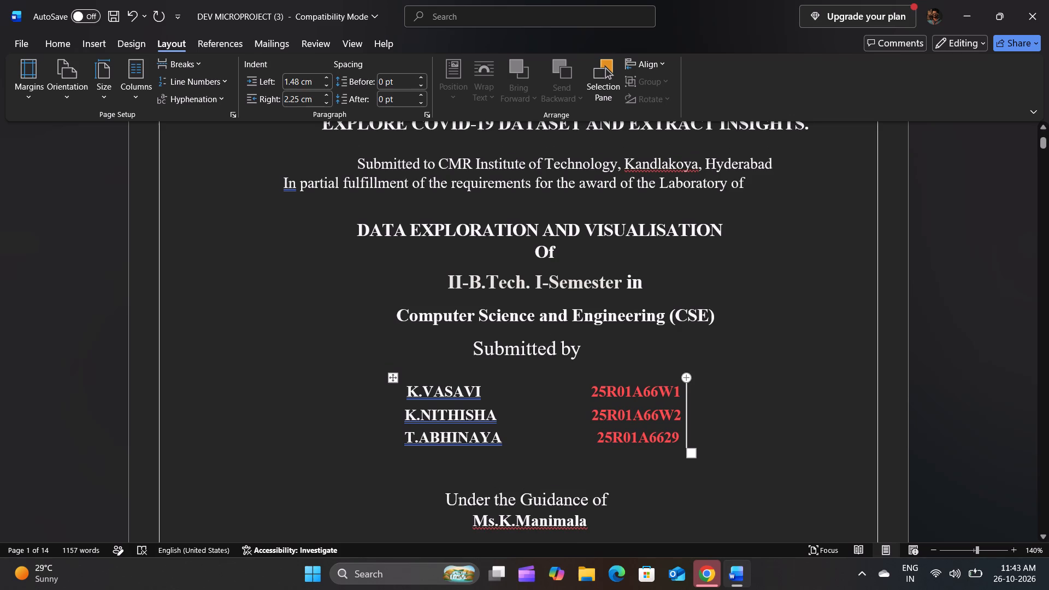
{"action": "scroll", "coordinate": [756, 338], "scroll_direction": "down", "scroll_amount": 3}
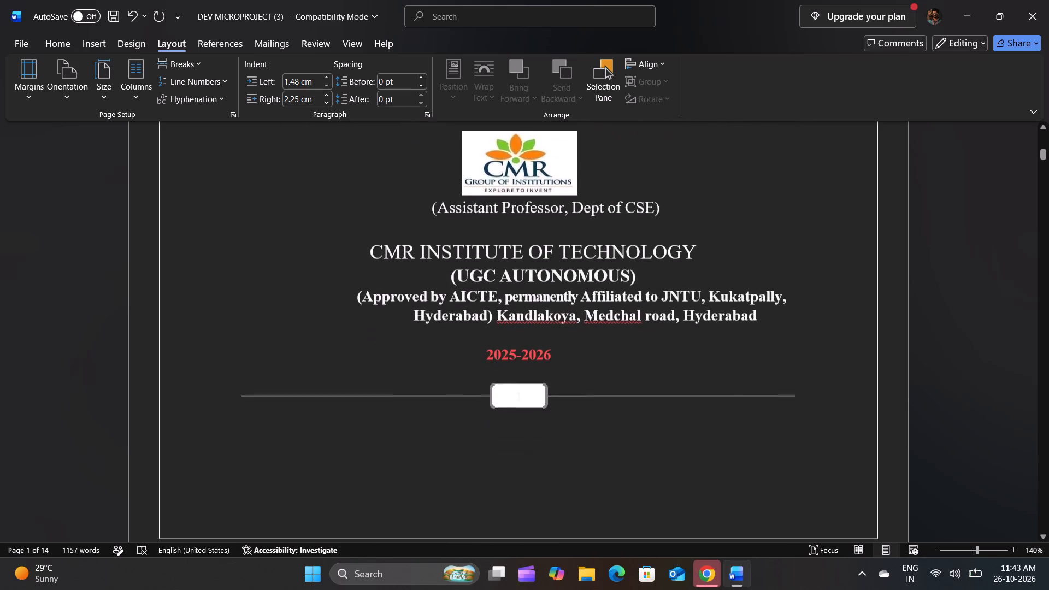
{"action": "scroll", "coordinate": [756, 338], "scroll_direction": "down", "scroll_amount": 2}
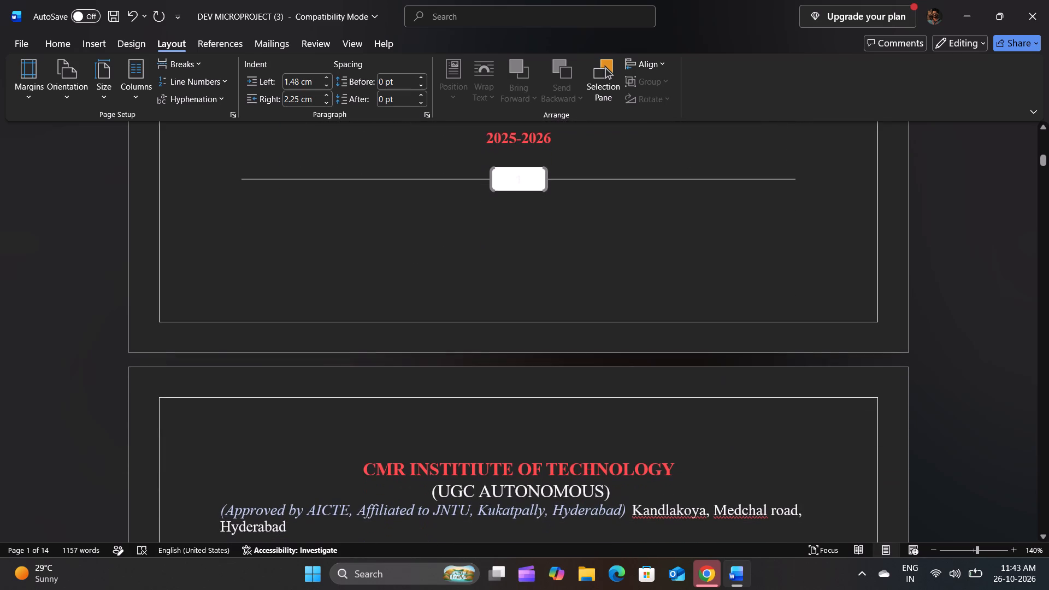
Change the academic year at the bottom of the cover page to 2026-2027.
{"action": "left_click", "coordinate": [518, 137]}
{"action": "key", "text": "BackSpace"}
{"action": "key", "text": "6"}
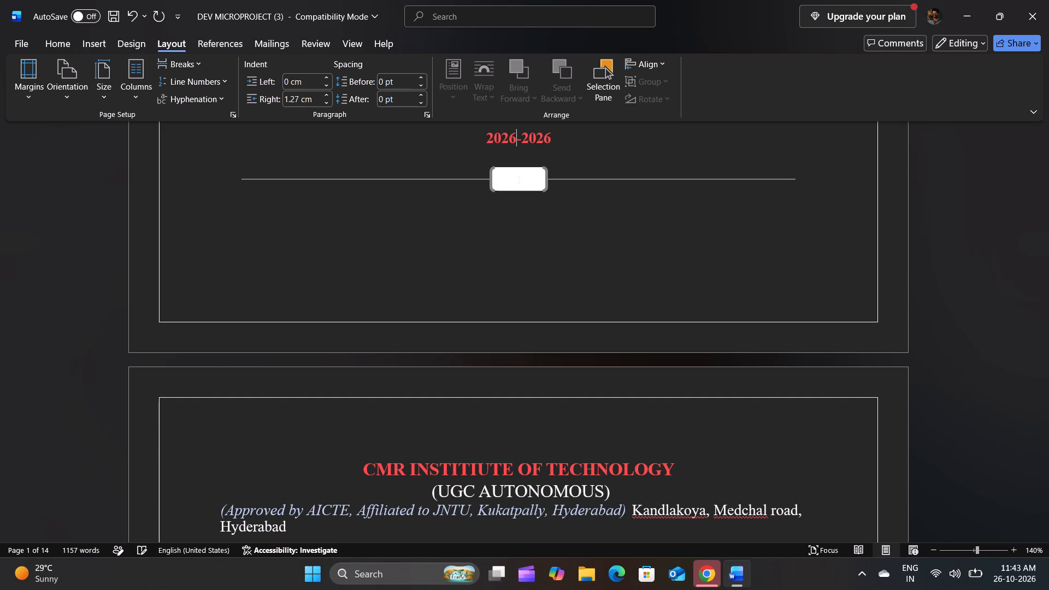
{"action": "left_click", "coordinate": [561, 140]}
{"action": "key", "text": "BackSpace"}
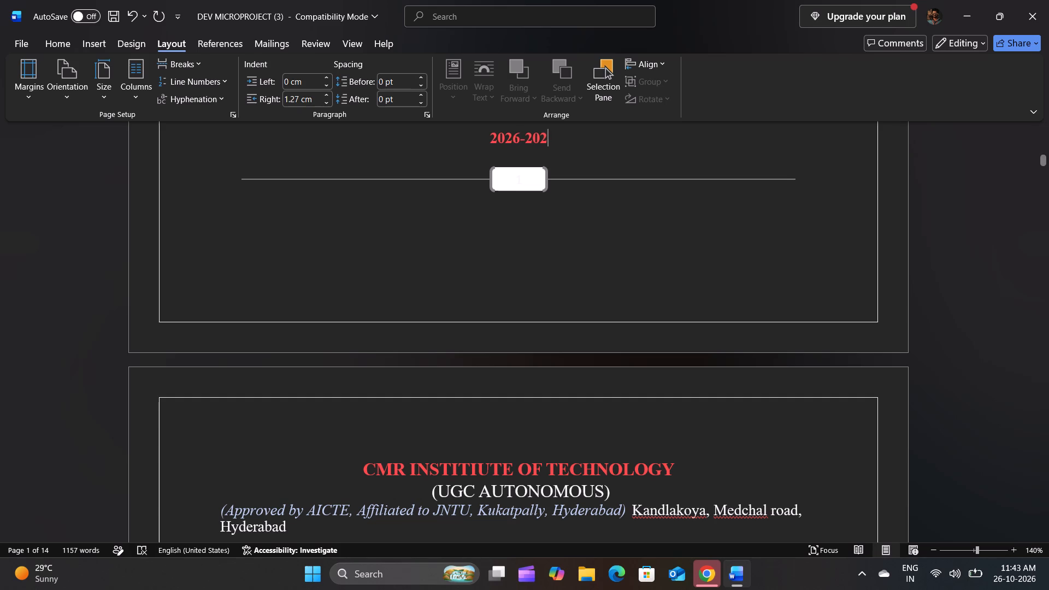
{"action": "key", "text": "7"}
Move the word "in" onto its own line below "II-B.Tech. I-Semester" on the cover page.
{"action": "scroll", "coordinate": [561, 140], "scroll_direction": "down", "scroll_amount": 2}
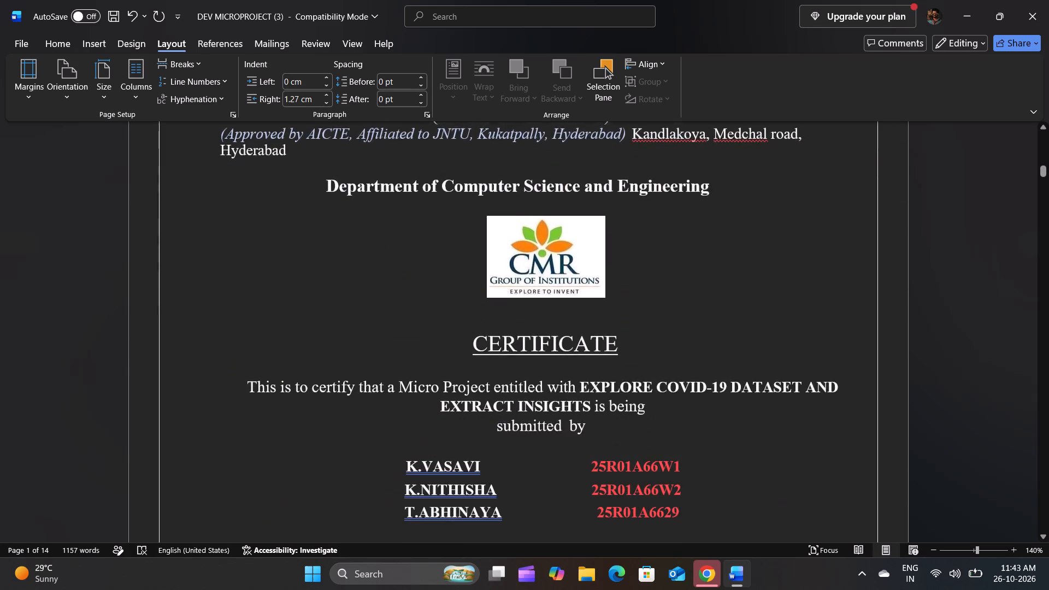
{"action": "scroll", "coordinate": [561, 140], "scroll_direction": "down", "scroll_amount": 1}
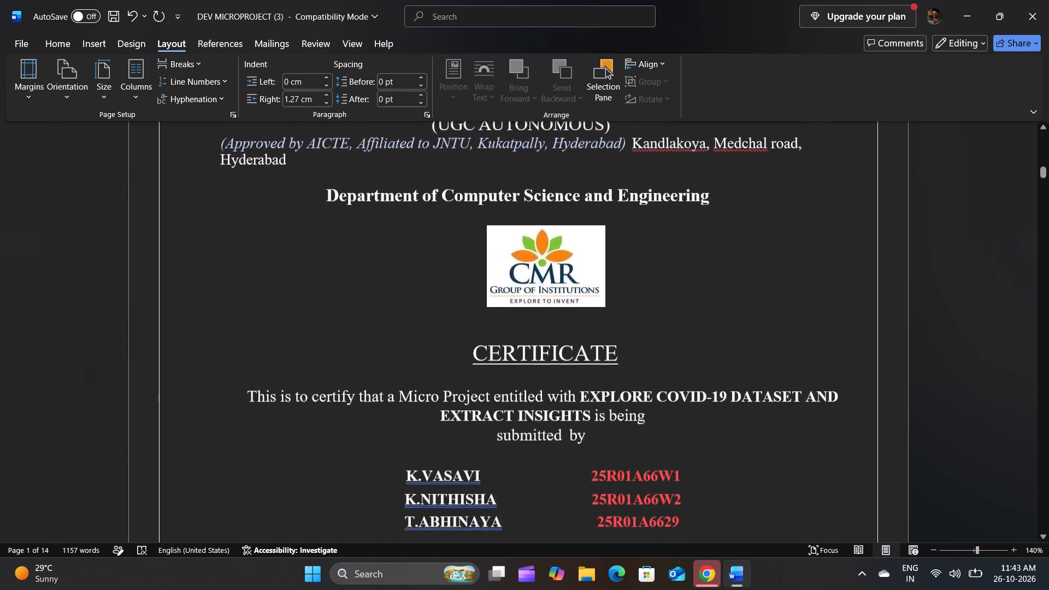
{"action": "scroll", "coordinate": [561, 140], "scroll_direction": "down", "scroll_amount": 2}
{"action": "scroll", "coordinate": [561, 140], "scroll_direction": "up", "scroll_amount": 5}
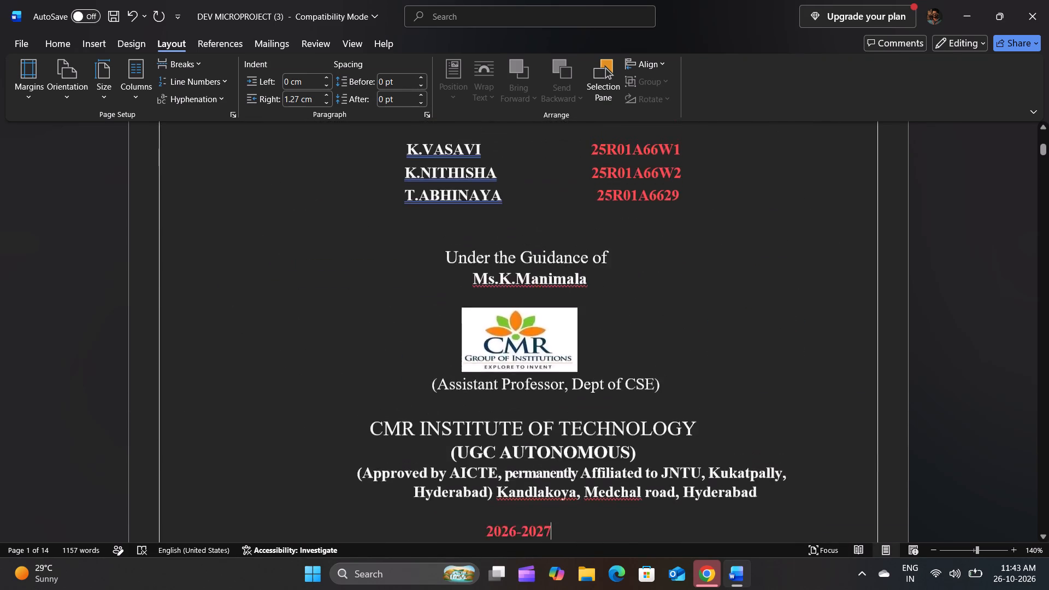
{"action": "scroll", "coordinate": [561, 140], "scroll_direction": "up", "scroll_amount": 3}
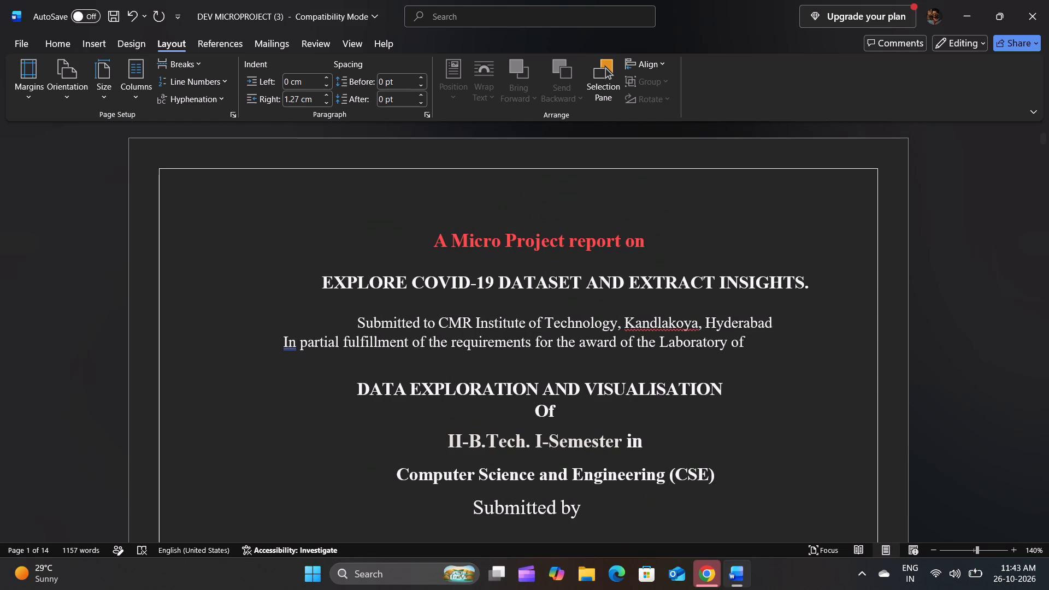
{"action": "scroll", "coordinate": [596, 278], "scroll_direction": "down", "scroll_amount": 1}
{"action": "left_click", "coordinate": [617, 368]}
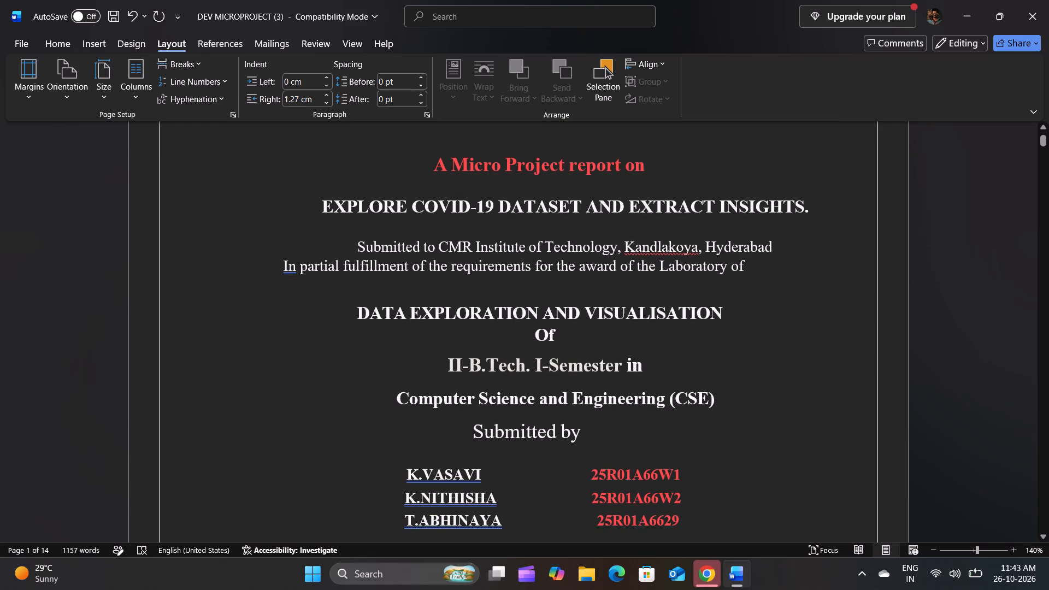
{"action": "left_click", "coordinate": [620, 368]}
{"action": "key", "text": "BackSpace"}
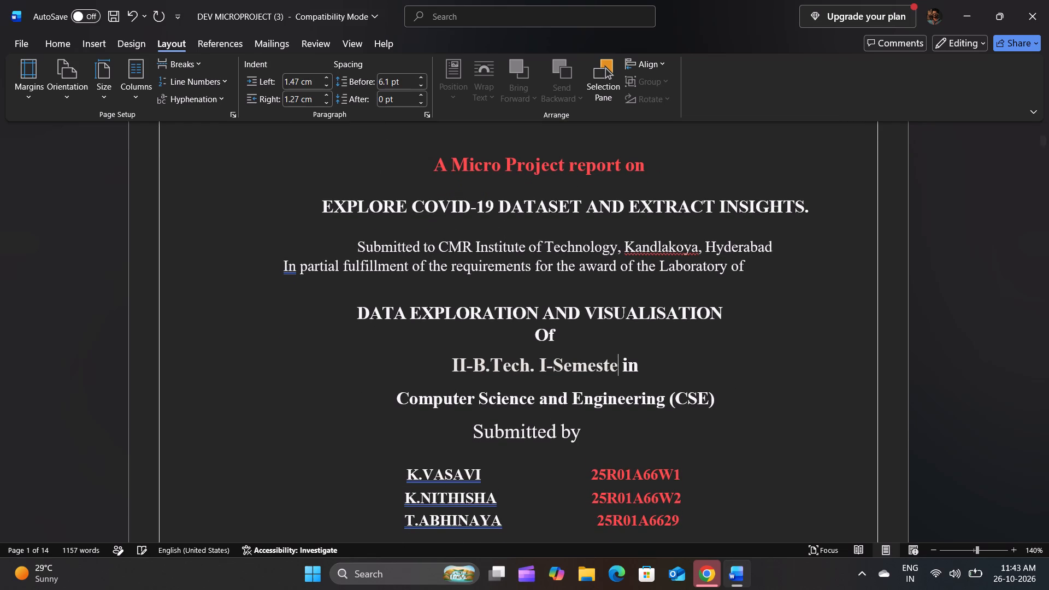
{"action": "key", "text": "Return"}
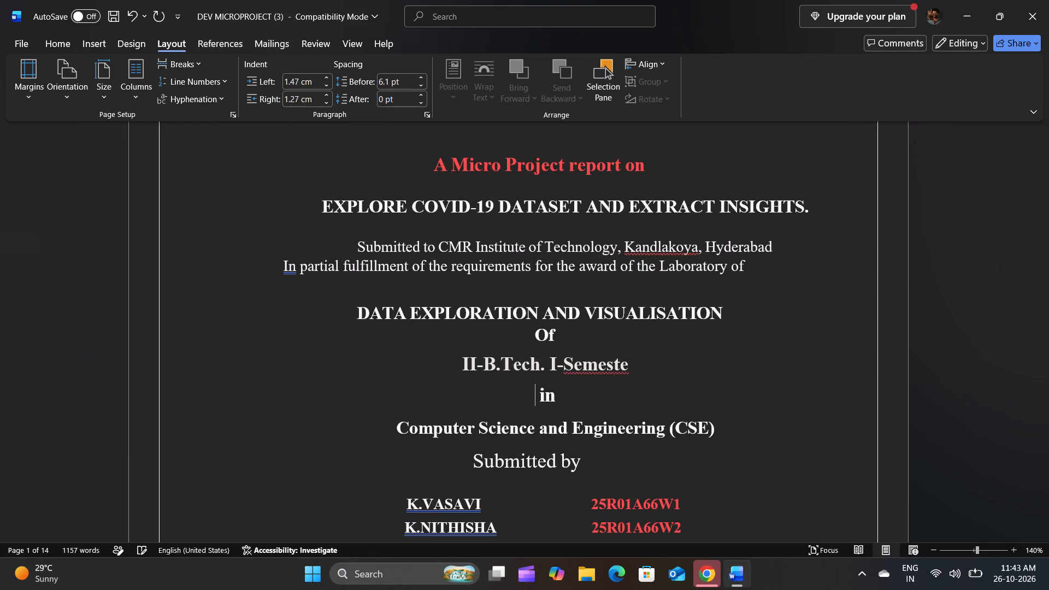
{"action": "scroll", "coordinate": [620, 368], "scroll_direction": "down", "scroll_amount": 1}
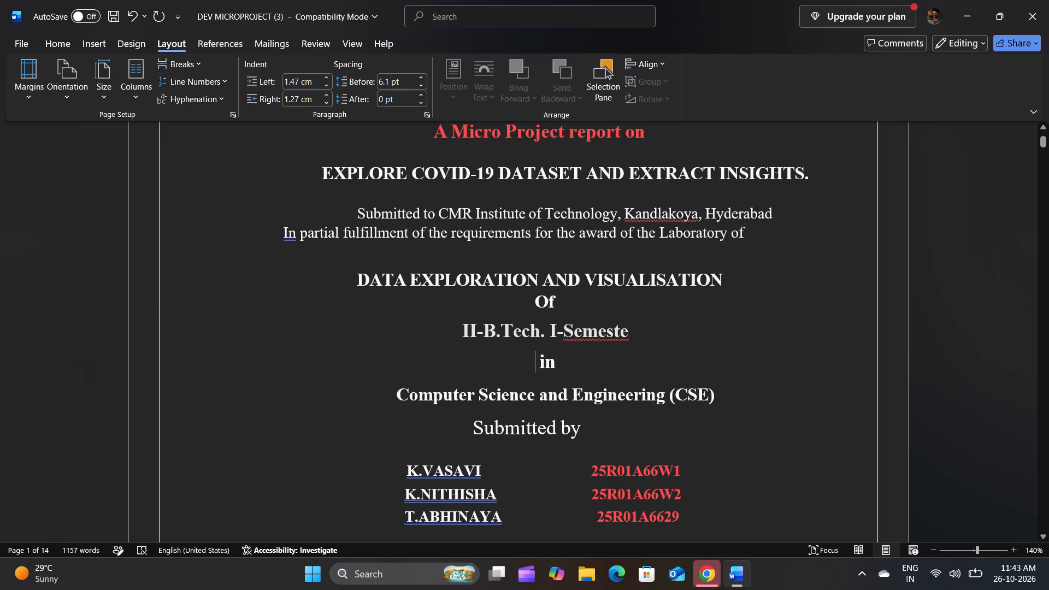
{"action": "left_click", "coordinate": [633, 339]}
{"action": "key", "text": "r"}
Replace "(CSE)" in the cover page's branch line with "(AI&ML)", placed directly after "Computer Science and Engineering" without a space.
{"action": "scroll", "coordinate": [633, 339], "scroll_direction": "down", "scroll_amount": 2}
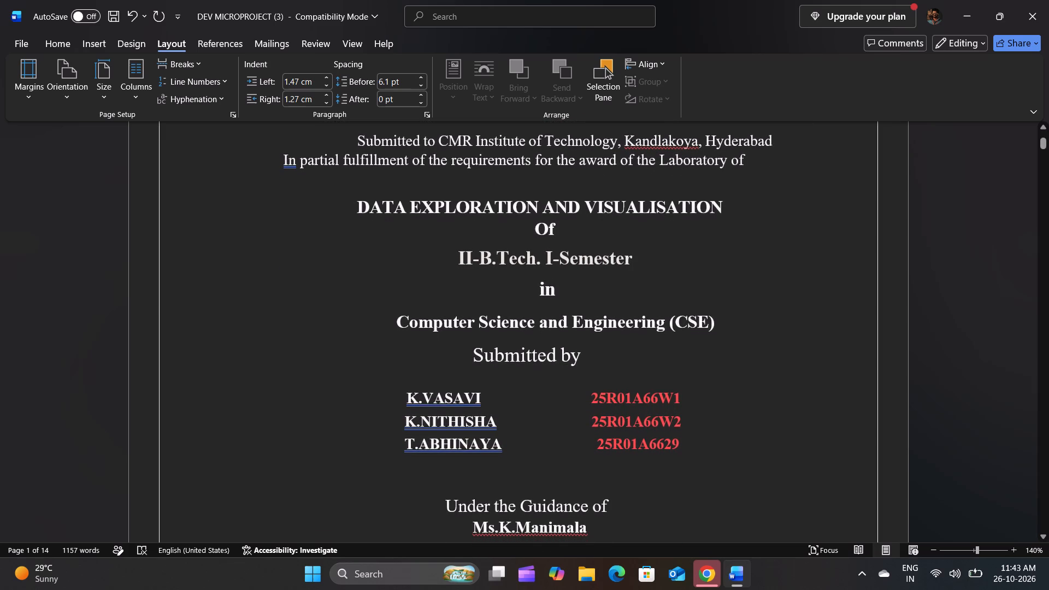
{"action": "left_click", "coordinate": [711, 324]}
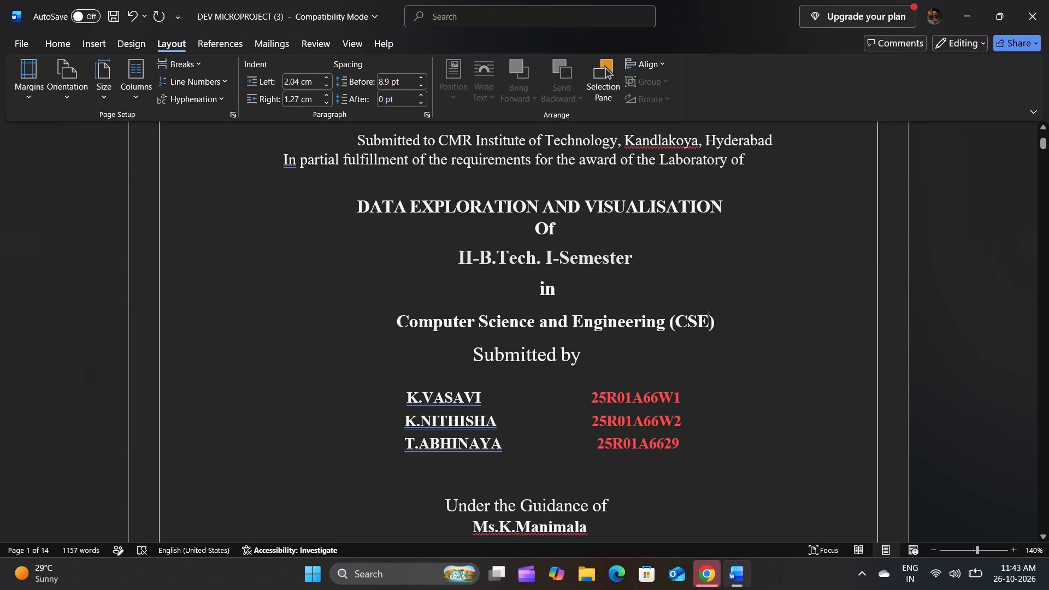
{"action": "left_click", "coordinate": [679, 324]}
{"action": "key", "text": "BackSpace"}
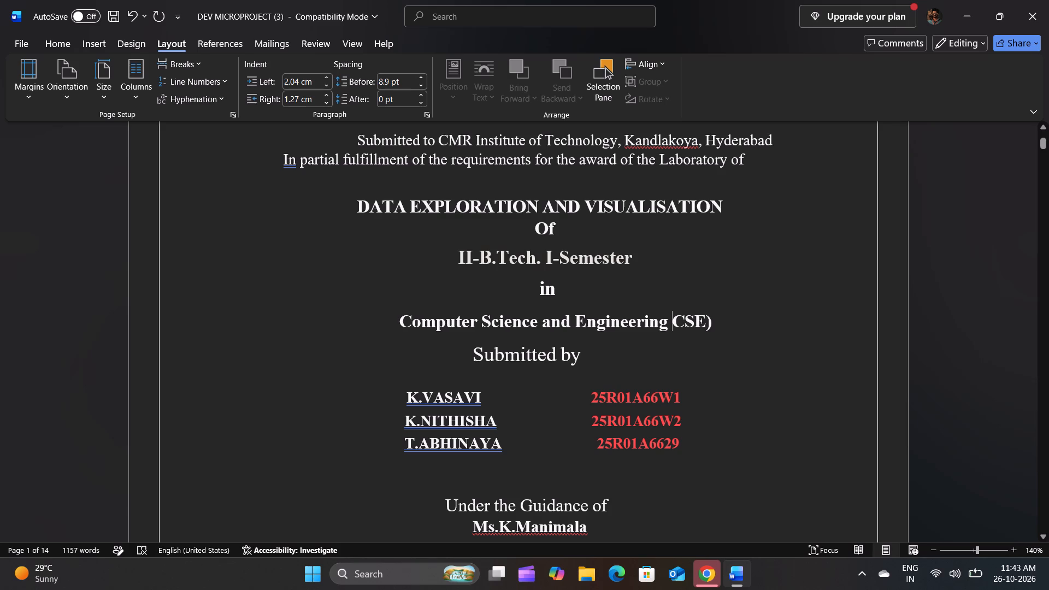
{"action": "left_click", "coordinate": [720, 319]}
{"action": "key", "text": "BackSpace"}
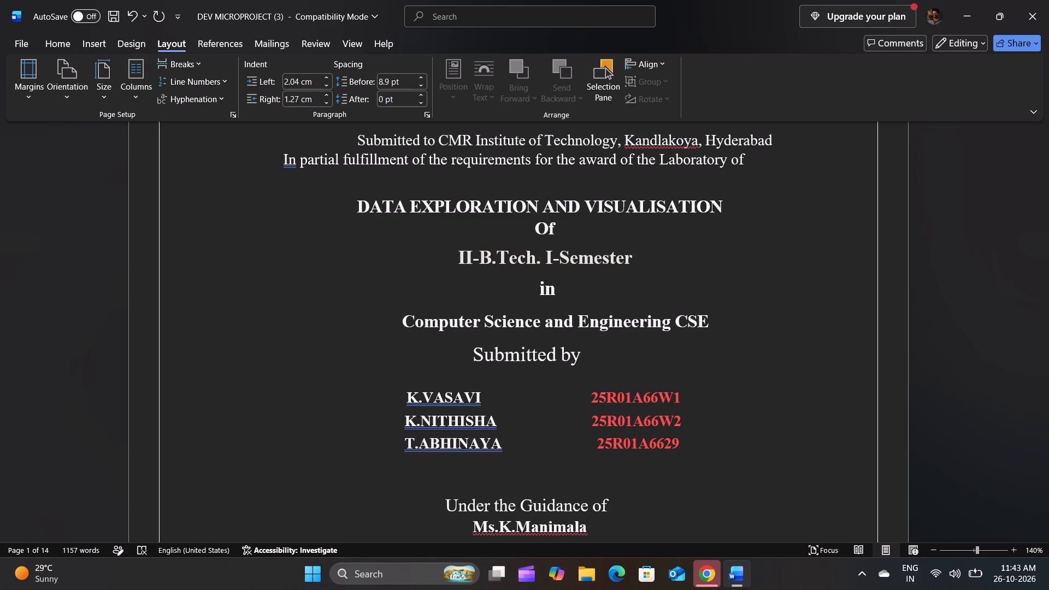
{"action": "key", "text": "shift+parenleft"}
{"action": "type", "text": "AI"}
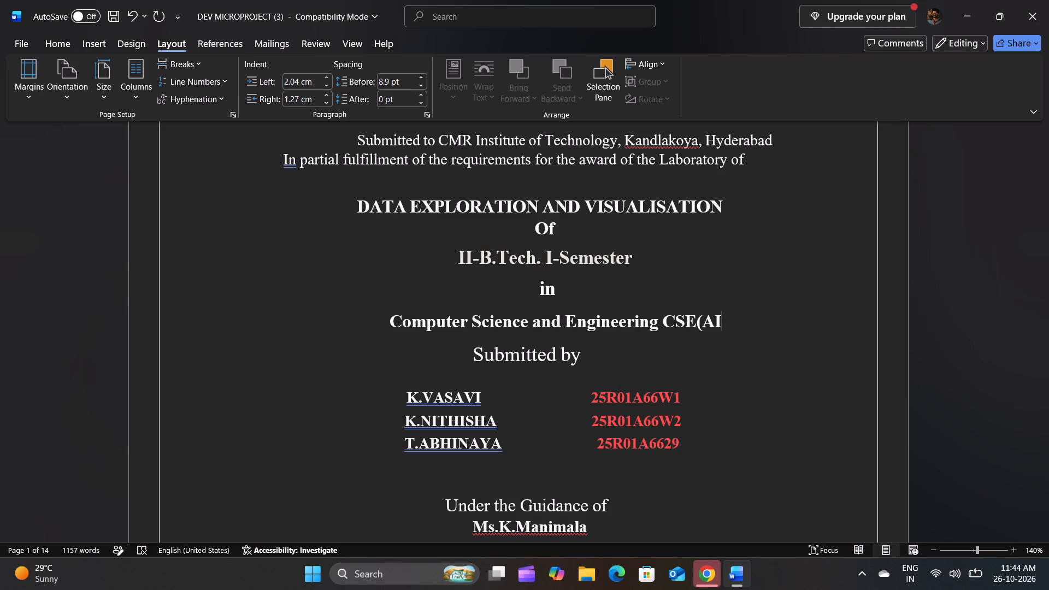
{"action": "key", "text": "BackSpace"}
{"action": "key", "text": "BackSpace"}
{"action": "key", "text": "BackSpace"}
{"action": "key", "text": "BackSpace"}
{"action": "key", "text": "BackSpace"}
{"action": "key", "text": "BackSpace"}
{"action": "key", "text": "BackSpace"}
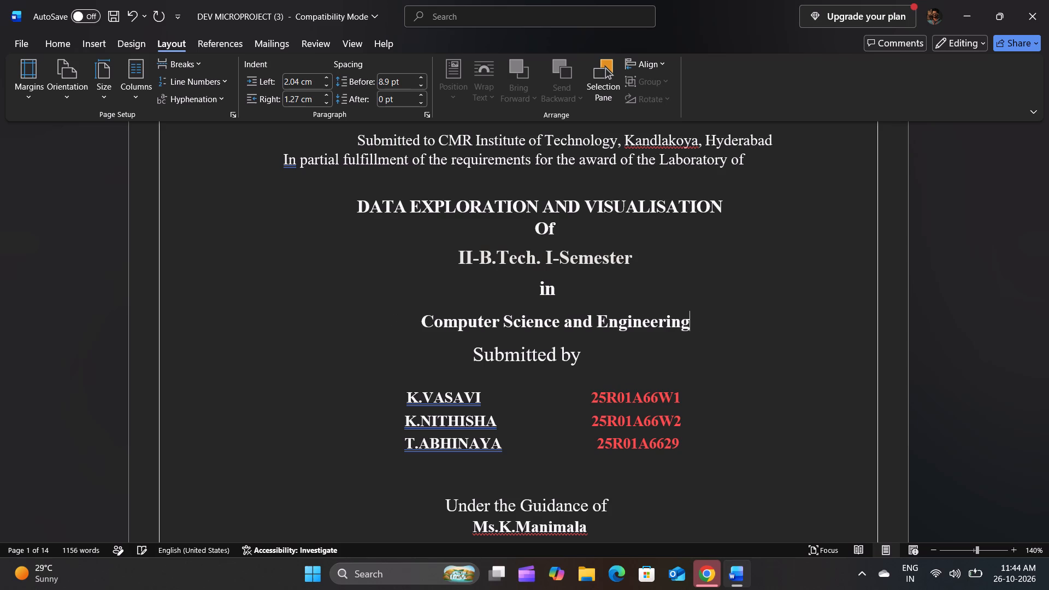
{"action": "key", "text": "shift+parenleft"}
{"action": "type", "text": "AI"}
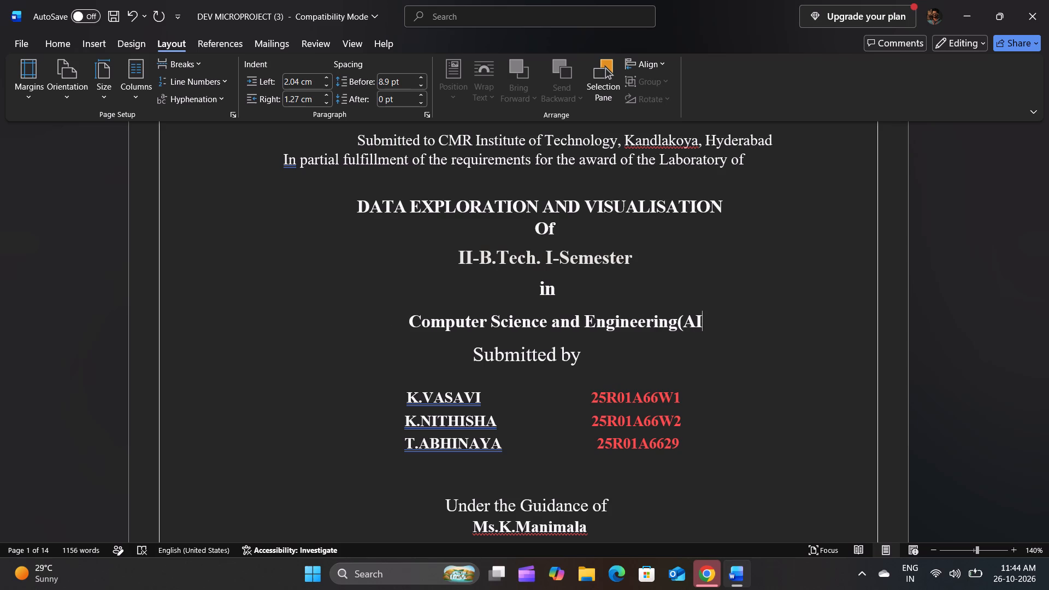
{"action": "key", "text": "shift+ampersand"}
{"action": "type", "text": "ML"}
{"action": "key", "text": "shift+parenright"}
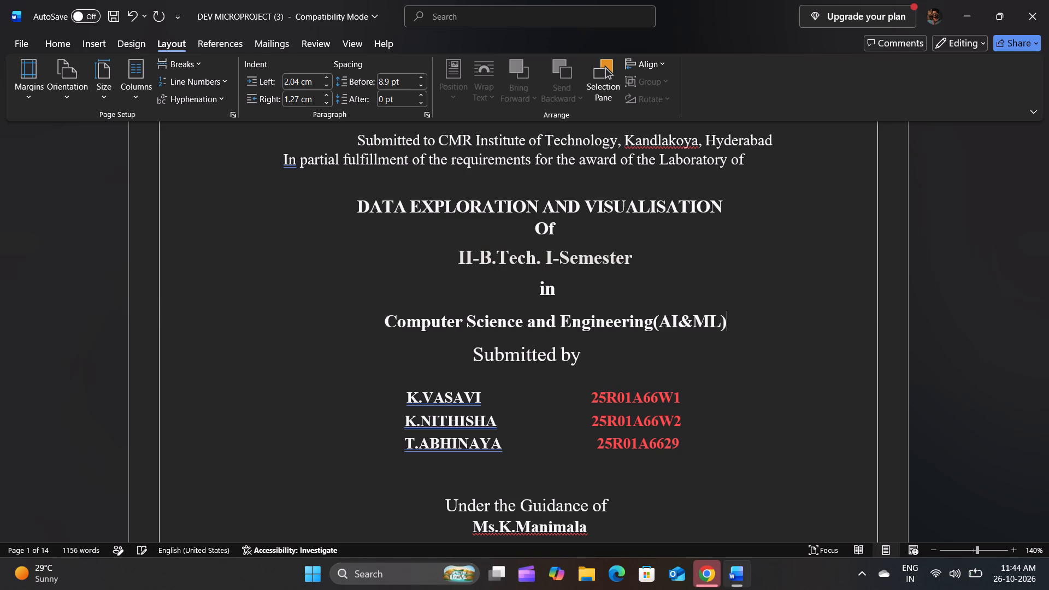
Extend the guide's department on the cover page to "CSE(AI&ML)", keeping the outer closing bracket of the designation line.
{"action": "scroll", "coordinate": [720, 319], "scroll_direction": "up", "scroll_amount": 1, "text": "ctrl"}
{"action": "scroll", "coordinate": [686, 300], "scroll_direction": "down", "scroll_amount": 1}
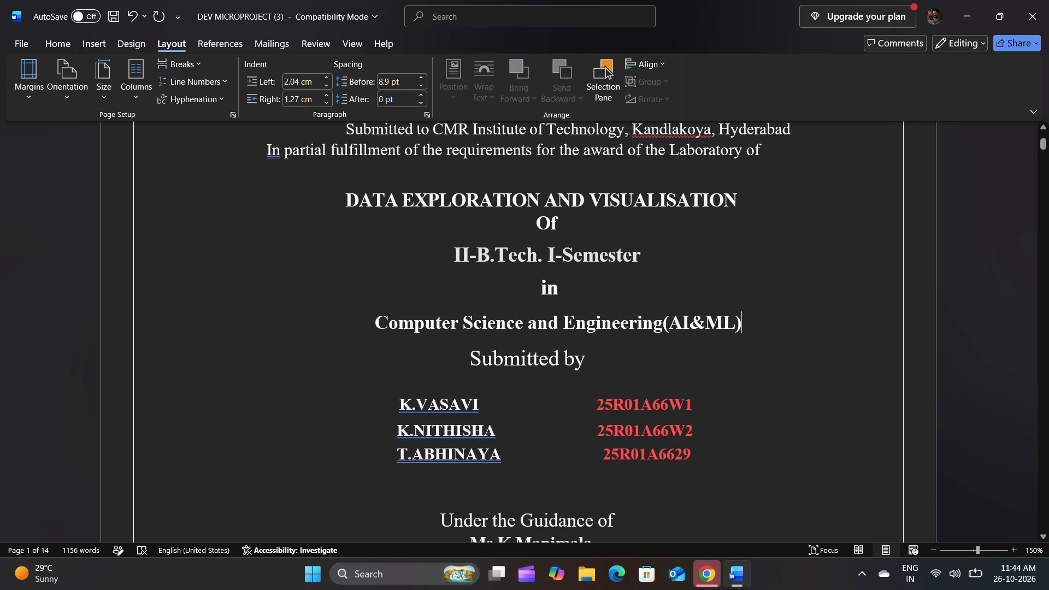
{"action": "scroll", "coordinate": [686, 300], "scroll_direction": "down", "scroll_amount": 1}
{"action": "scroll", "coordinate": [686, 300], "scroll_direction": "up", "scroll_amount": 1, "text": "ctrl"}
{"action": "scroll", "coordinate": [686, 300], "scroll_direction": "down", "scroll_amount": 1, "text": "ctrl"}
{"action": "scroll", "coordinate": [686, 300], "scroll_direction": "down", "scroll_amount": 1}
{"action": "scroll", "coordinate": [626, 300], "scroll_direction": "down", "scroll_amount": 1}
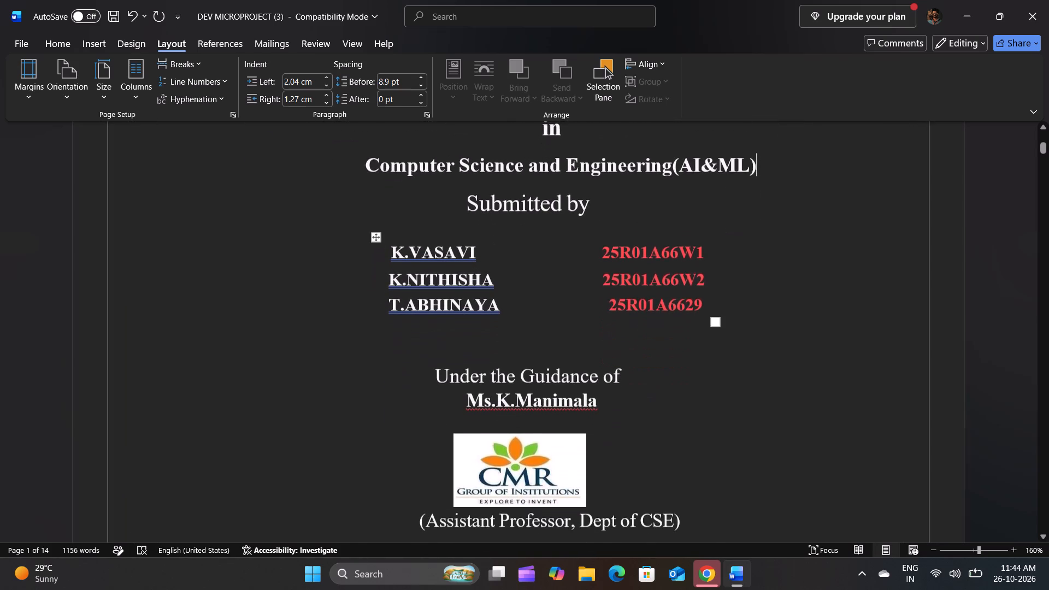
{"action": "scroll", "coordinate": [626, 300], "scroll_direction": "down", "scroll_amount": 2}
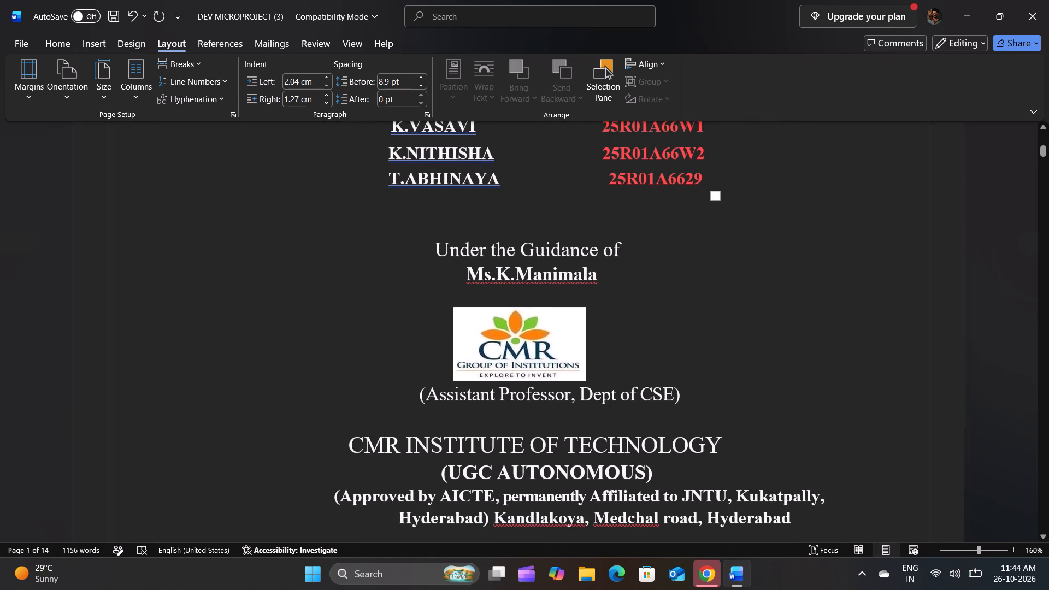
{"action": "scroll", "coordinate": [626, 300], "scroll_direction": "down", "scroll_amount": 1}
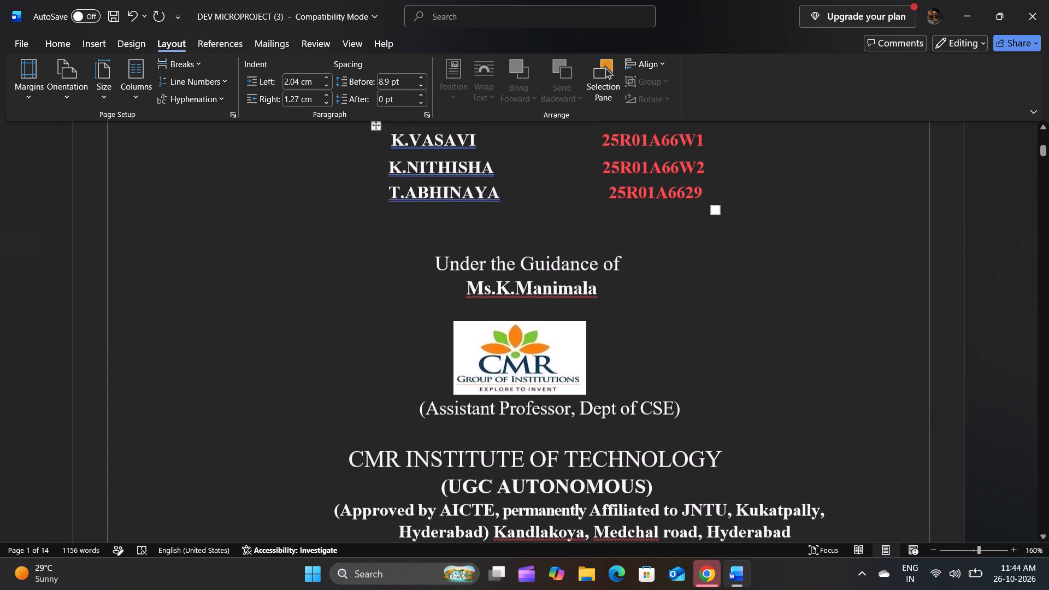
{"action": "left_click", "coordinate": [670, 409]}
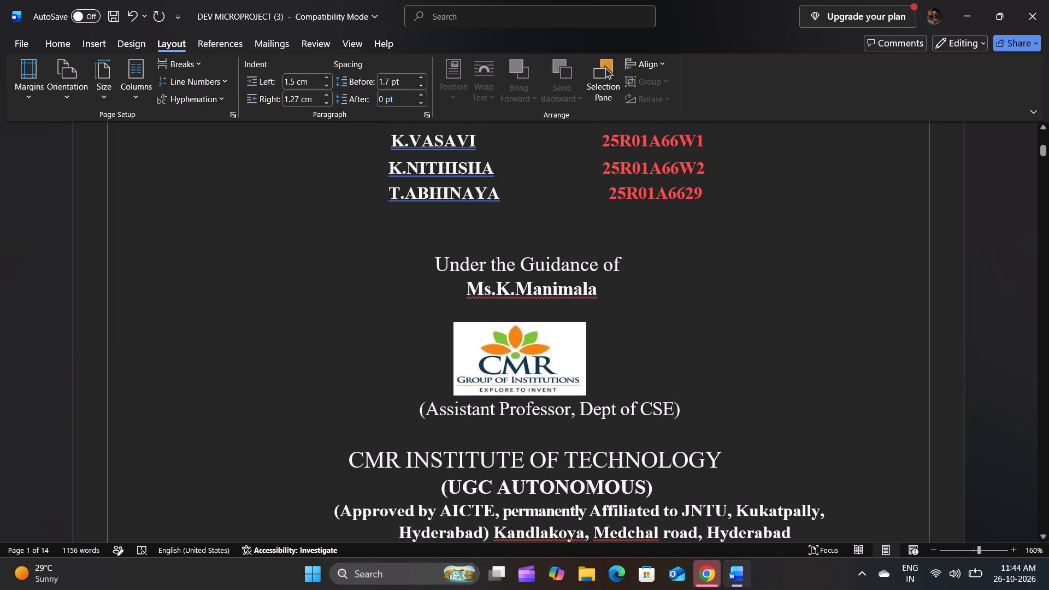
{"action": "key", "text": "shift+parenleft"}
{"action": "type", "text": "AI"}
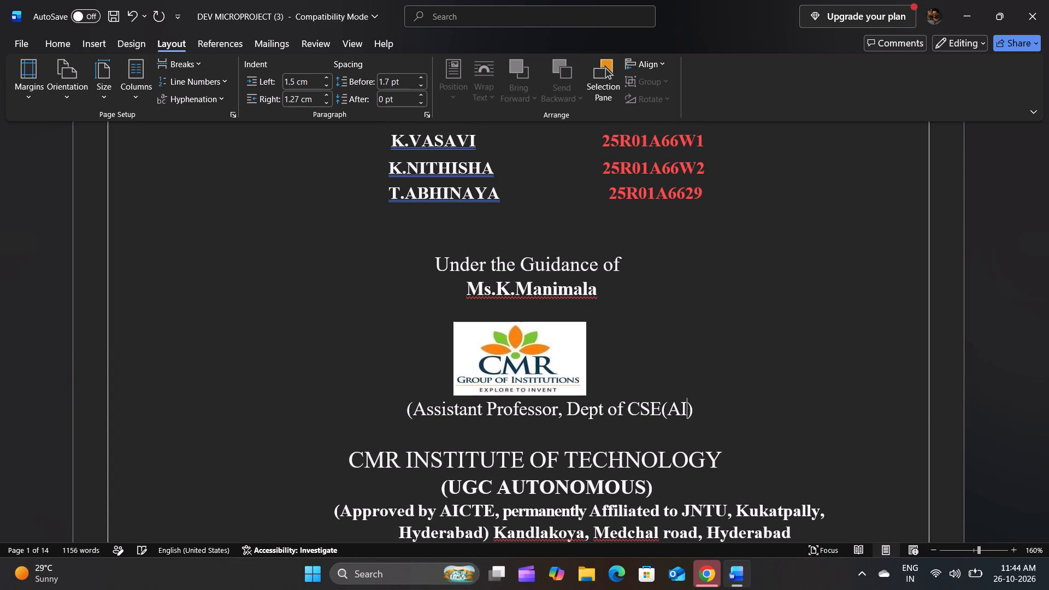
{"action": "type", "text": "&ML"}
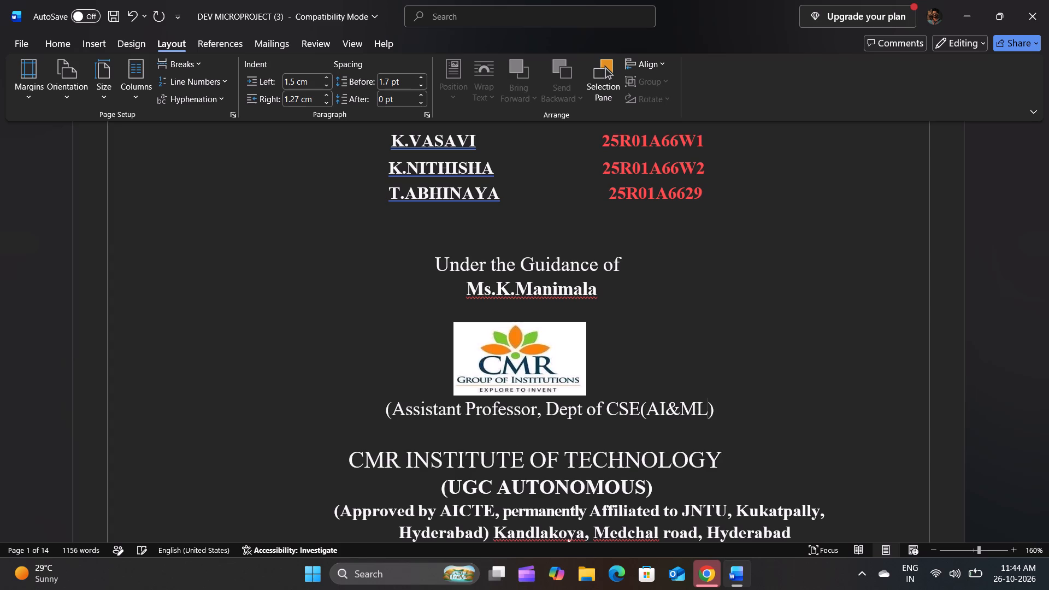
{"action": "scroll", "coordinate": [669, 421], "scroll_direction": "down", "scroll_amount": 1}
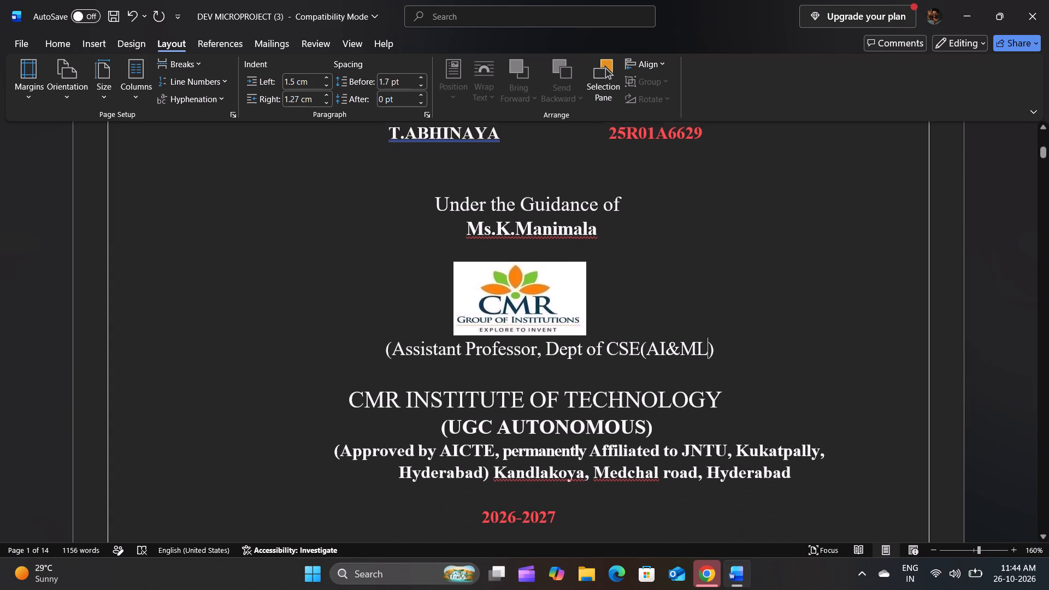
{"action": "scroll", "coordinate": [669, 421], "scroll_direction": "down", "scroll_amount": 1}
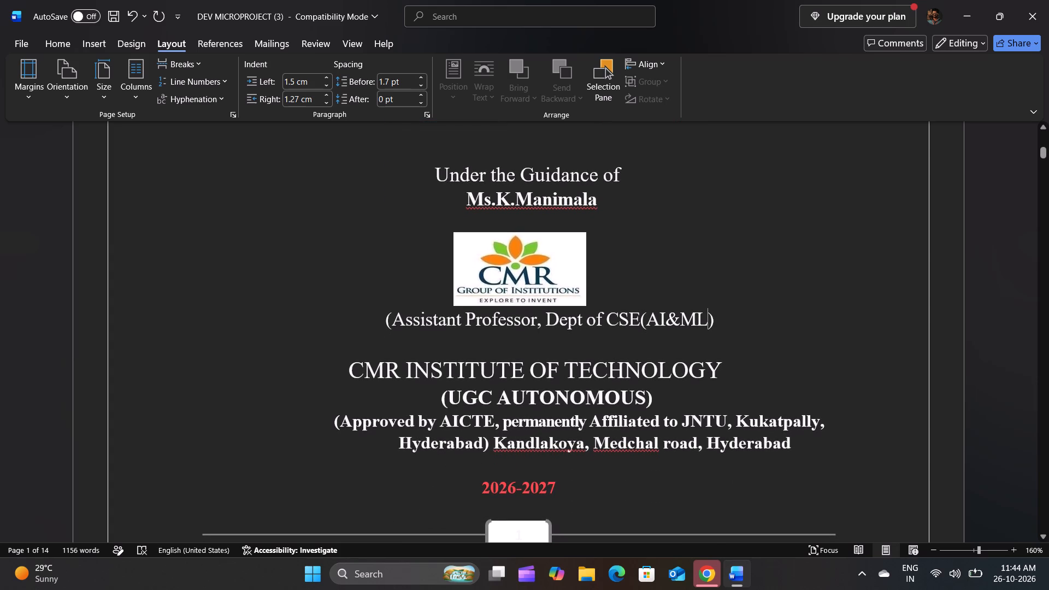
{"action": "left_click", "coordinate": [724, 326]}
{"action": "key", "text": "shift+parenright"}
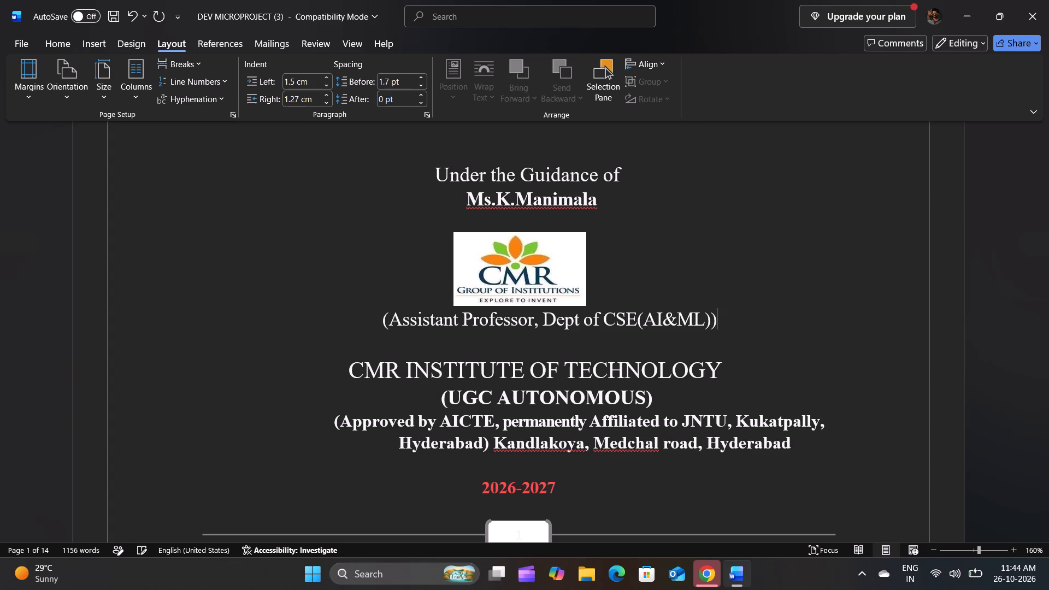
Append "(AI&ML)" directly after "Department of Computer Science and Engineering" in the certificate page's heading.
{"action": "scroll", "coordinate": [680, 268], "scroll_direction": "down", "scroll_amount": 1}
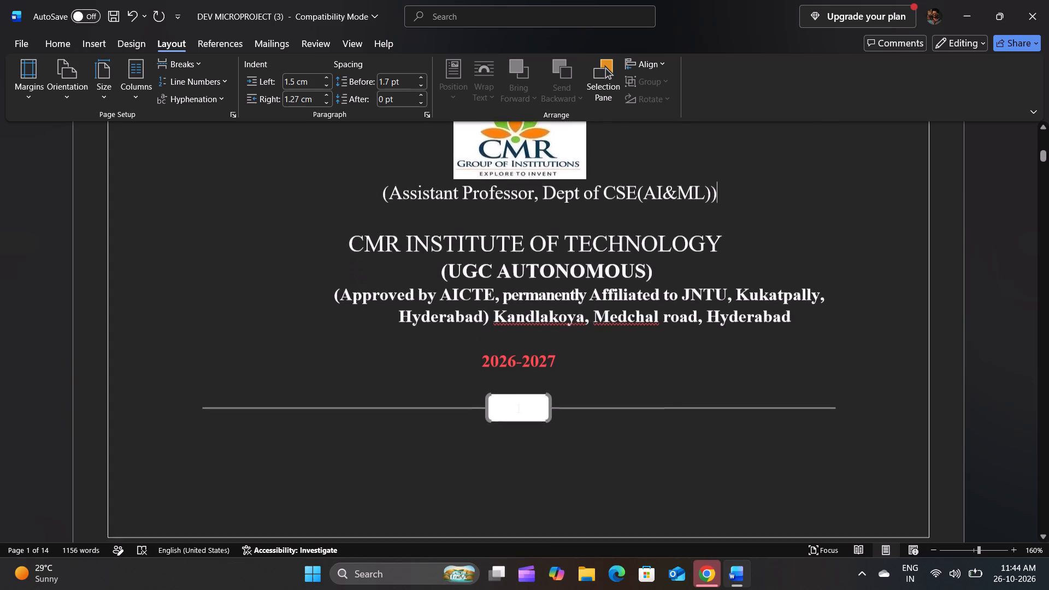
{"action": "scroll", "coordinate": [680, 268], "scroll_direction": "down", "scroll_amount": 1}
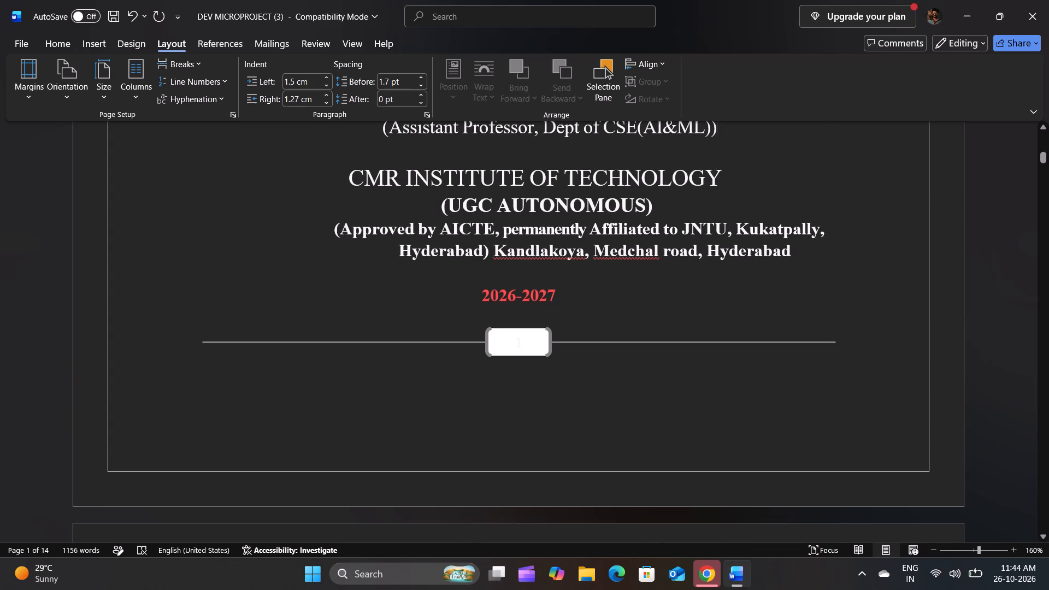
{"action": "scroll", "coordinate": [459, 281], "scroll_direction": "down", "scroll_amount": 2}
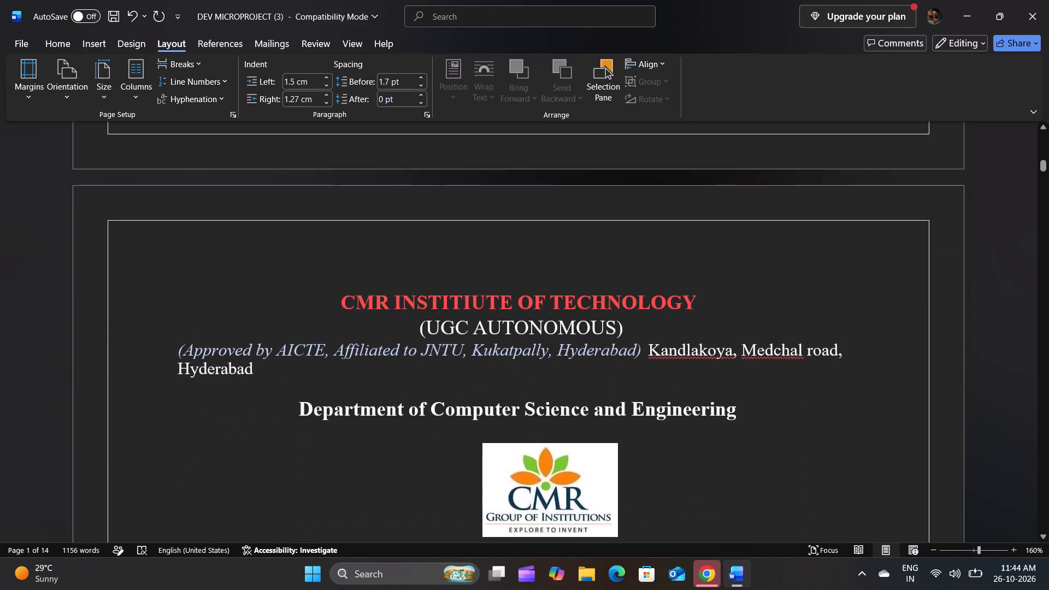
{"action": "scroll", "coordinate": [459, 281], "scroll_direction": "down", "scroll_amount": 2}
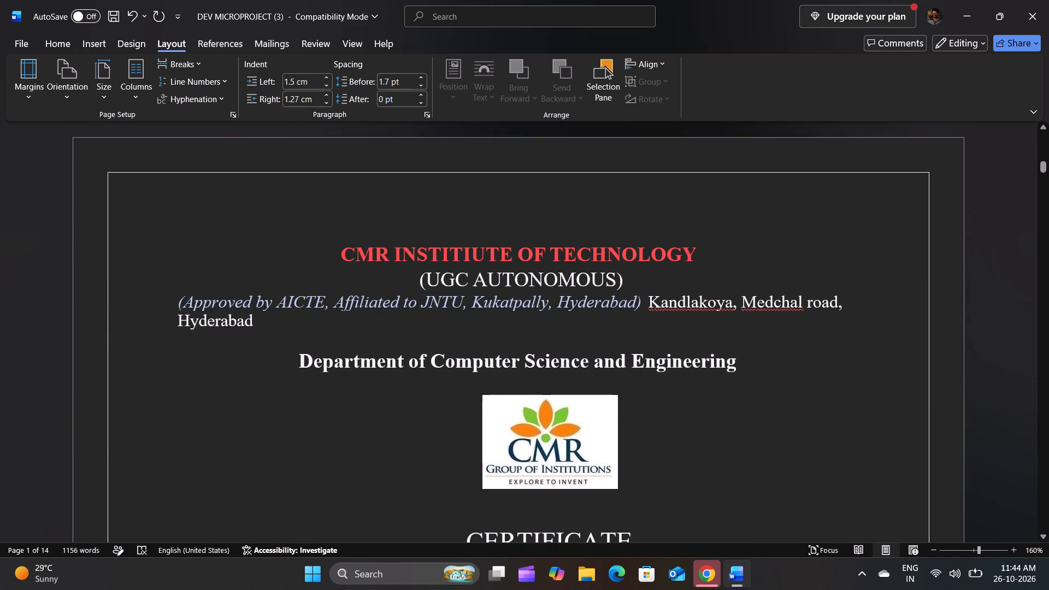
{"action": "scroll", "coordinate": [459, 281], "scroll_direction": "down", "scroll_amount": 1}
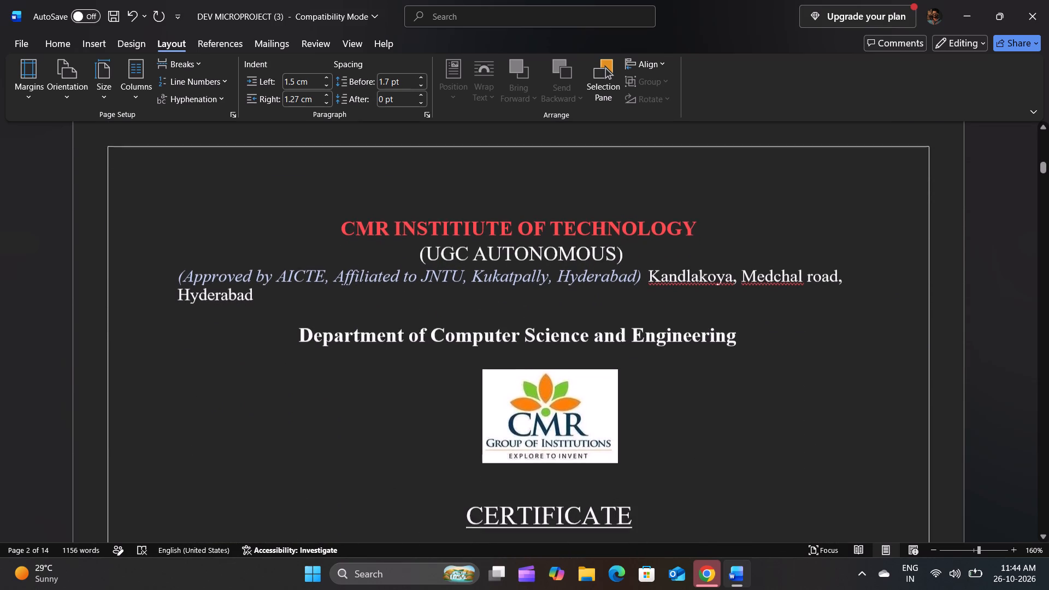
{"action": "scroll", "coordinate": [459, 281], "scroll_direction": "down", "scroll_amount": 2}
{"action": "scroll", "coordinate": [459, 281], "scroll_direction": "up", "scroll_amount": 1}
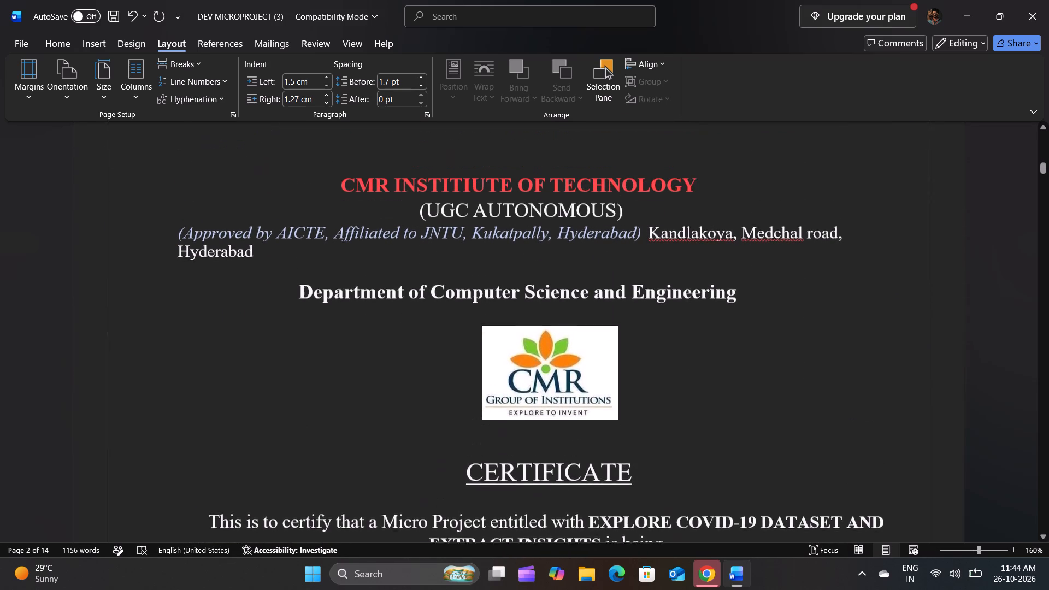
{"action": "scroll", "coordinate": [459, 281], "scroll_direction": "up", "scroll_amount": 1}
{"action": "left_click", "coordinate": [750, 329]}
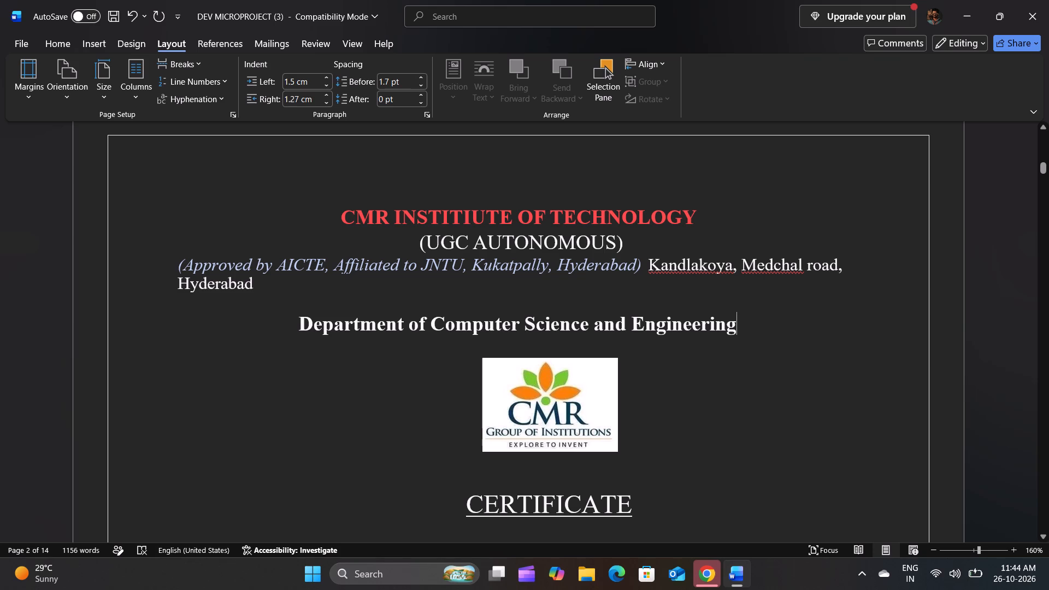
{"action": "key", "text": "shift+parenleft"}
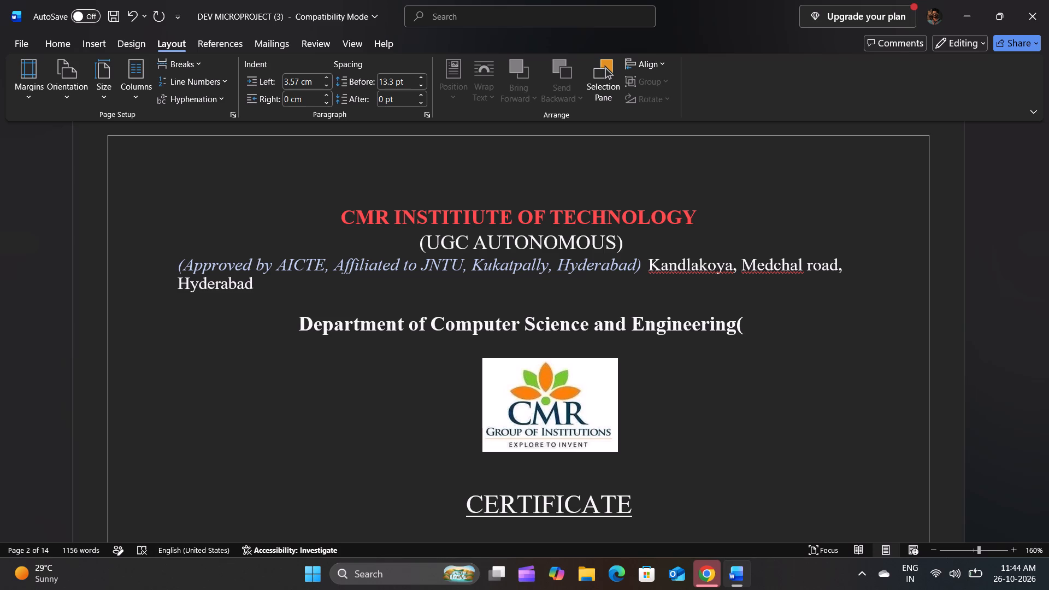
{"action": "type", "text": "AI"}
{"action": "type", "text": "&ML"}
{"action": "key", "text": "shift+parenright"}
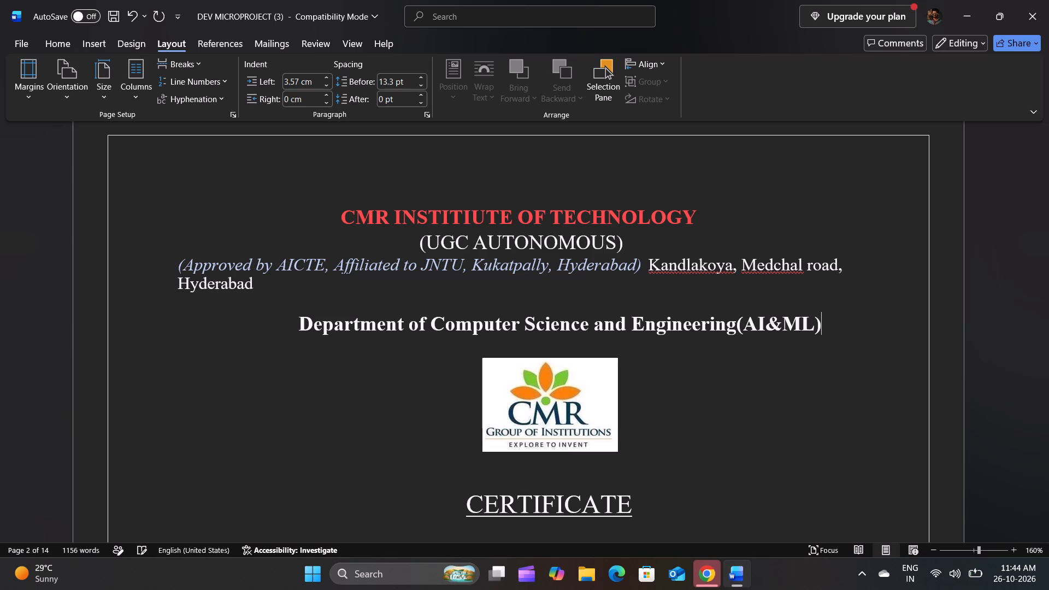
Remove the centring from the certificate's opening sentence "This is to certify that a Micro Project..." so it is left-aligned.
{"action": "scroll", "coordinate": [750, 329], "scroll_direction": "down", "scroll_amount": 2}
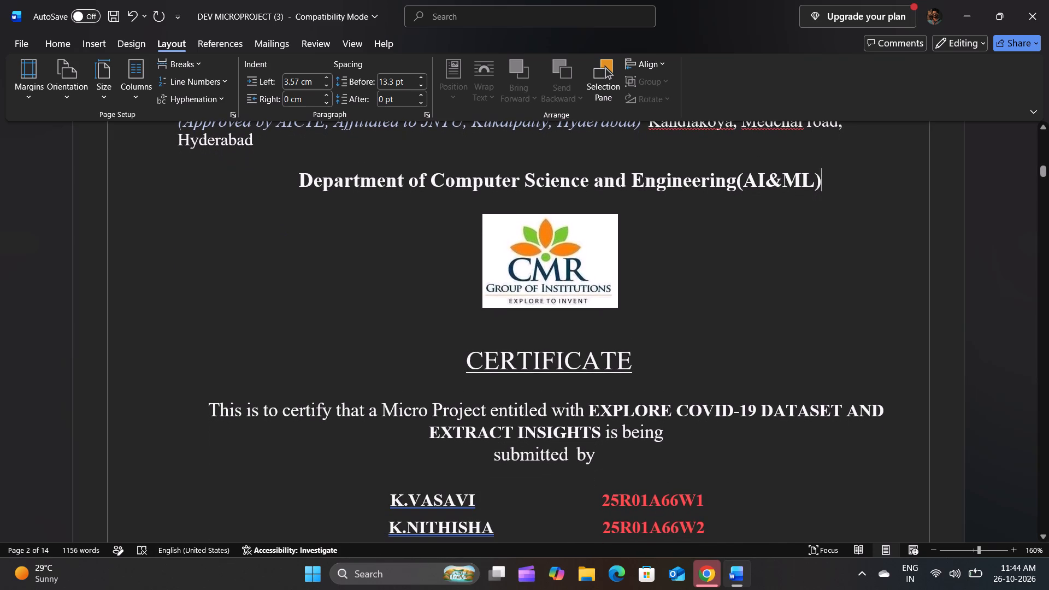
{"action": "scroll", "coordinate": [750, 329], "scroll_direction": "down", "scroll_amount": 1}
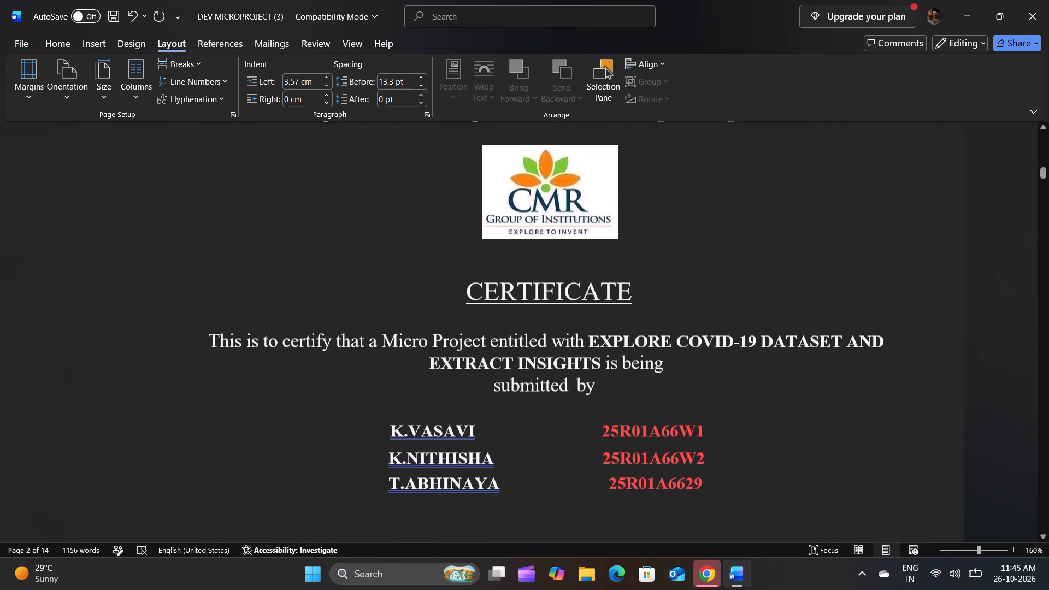
{"action": "scroll", "coordinate": [750, 329], "scroll_direction": "down", "scroll_amount": 1}
{"action": "scroll", "coordinate": [750, 329], "scroll_direction": "up", "scroll_amount": 1}
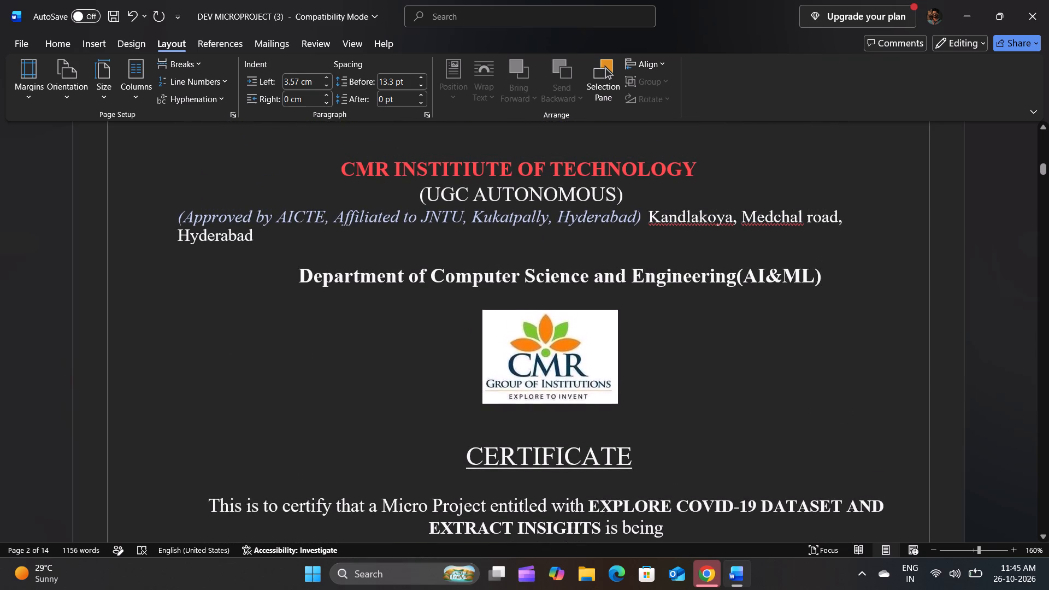
{"action": "scroll", "coordinate": [750, 329], "scroll_direction": "down", "scroll_amount": 1}
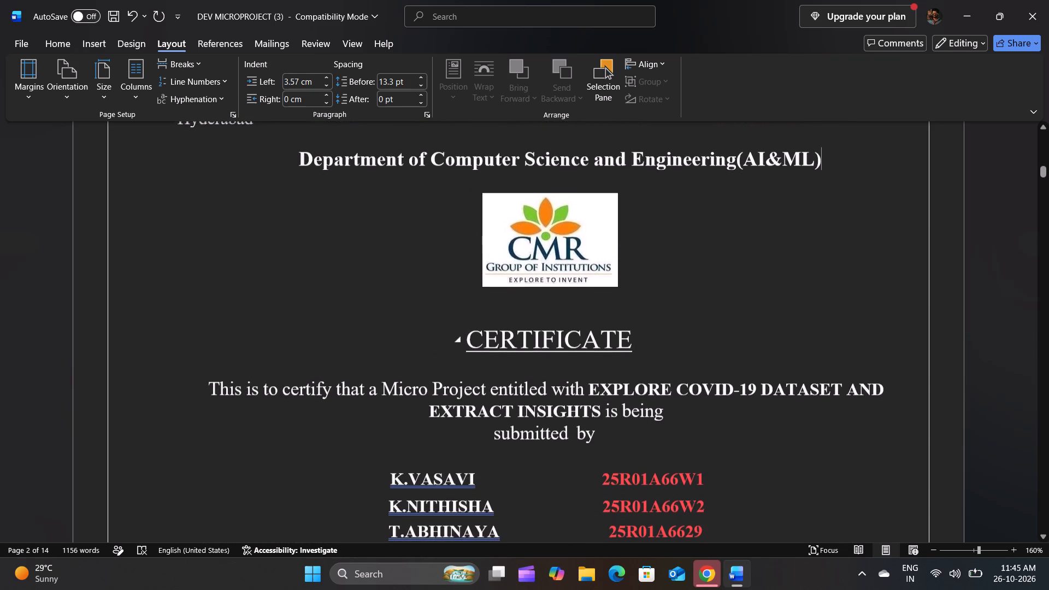
{"action": "scroll", "coordinate": [478, 362], "scroll_direction": "down", "scroll_amount": 1}
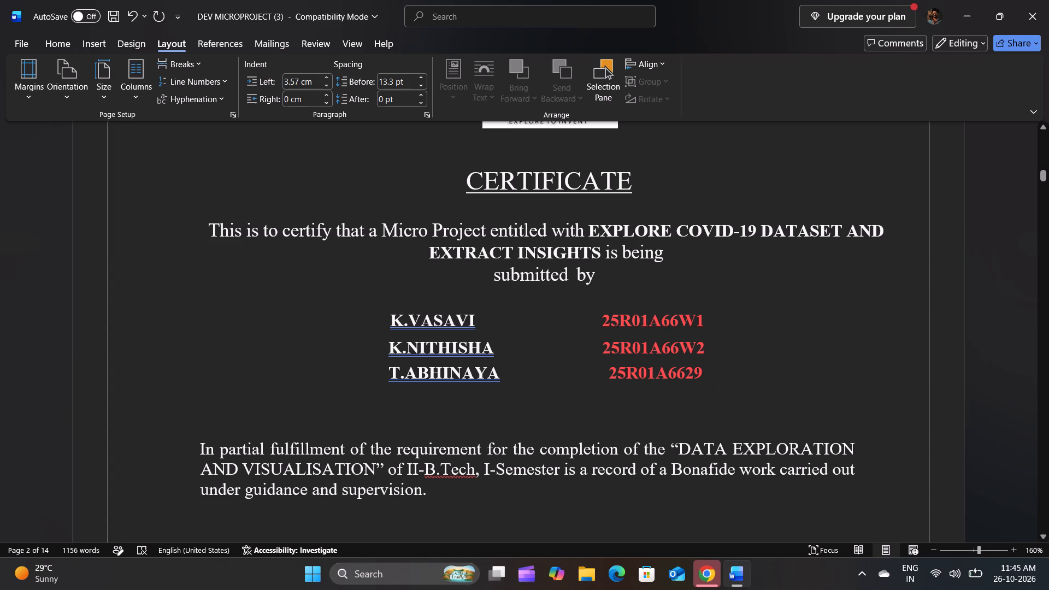
{"action": "left_click", "coordinate": [209, 224]}
{"action": "key", "text": "BackSpace"}
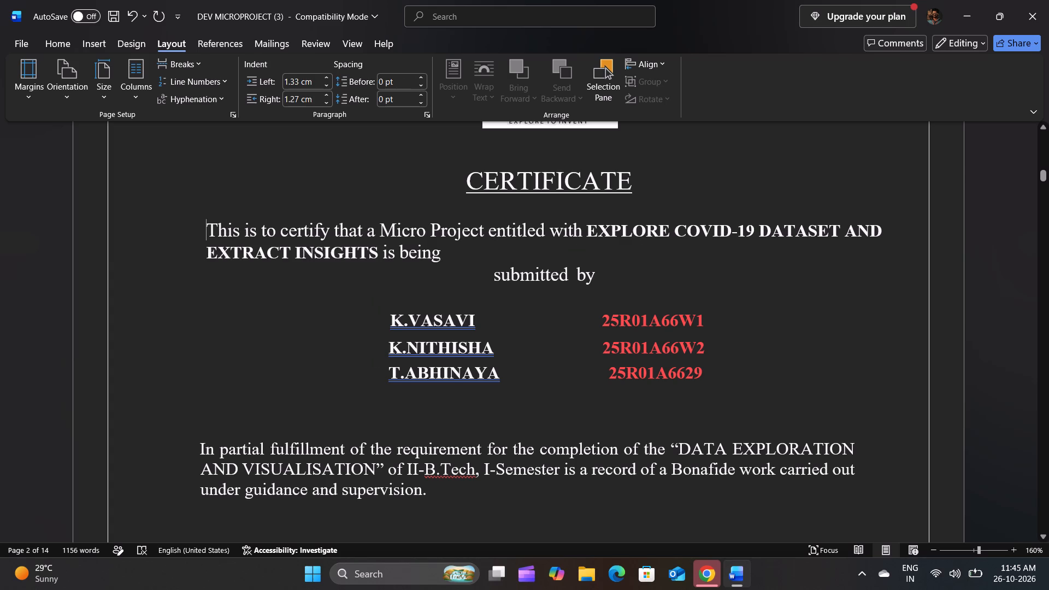
Extend the HOD's department line in the certificate's signature block to "Dept. Of CSE(AI&ML)".
{"action": "scroll", "coordinate": [514, 290], "scroll_direction": "down", "scroll_amount": 1}
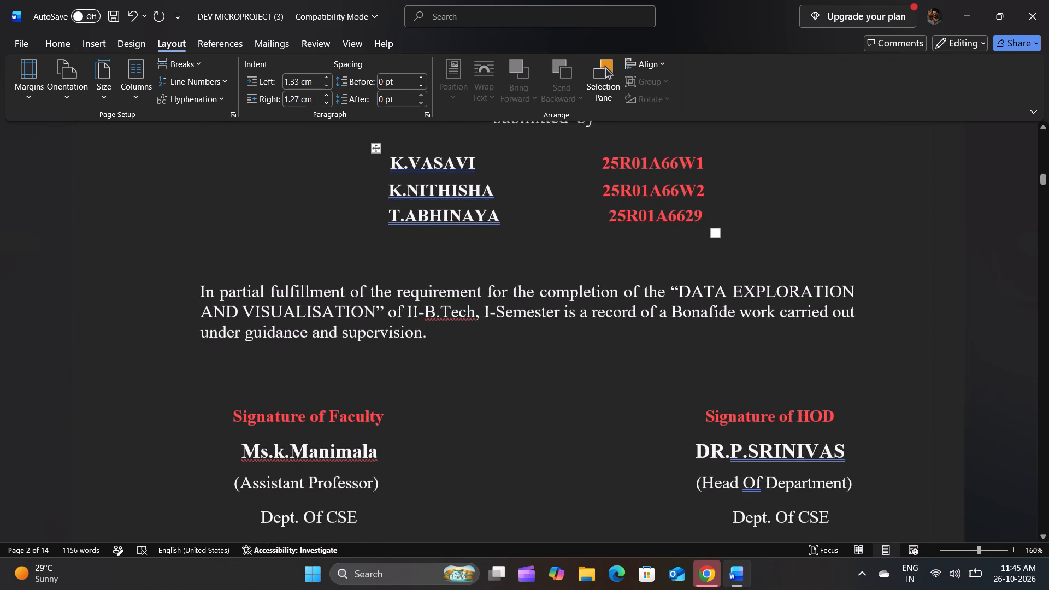
{"action": "scroll", "coordinate": [514, 290], "scroll_direction": "down", "scroll_amount": 2}
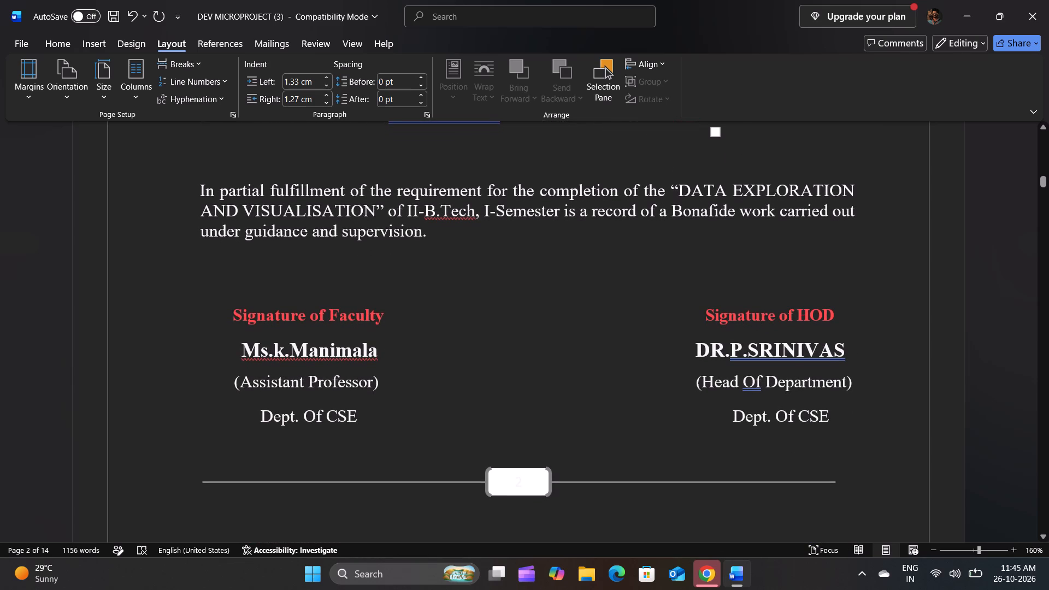
{"action": "scroll", "coordinate": [514, 290], "scroll_direction": "down", "scroll_amount": 1}
{"action": "scroll", "coordinate": [514, 290], "scroll_direction": "up", "scroll_amount": 1, "text": "ctrl"}
{"action": "scroll", "coordinate": [514, 290], "scroll_direction": "down", "scroll_amount": 1, "text": "ctrl"}
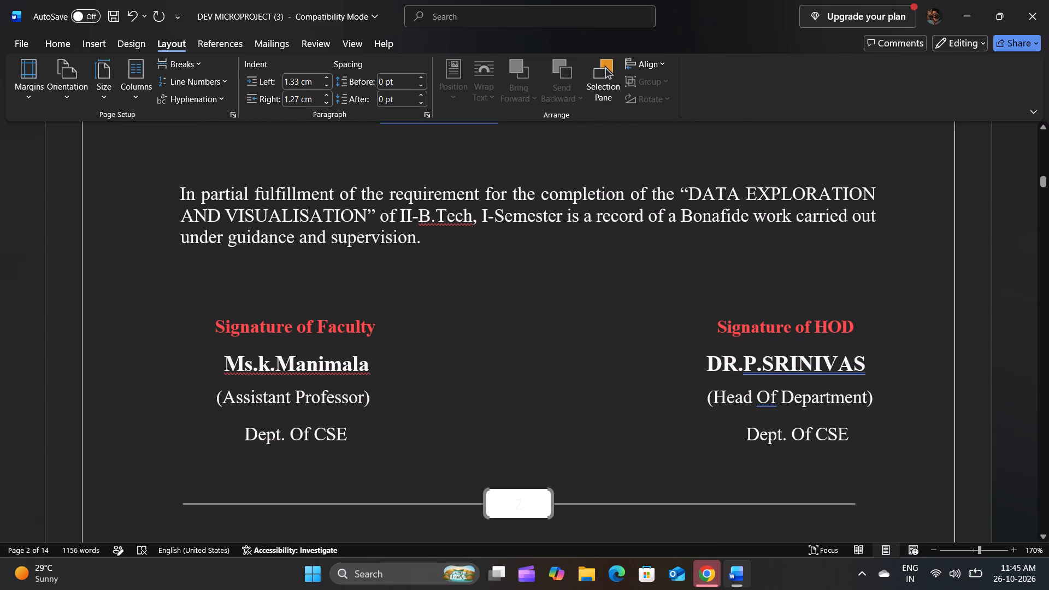
{"action": "left_click", "coordinate": [851, 436]}
{"action": "key", "text": "shift+parenleft"}
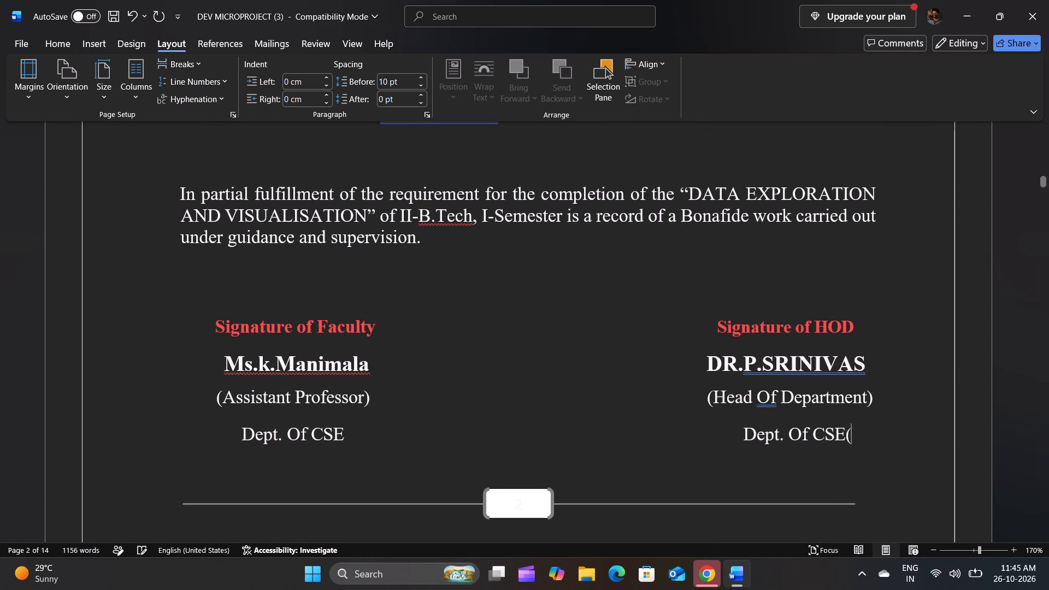
{"action": "type", "text": "AI"}
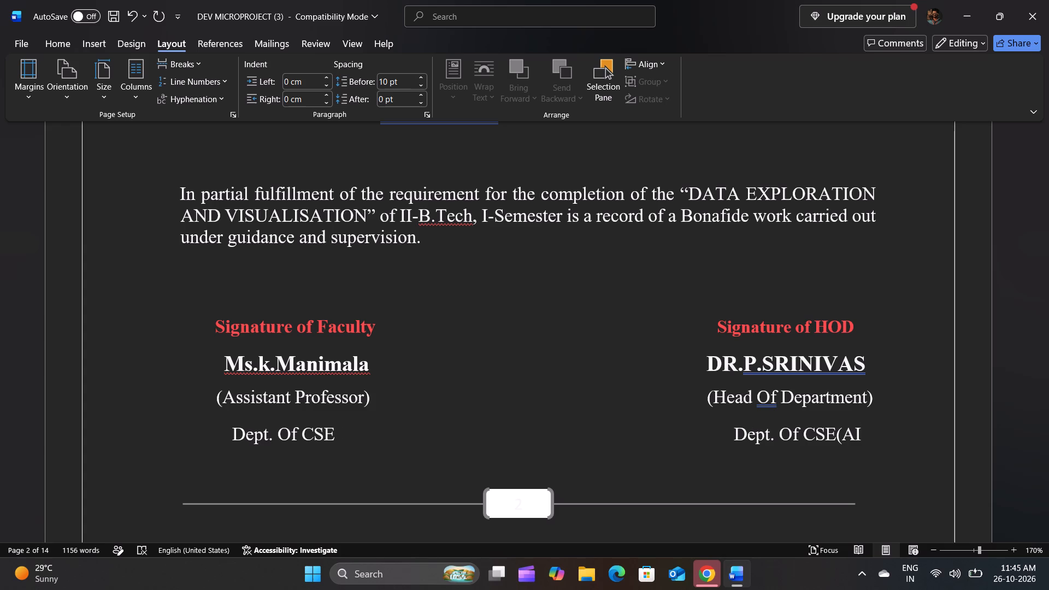
{"action": "type", "text": "&ML"}
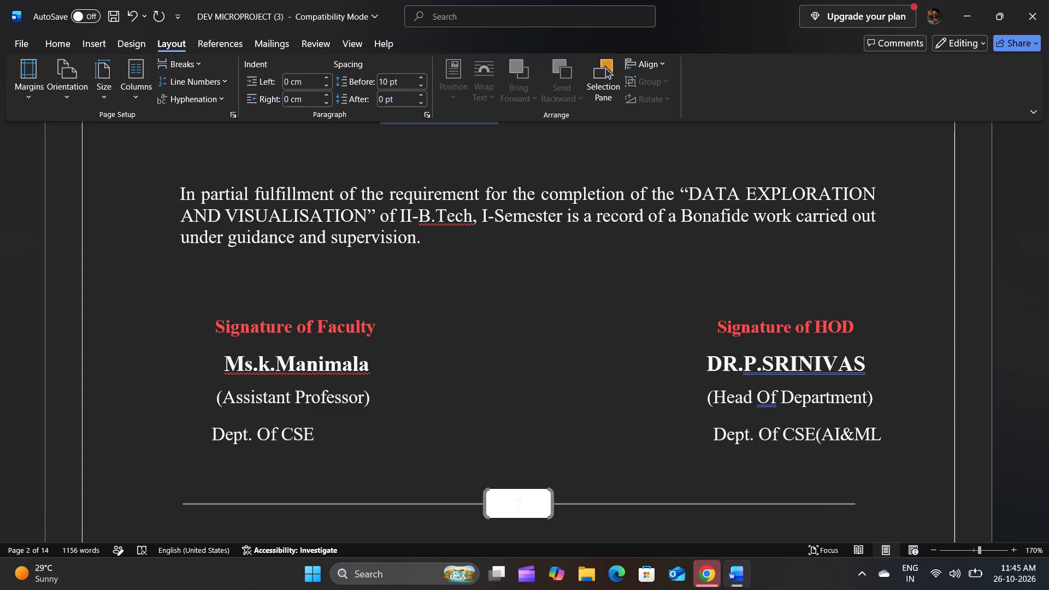
{"action": "key", "text": "shift+parenright"}
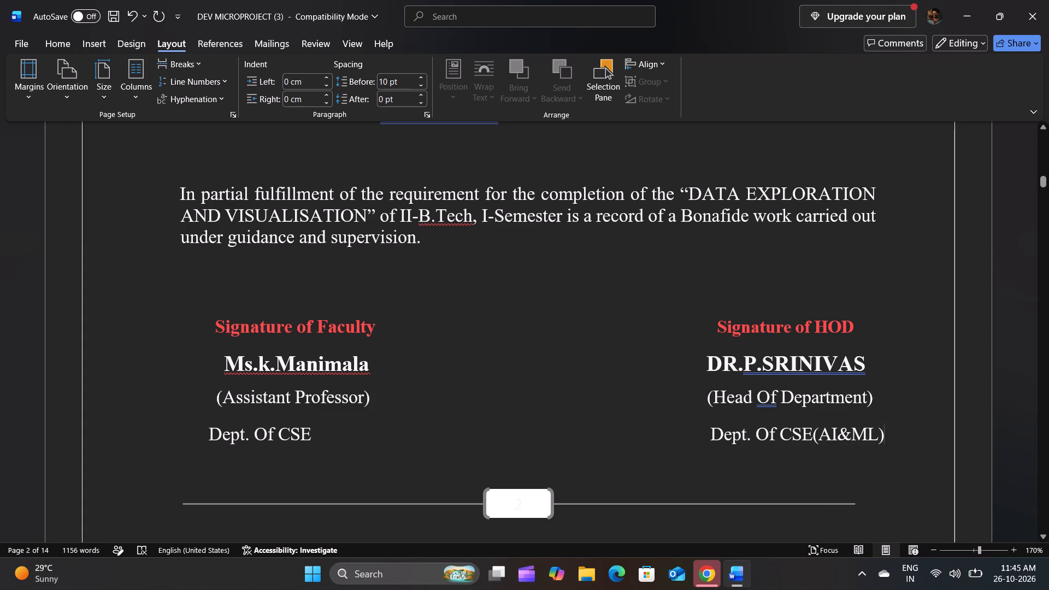
Insert five spaces before the faculty's "Dept. Of CSE" line in the certificate's signature block.
{"action": "left_click", "coordinate": [205, 435]}
{"action": "key", "text": "space"}
{"action": "key", "text": "space"}
{"action": "key", "text": "space"}
{"action": "key", "text": "space"}
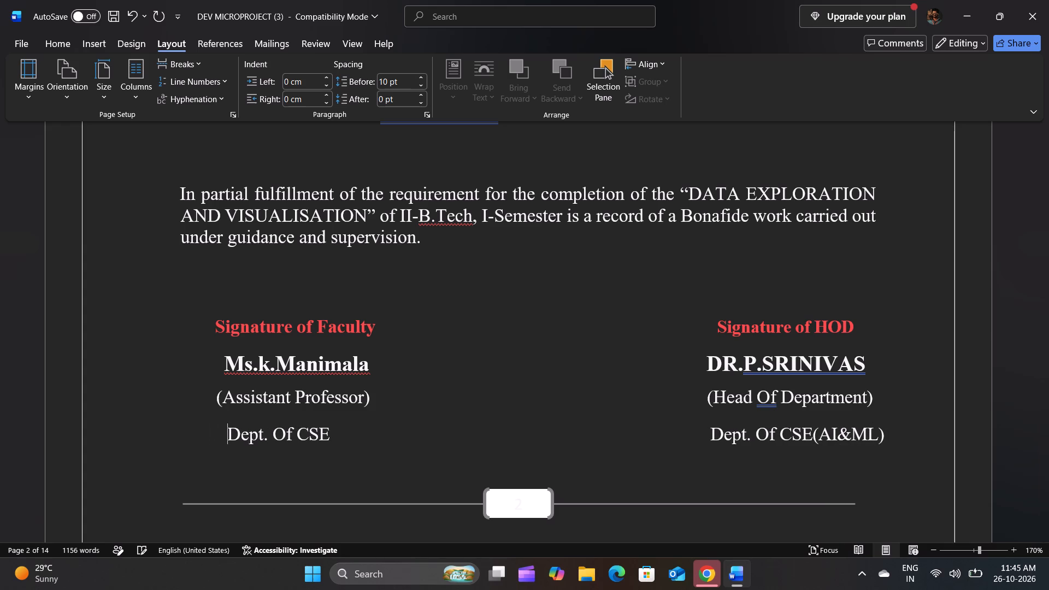
{"action": "key", "text": "space"}
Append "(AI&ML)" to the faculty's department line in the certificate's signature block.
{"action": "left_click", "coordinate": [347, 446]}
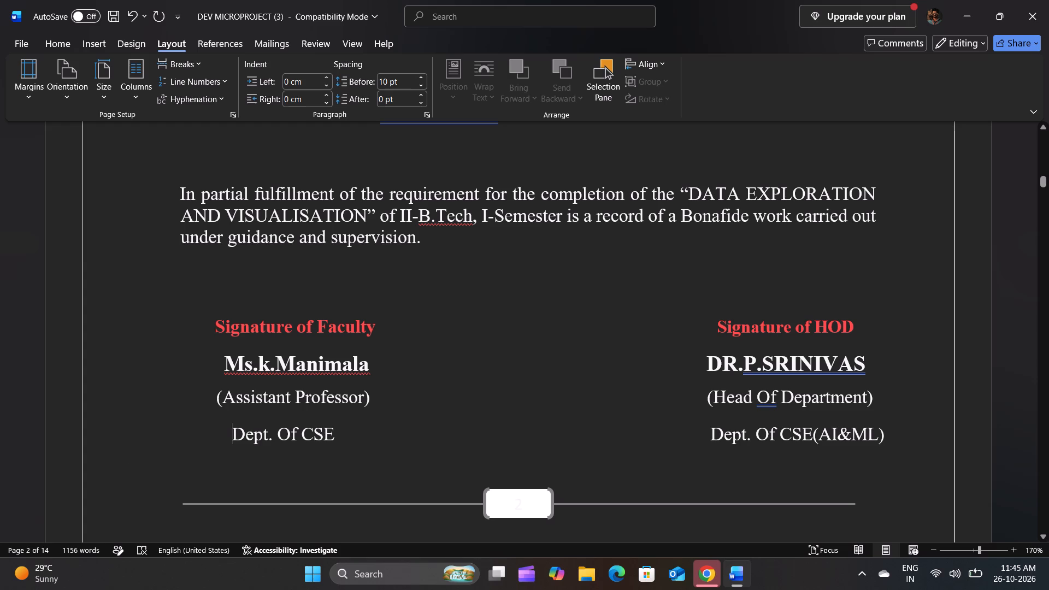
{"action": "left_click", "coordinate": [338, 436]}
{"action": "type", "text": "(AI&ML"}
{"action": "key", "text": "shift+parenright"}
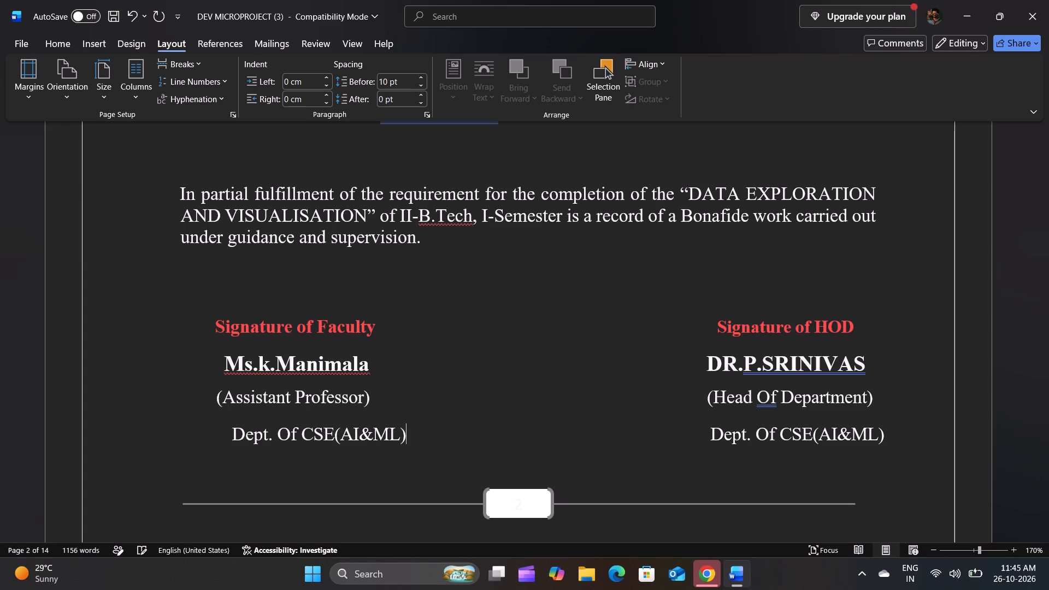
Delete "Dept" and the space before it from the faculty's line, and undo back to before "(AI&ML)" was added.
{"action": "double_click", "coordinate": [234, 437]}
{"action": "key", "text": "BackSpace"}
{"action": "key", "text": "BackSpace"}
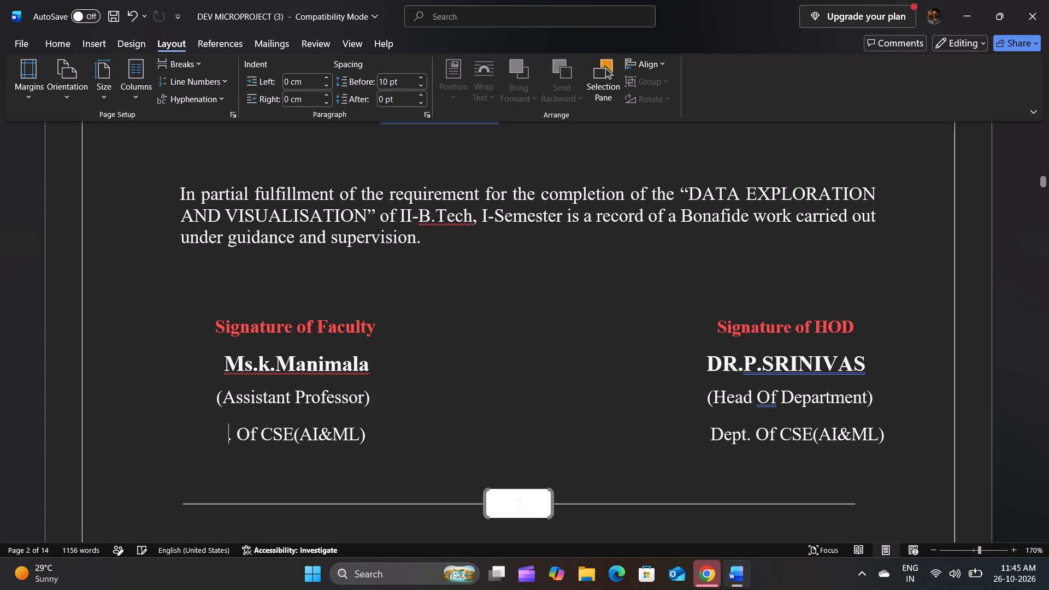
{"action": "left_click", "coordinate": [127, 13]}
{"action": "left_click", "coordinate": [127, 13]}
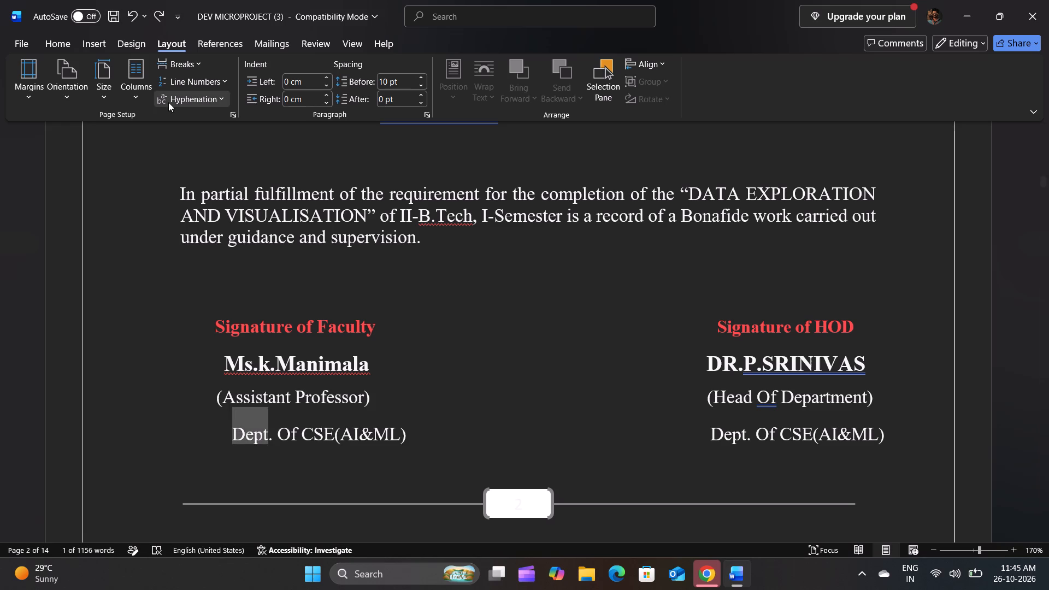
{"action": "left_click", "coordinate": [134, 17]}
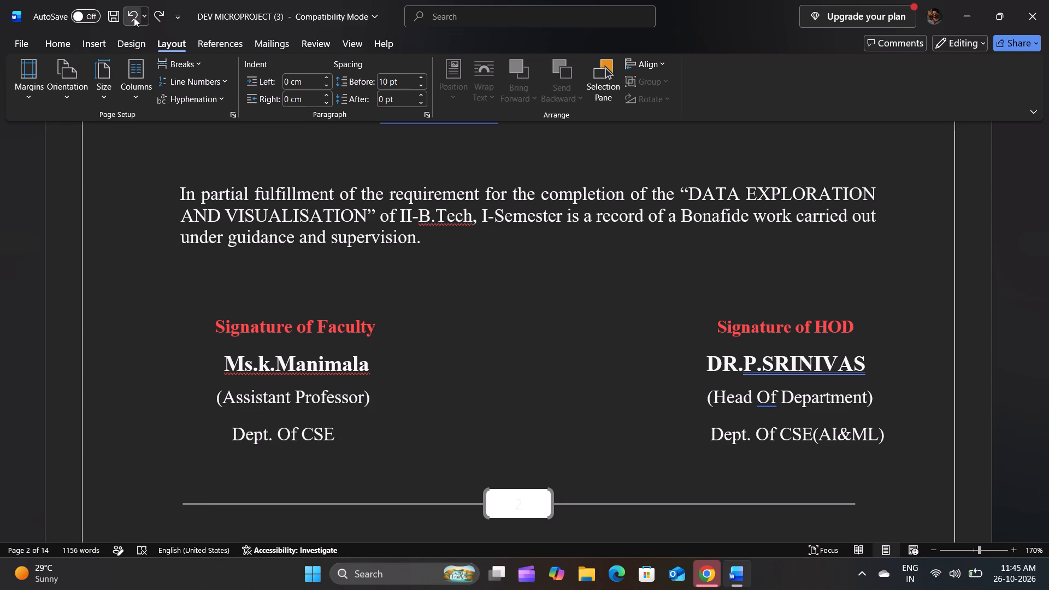
Extend the faculty's department line in the certificate's signature block to "Dept. Of CSE(AI&ML)".
{"action": "key", "text": "shift+parenleft"}
{"action": "type", "text": "AI&ML"}
{"action": "key", "text": "shift+parenright"}
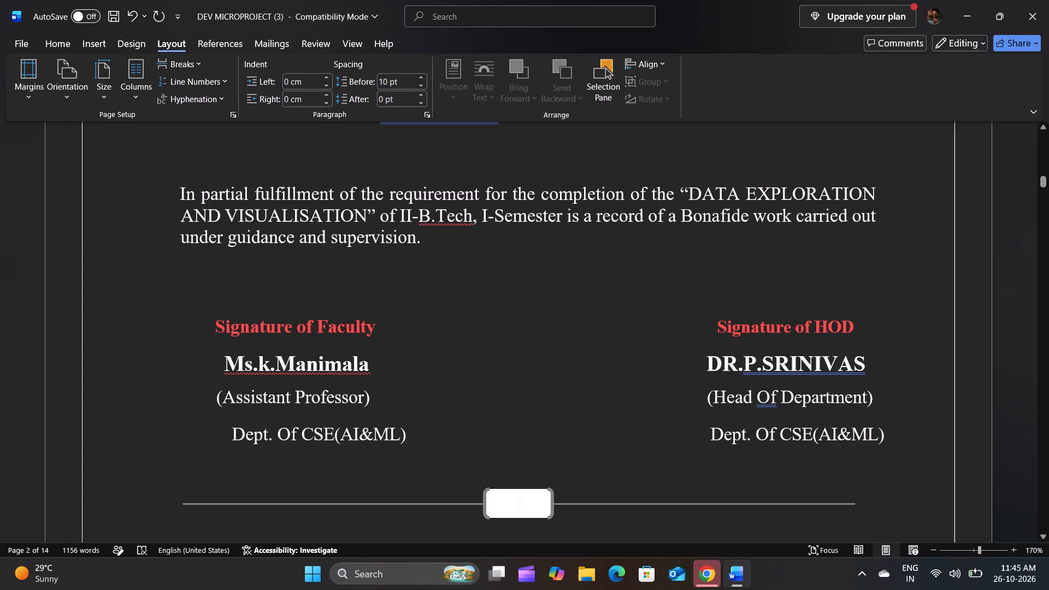
Remove four spaces before the faculty's department line to align it under "(Assistant Professor)".
{"action": "left_click", "coordinate": [232, 428]}
{"action": "key", "text": "BackSpace"}
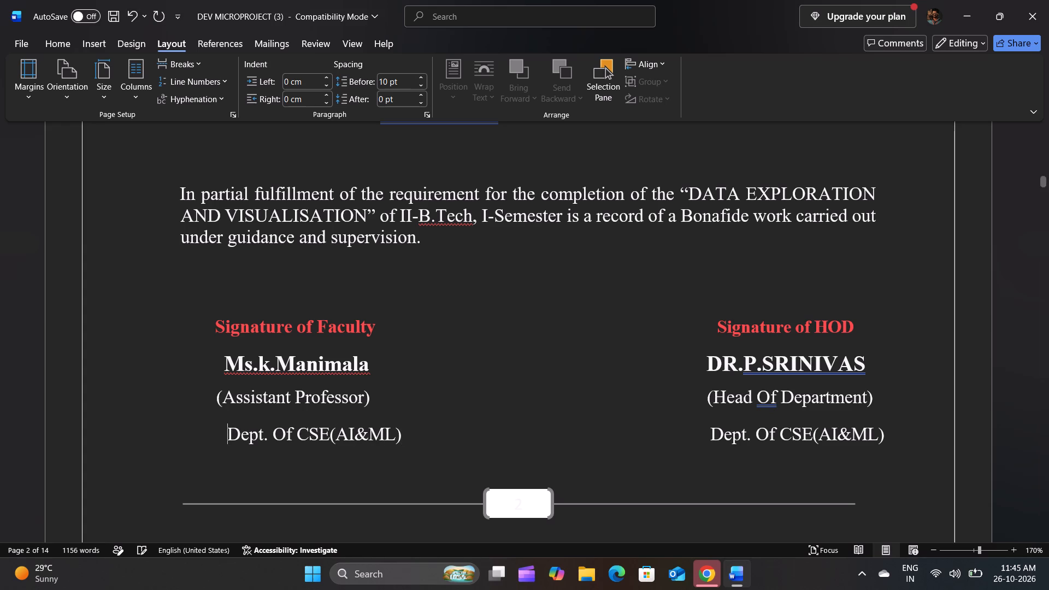
{"action": "key", "text": "BackSpace"}
{"action": "key", "text": "BackSpace"}
{"action": "key", "text": "BackSpace"}
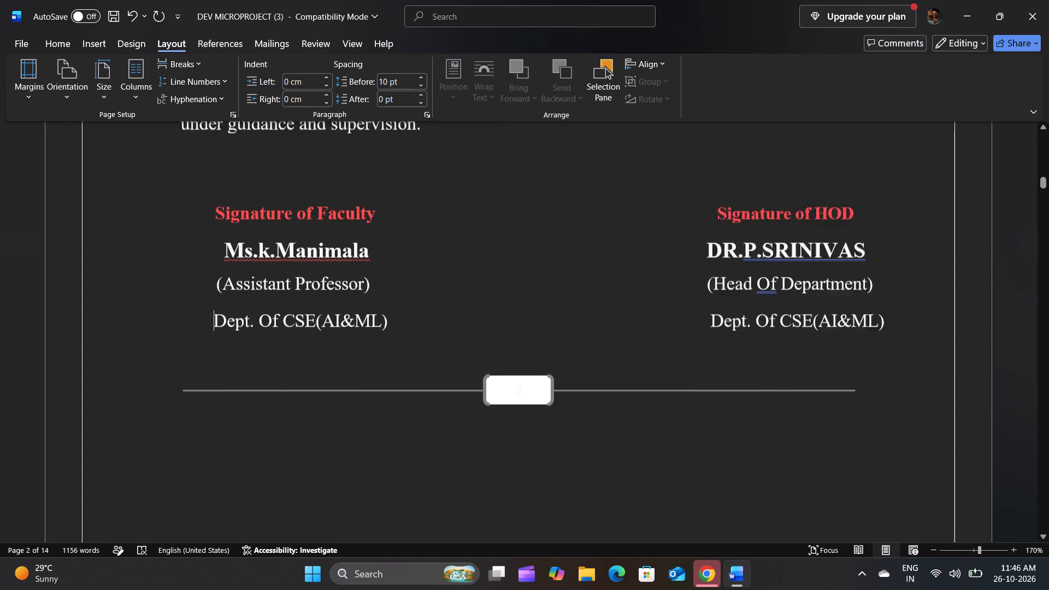
Review the cover page's project title, branch, team list, guide details and academic year.
{"action": "scroll", "coordinate": [544, 376], "scroll_direction": "up", "scroll_amount": 3}
{"action": "scroll", "coordinate": [544, 376], "scroll_direction": "down", "scroll_amount": 1}
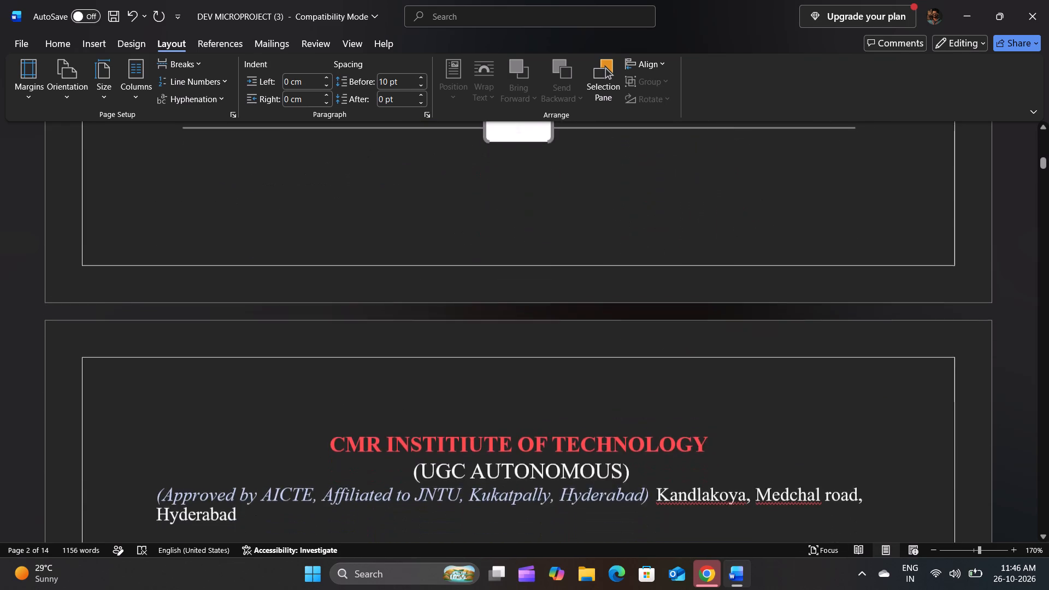
{"action": "scroll", "coordinate": [544, 376], "scroll_direction": "down", "scroll_amount": 1}
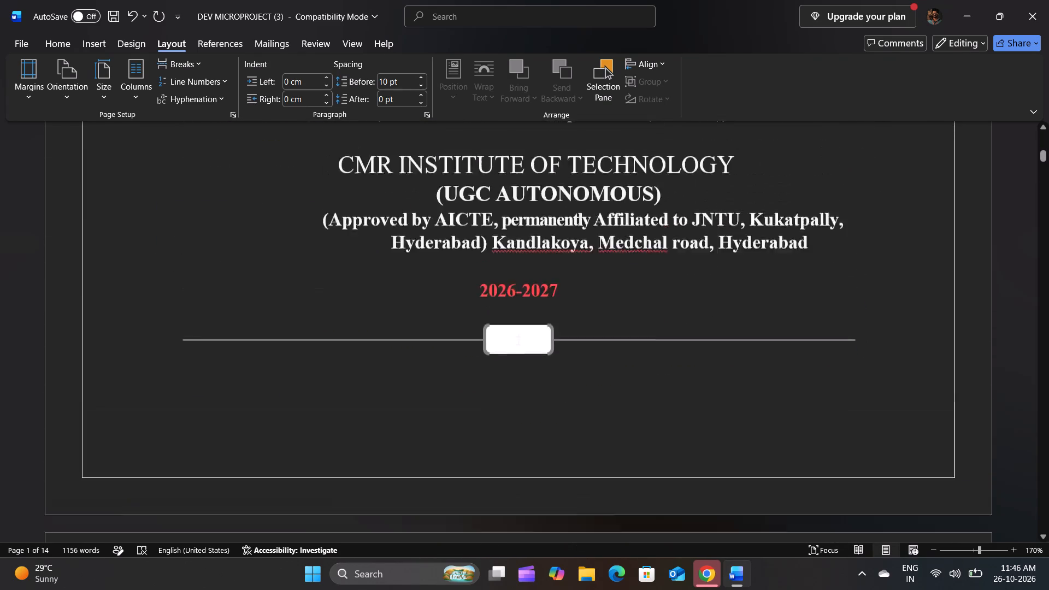
{"action": "scroll", "coordinate": [544, 376], "scroll_direction": "up", "scroll_amount": 2}
{"action": "scroll", "coordinate": [544, 376], "scroll_direction": "down", "scroll_amount": 1}
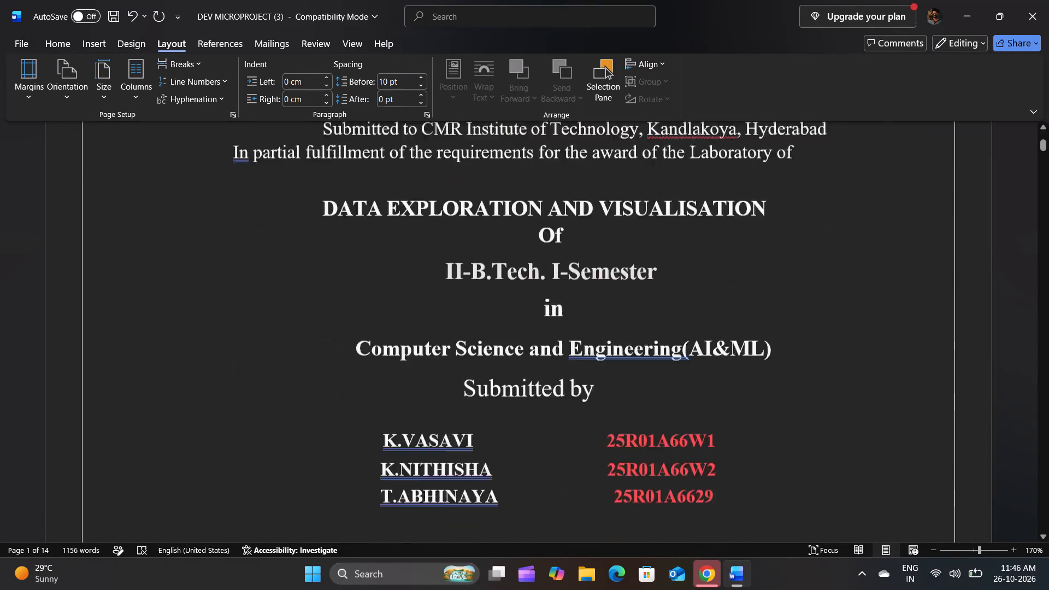
{"action": "scroll", "coordinate": [544, 376], "scroll_direction": "down", "scroll_amount": 4}
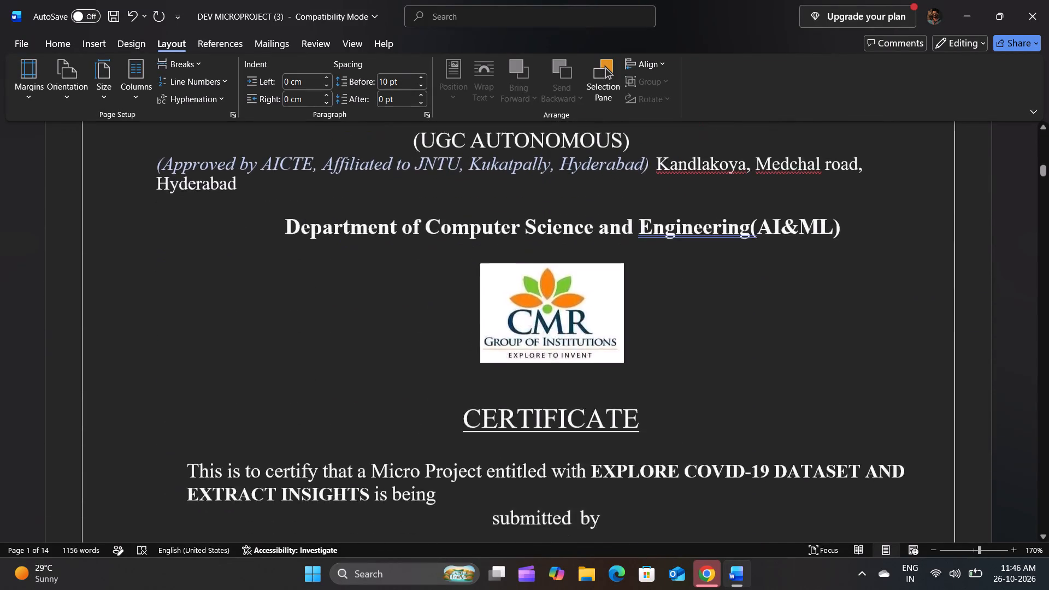
{"action": "scroll", "coordinate": [544, 376], "scroll_direction": "down", "scroll_amount": 4}
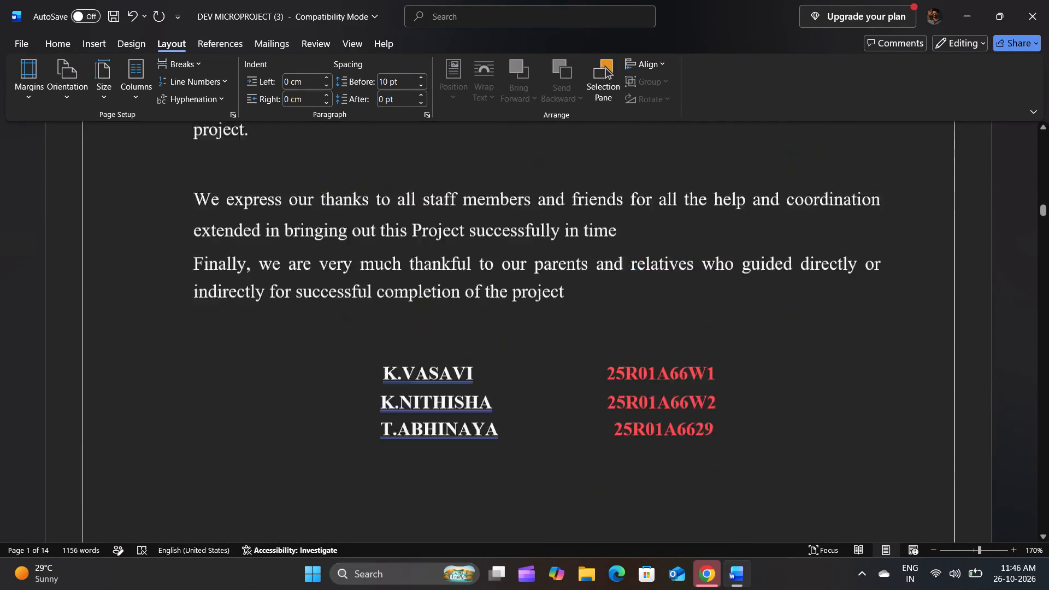
{"action": "scroll", "coordinate": [544, 376], "scroll_direction": "down", "scroll_amount": 1}
{"action": "scroll", "coordinate": [544, 376], "scroll_direction": "up", "scroll_amount": 13}
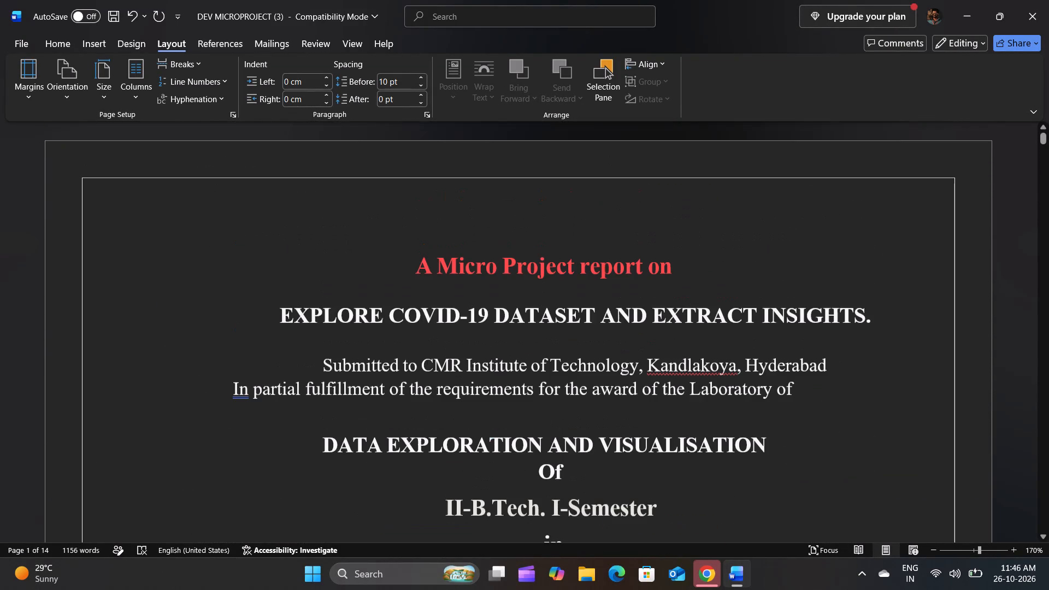
{"action": "scroll", "coordinate": [544, 376], "scroll_direction": "down", "scroll_amount": 1}
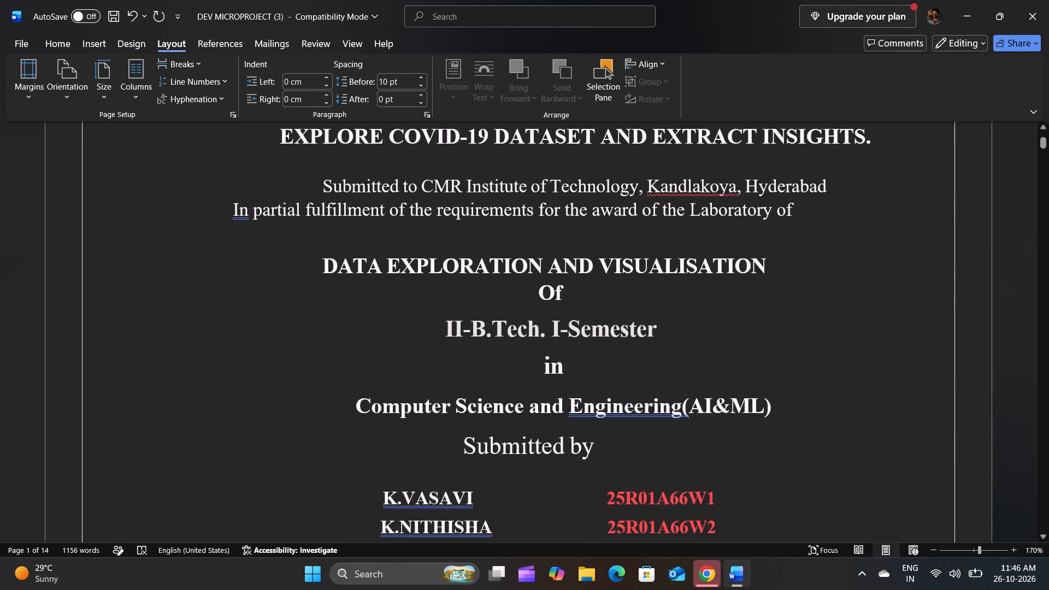
{"action": "scroll", "coordinate": [544, 376], "scroll_direction": "down", "scroll_amount": 2}
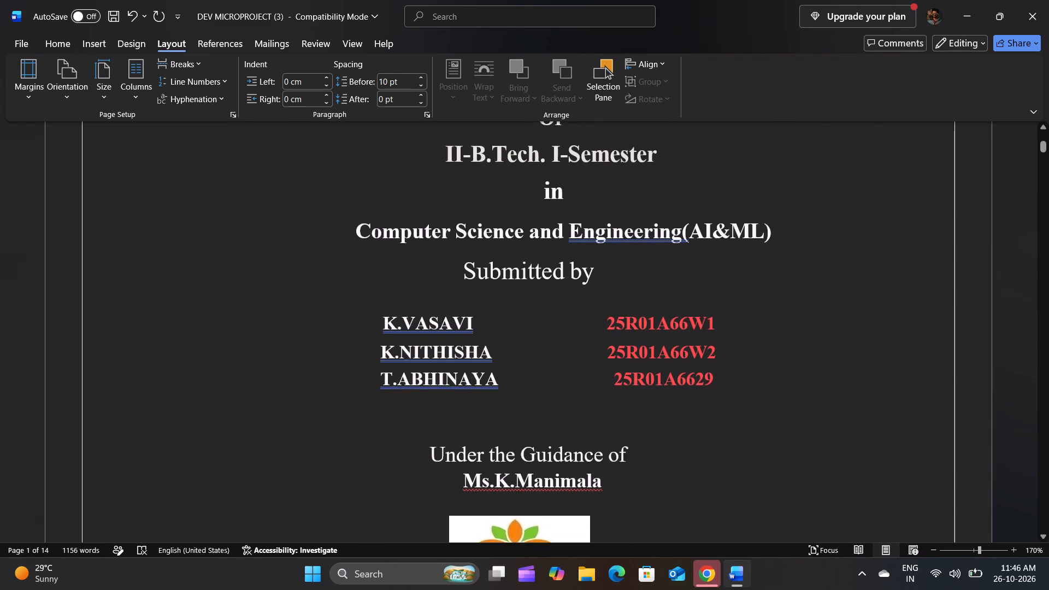
{"action": "scroll", "coordinate": [544, 376], "scroll_direction": "down", "scroll_amount": 2}
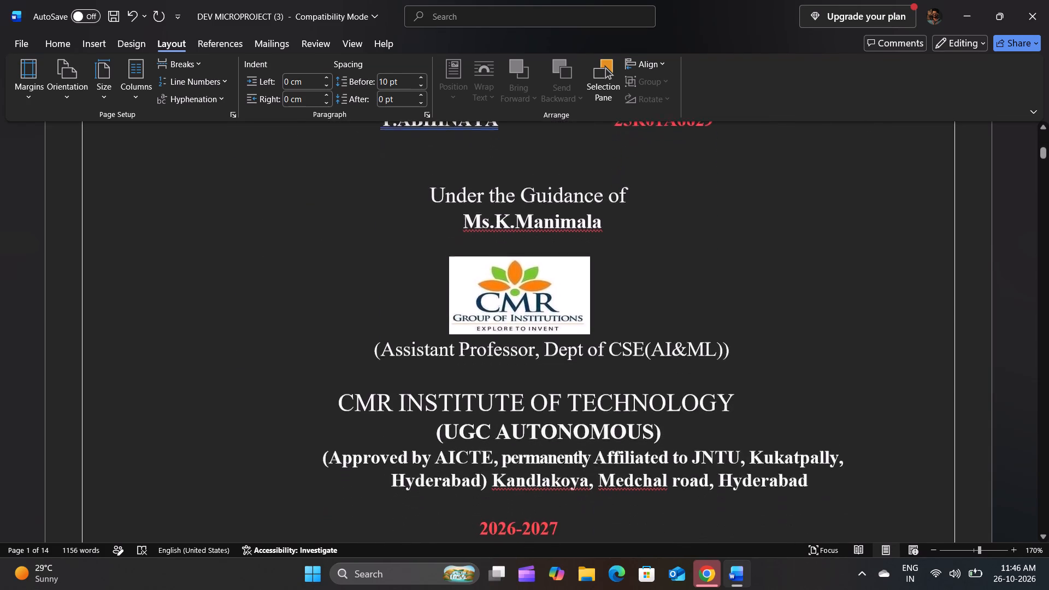
{"action": "scroll", "coordinate": [544, 376], "scroll_direction": "down", "scroll_amount": 3}
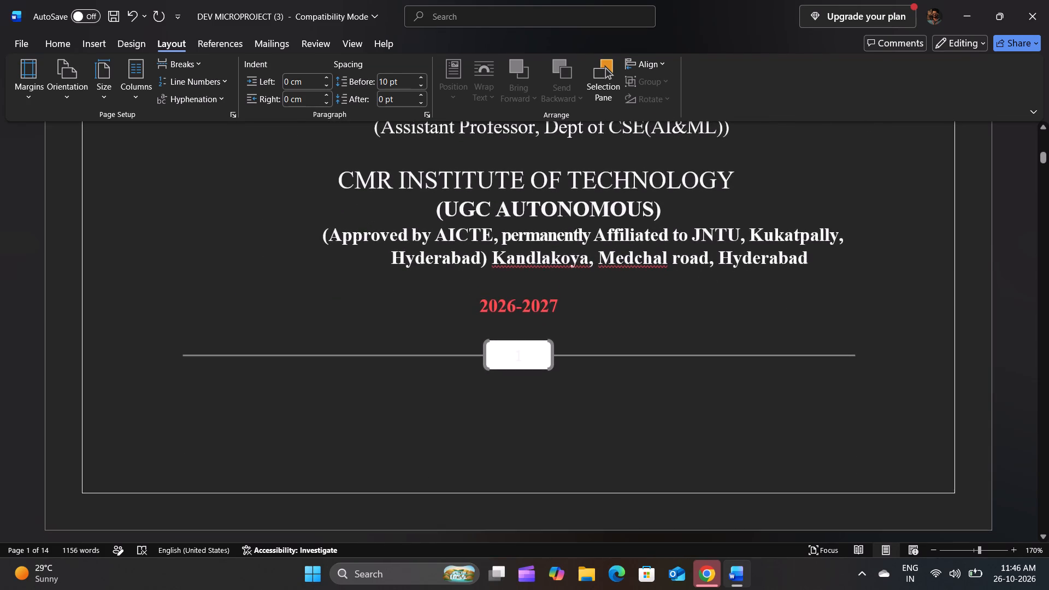
Check the certificate page's department heading, student list, completion statement and signature block.
{"action": "scroll", "coordinate": [544, 376], "scroll_direction": "down", "scroll_amount": 2}
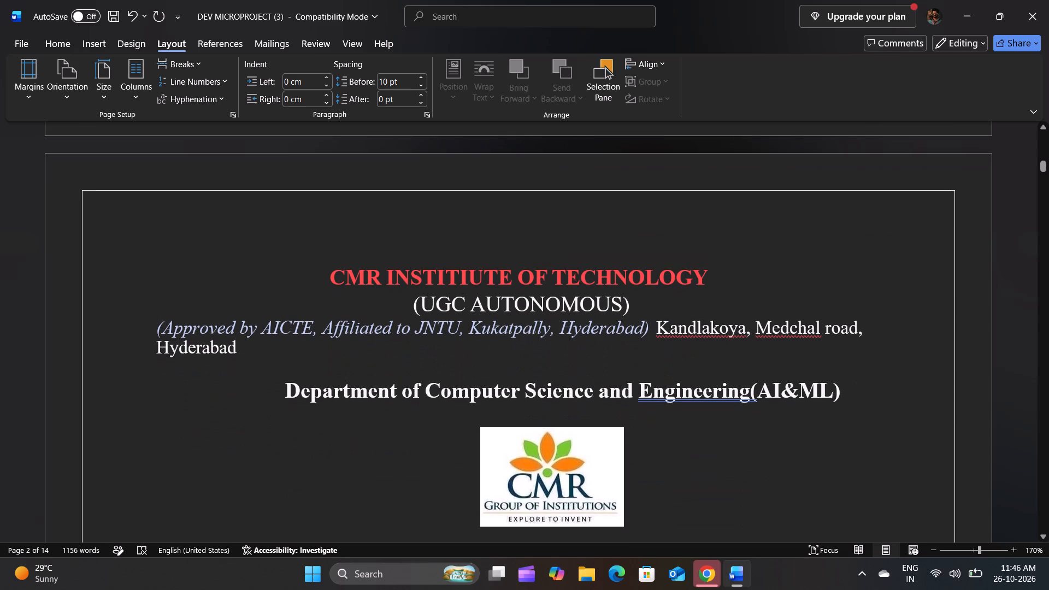
{"action": "scroll", "coordinate": [544, 376], "scroll_direction": "down", "scroll_amount": 2}
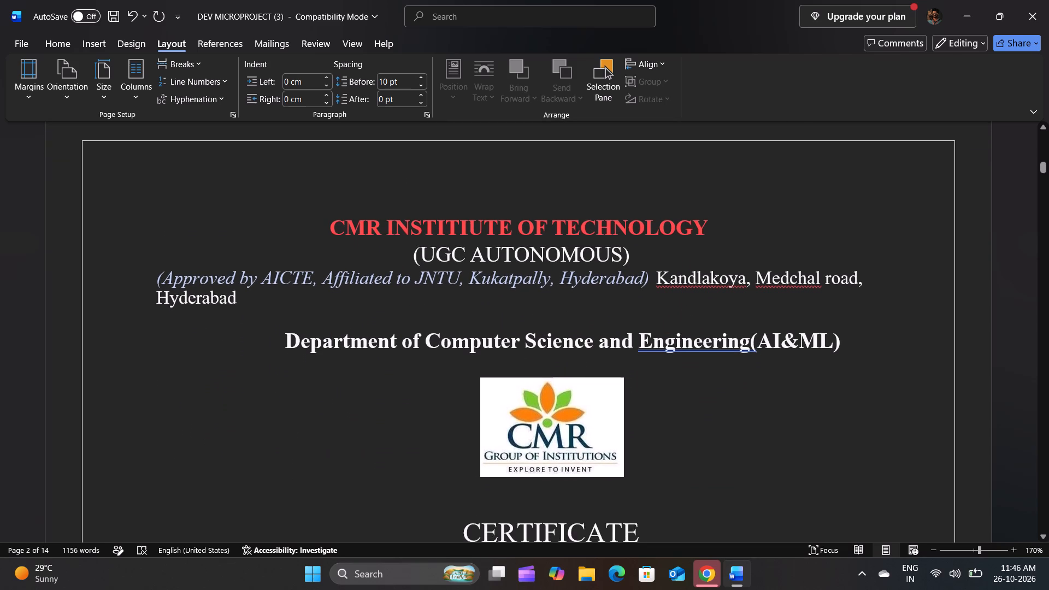
{"action": "scroll", "coordinate": [544, 376], "scroll_direction": "down", "scroll_amount": 2}
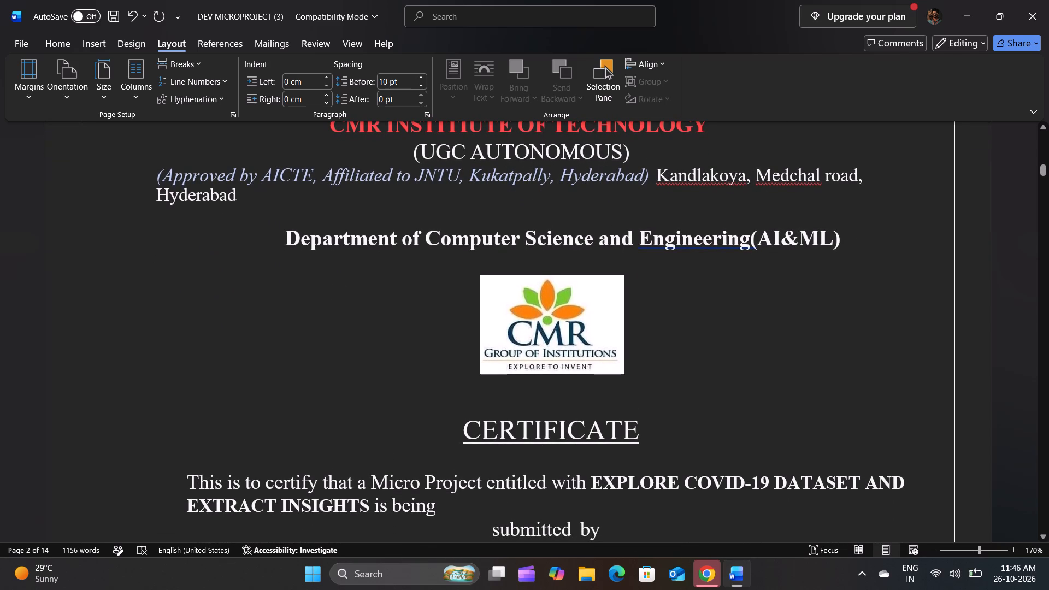
{"action": "scroll", "coordinate": [595, 239], "scroll_direction": "down", "scroll_amount": 3}
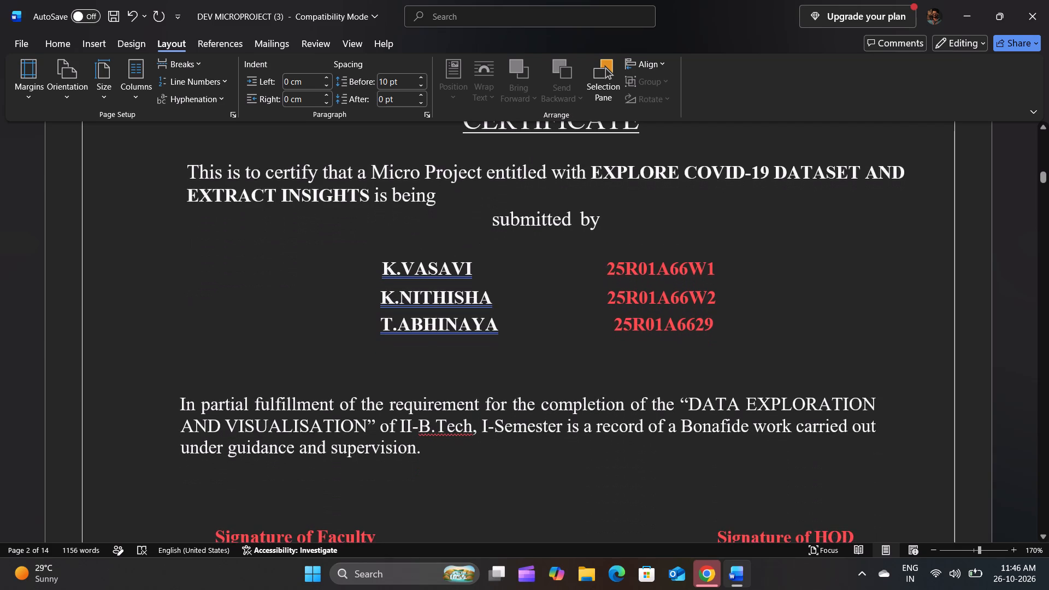
{"action": "scroll", "coordinate": [595, 239], "scroll_direction": "down", "scroll_amount": 1}
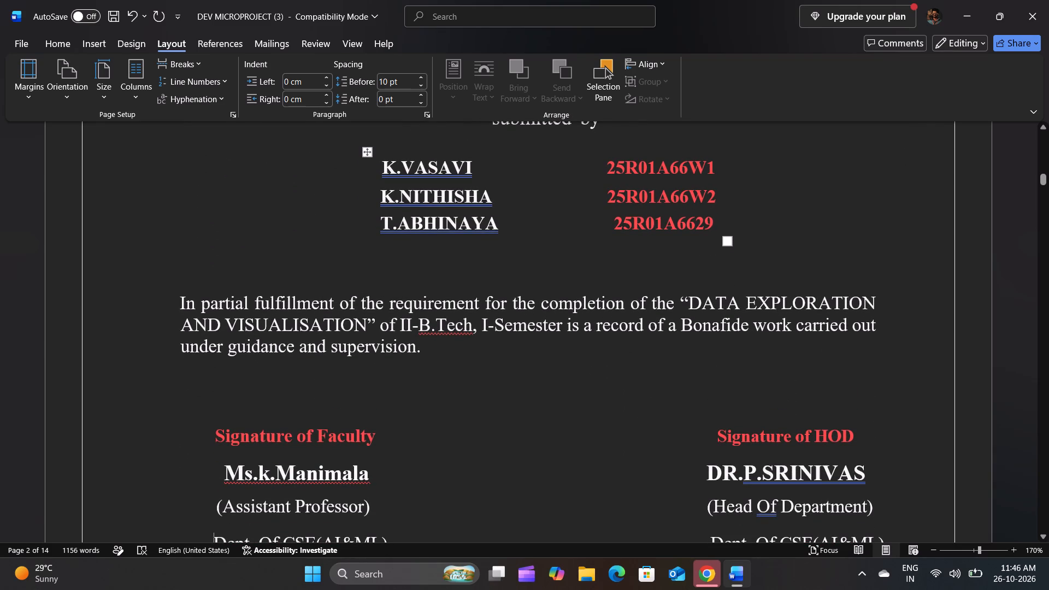
{"action": "scroll", "coordinate": [432, 333], "scroll_direction": "down", "scroll_amount": 1}
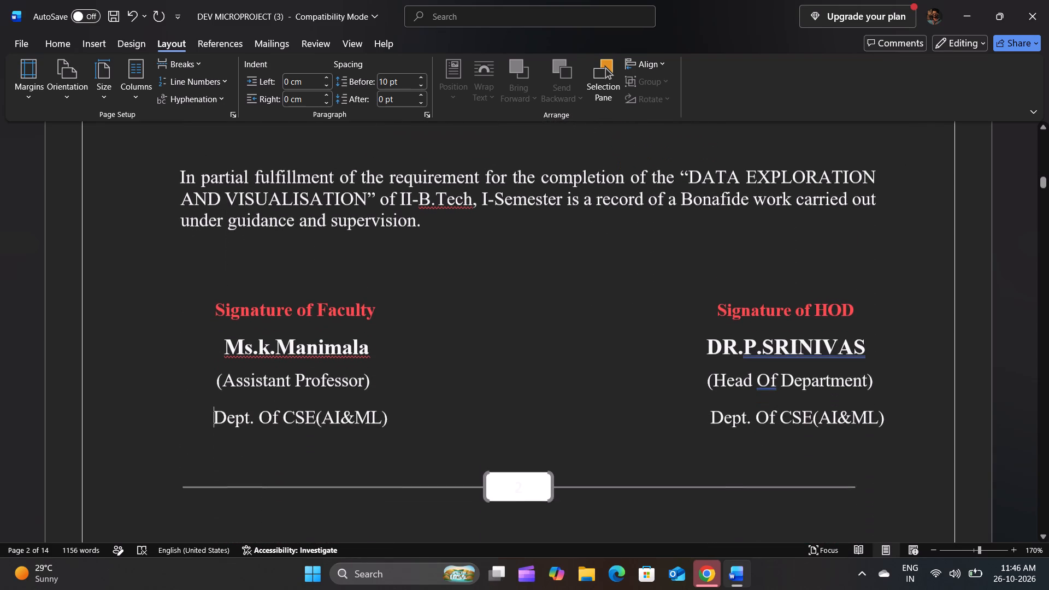
{"action": "scroll", "coordinate": [432, 333], "scroll_direction": "down", "scroll_amount": 1}
{"action": "scroll", "coordinate": [623, 368], "scroll_direction": "down", "scroll_amount": 1}
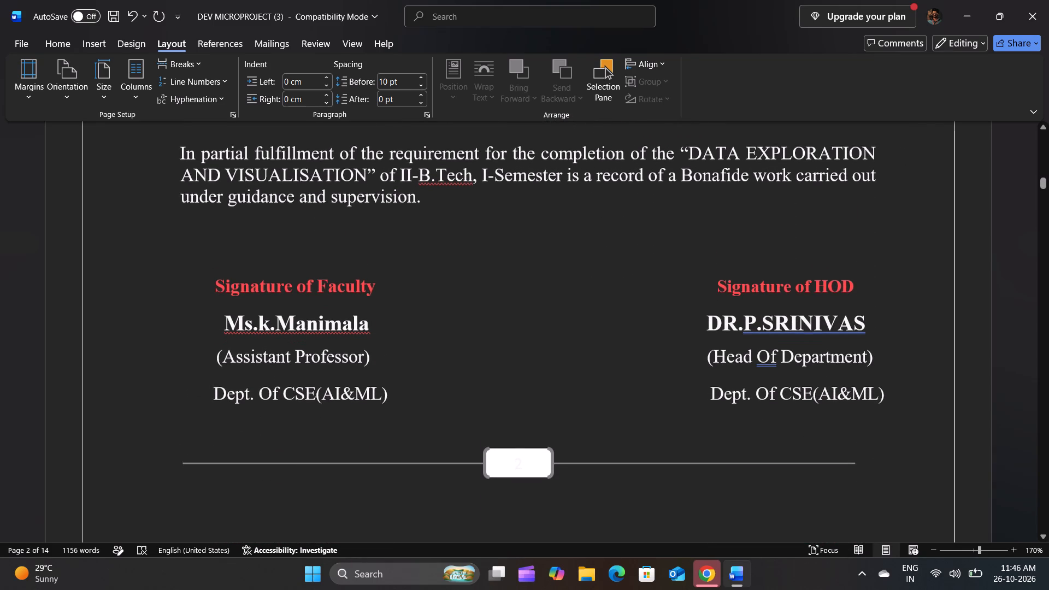
Add the initial "B." to the principal's name in the acknowledgement and capitalise the "S" that follows it.
{"action": "scroll", "coordinate": [623, 368], "scroll_direction": "down", "scroll_amount": 3}
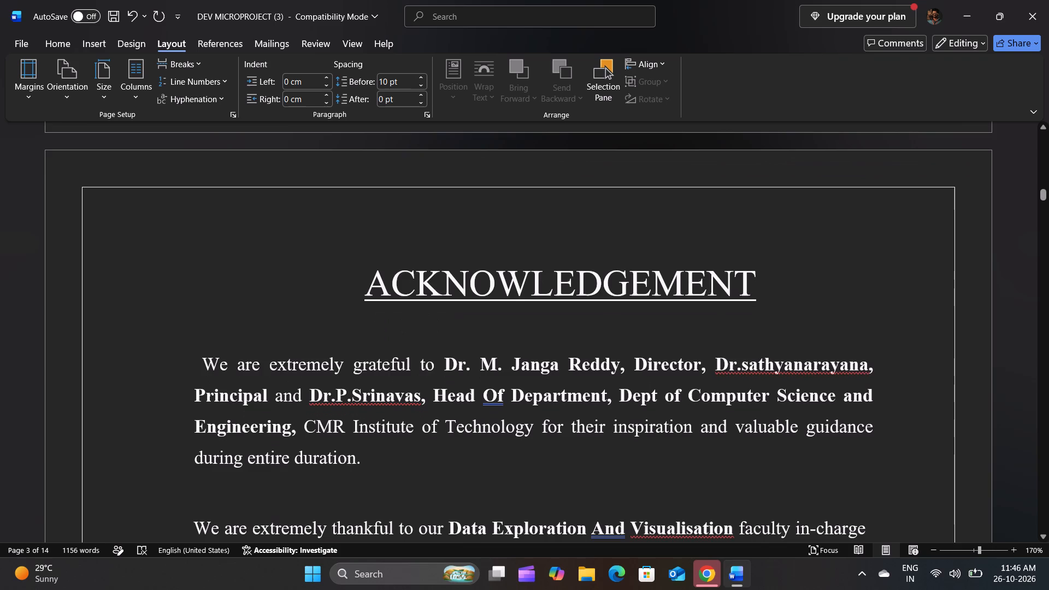
{"action": "scroll", "coordinate": [623, 368], "scroll_direction": "down", "scroll_amount": 1}
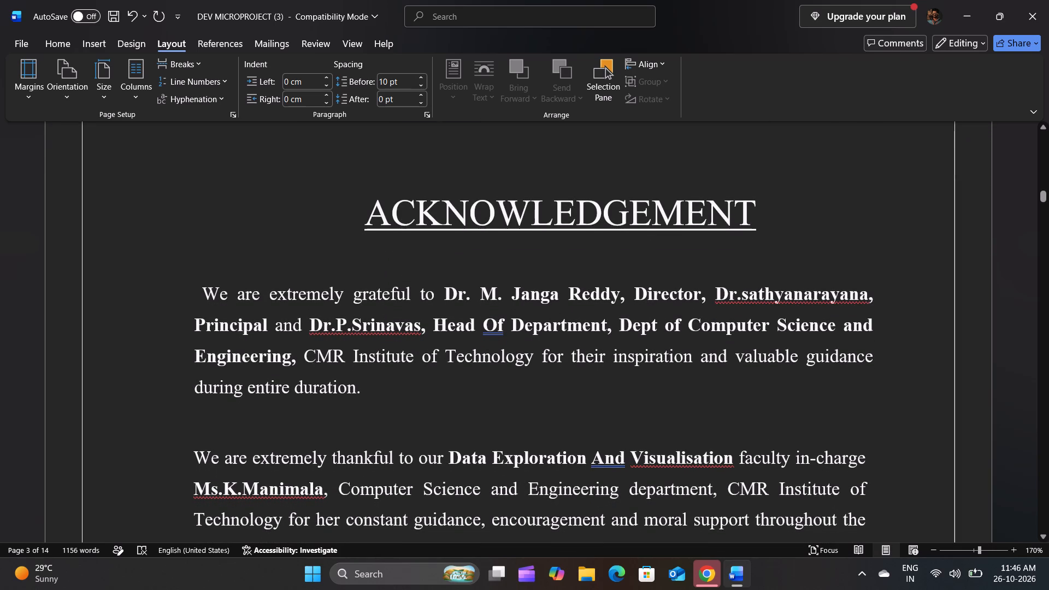
{"action": "scroll", "coordinate": [465, 458], "scroll_direction": "down", "scroll_amount": 1}
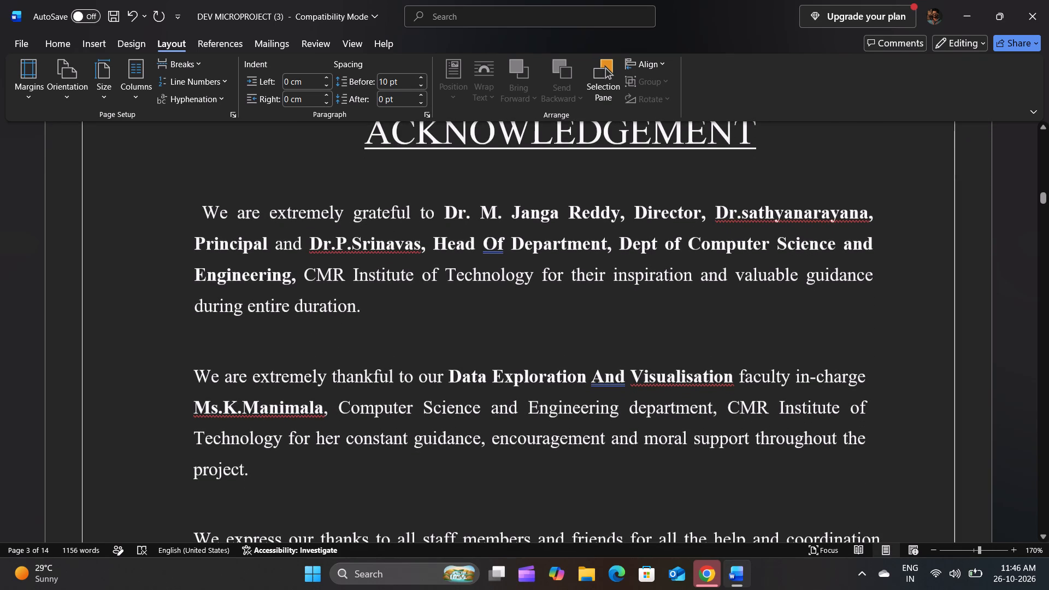
{"action": "left_click", "coordinate": [745, 213]}
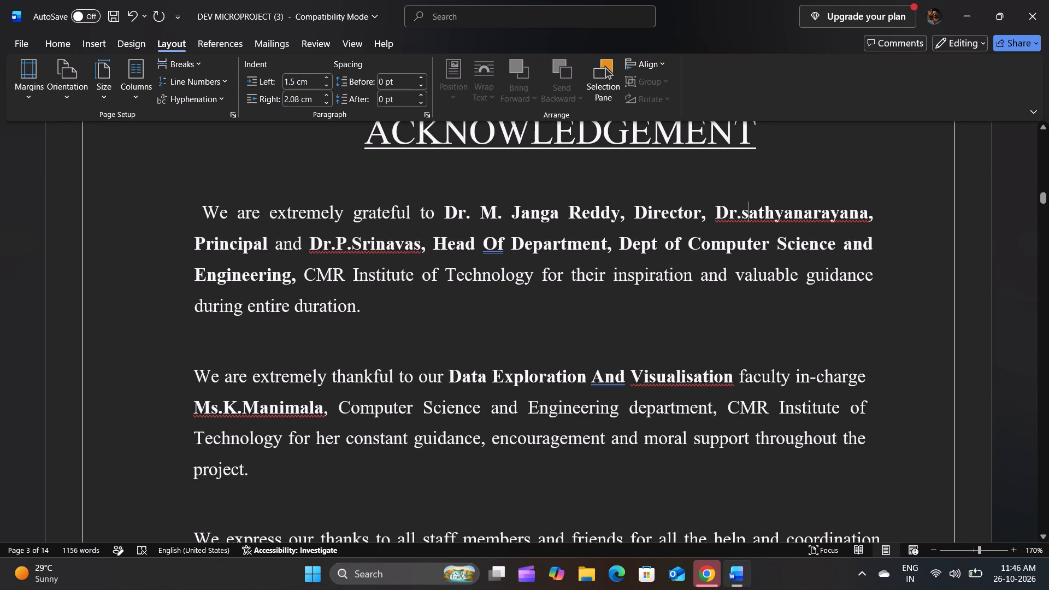
{"action": "key", "text": "BackSpace"}
{"action": "type", "text": "B.S"}
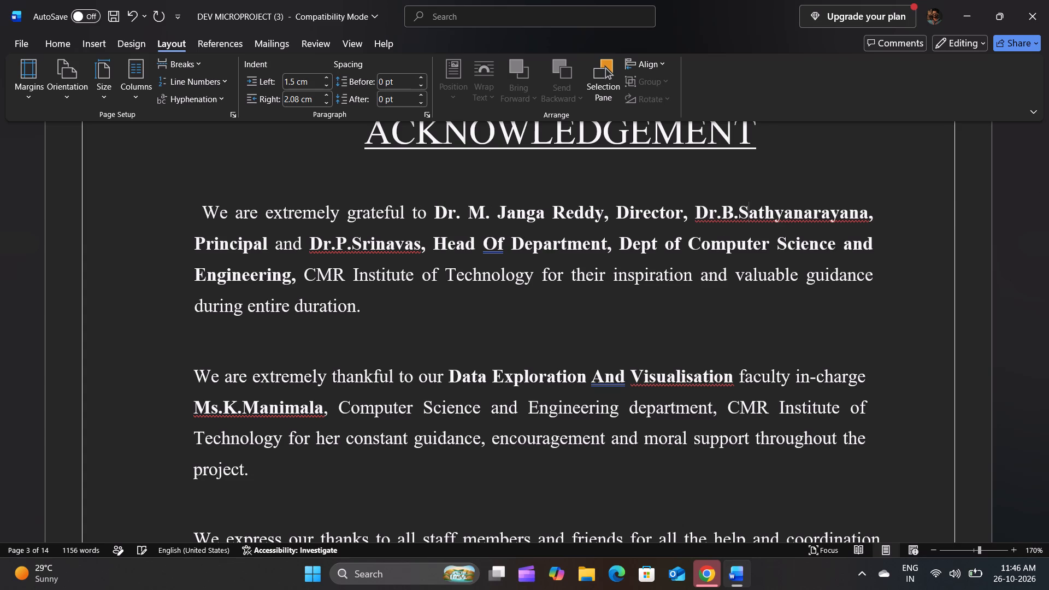
Review the rest of the acknowledgement with its team list, and the index page up to the abstract.
{"action": "scroll", "coordinate": [679, 235], "scroll_direction": "down", "scroll_amount": 3}
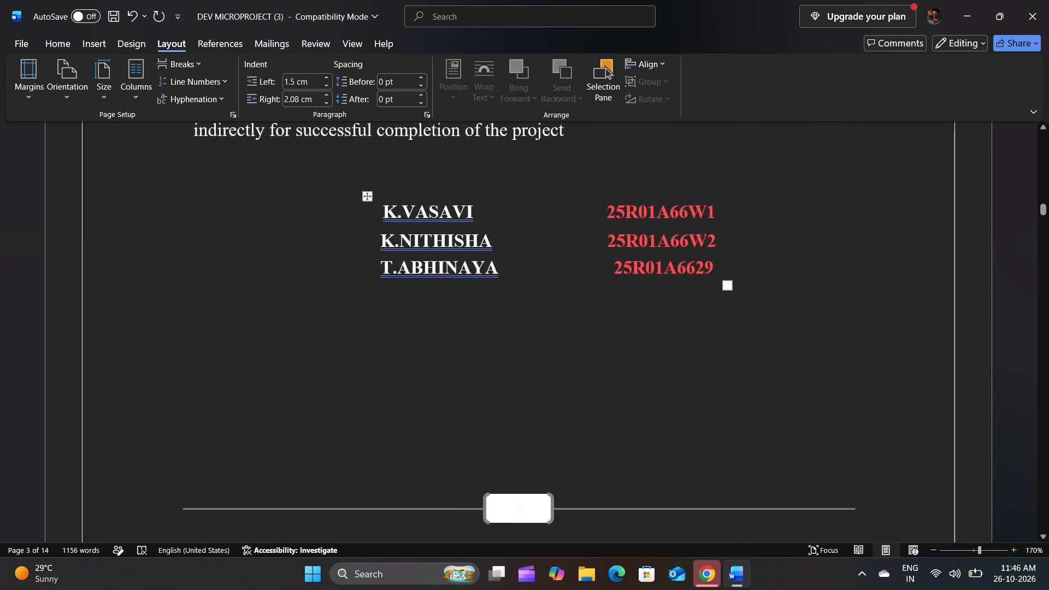
{"action": "scroll", "coordinate": [679, 235], "scroll_direction": "down", "scroll_amount": 2}
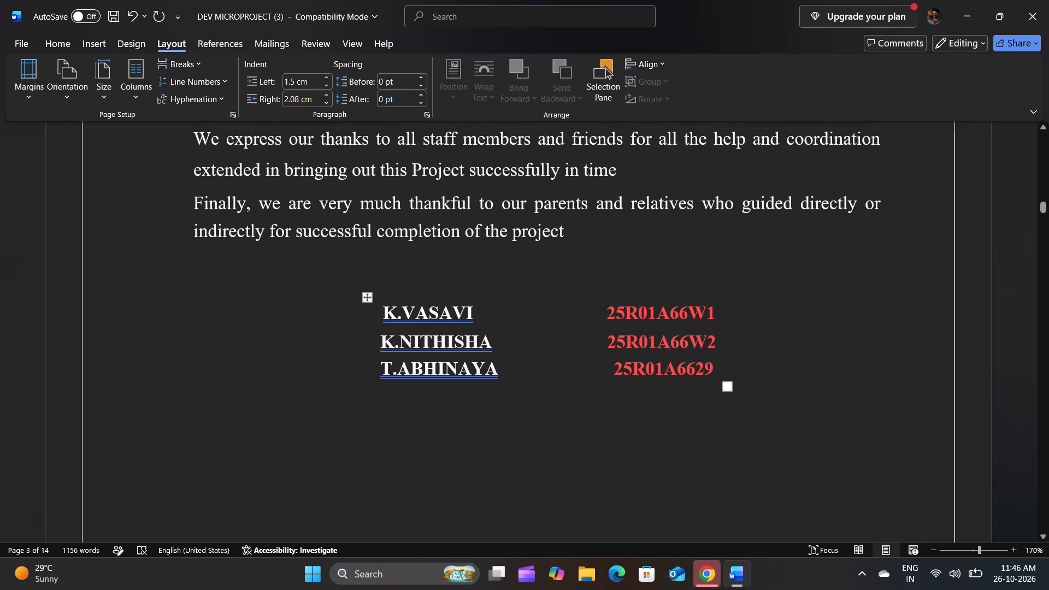
{"action": "scroll", "coordinate": [485, 343], "scroll_direction": "up", "scroll_amount": 1}
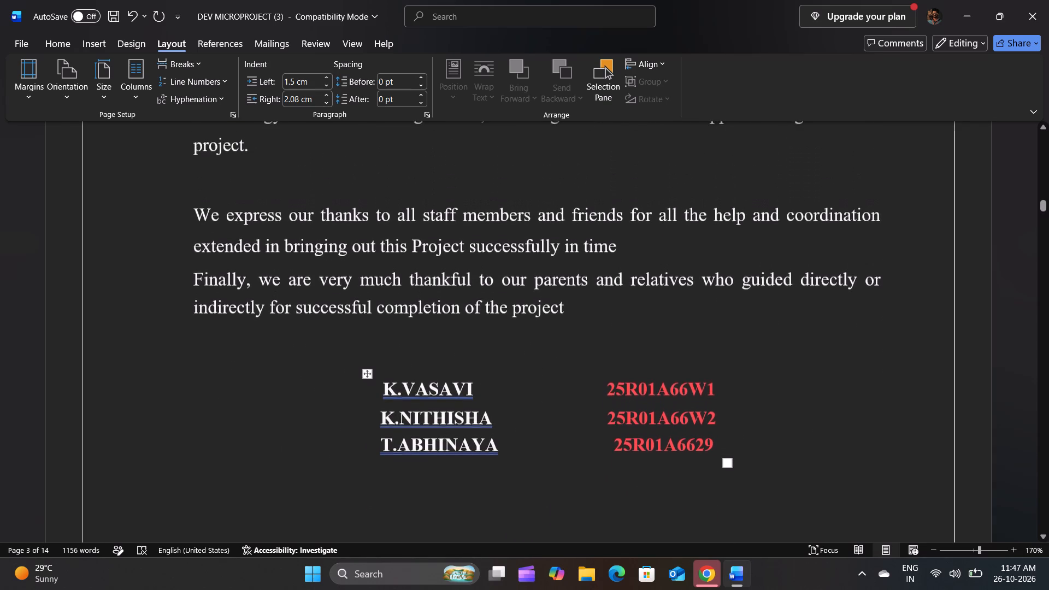
{"action": "scroll", "coordinate": [485, 343], "scroll_direction": "down", "scroll_amount": 2}
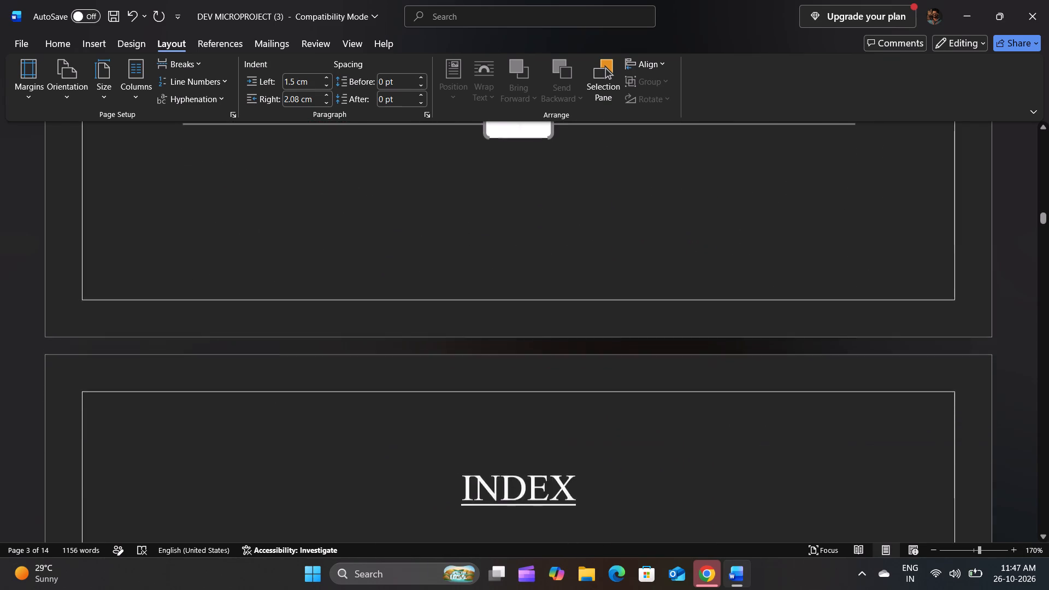
{"action": "scroll", "coordinate": [485, 343], "scroll_direction": "down", "scroll_amount": 7}
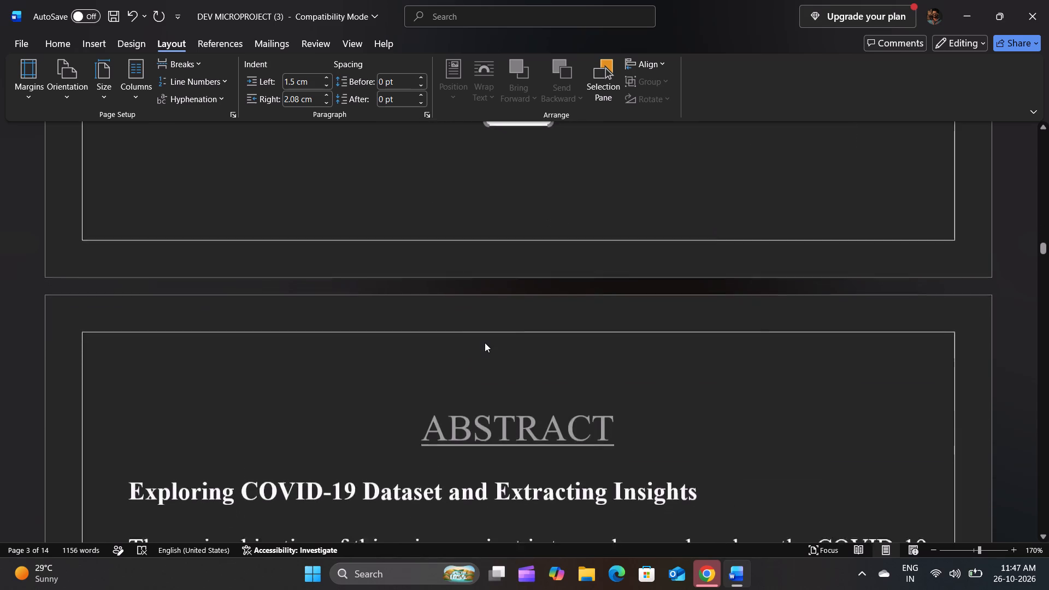
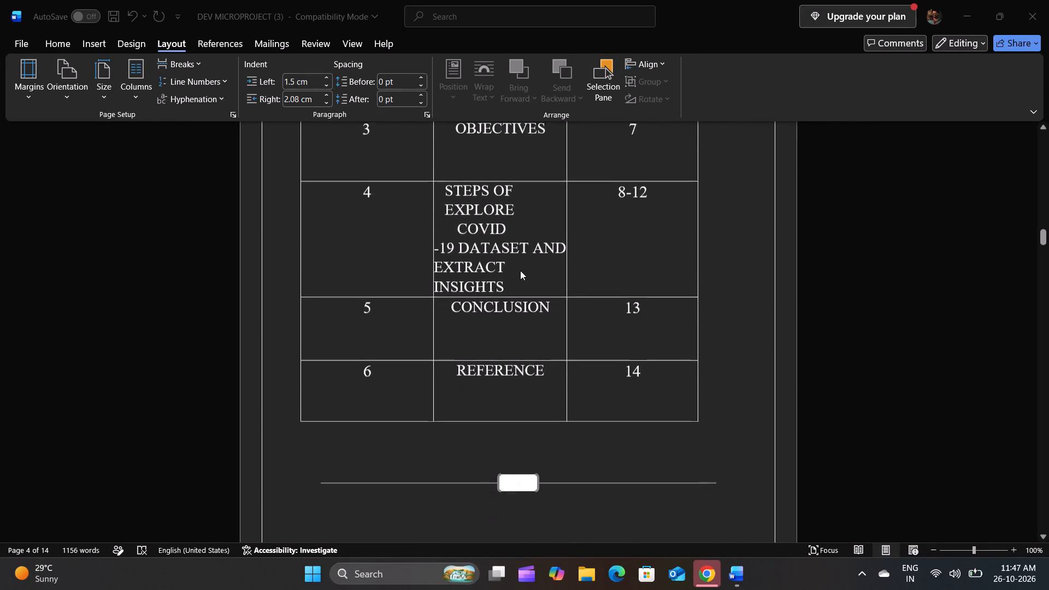
Resize the whole index table so it is slightly wider and its rows are shorter.
{"action": "scroll", "coordinate": [520, 270], "scroll_direction": "up", "scroll_amount": 1}
{"action": "scroll", "coordinate": [520, 270], "scroll_direction": "down", "scroll_amount": 1}
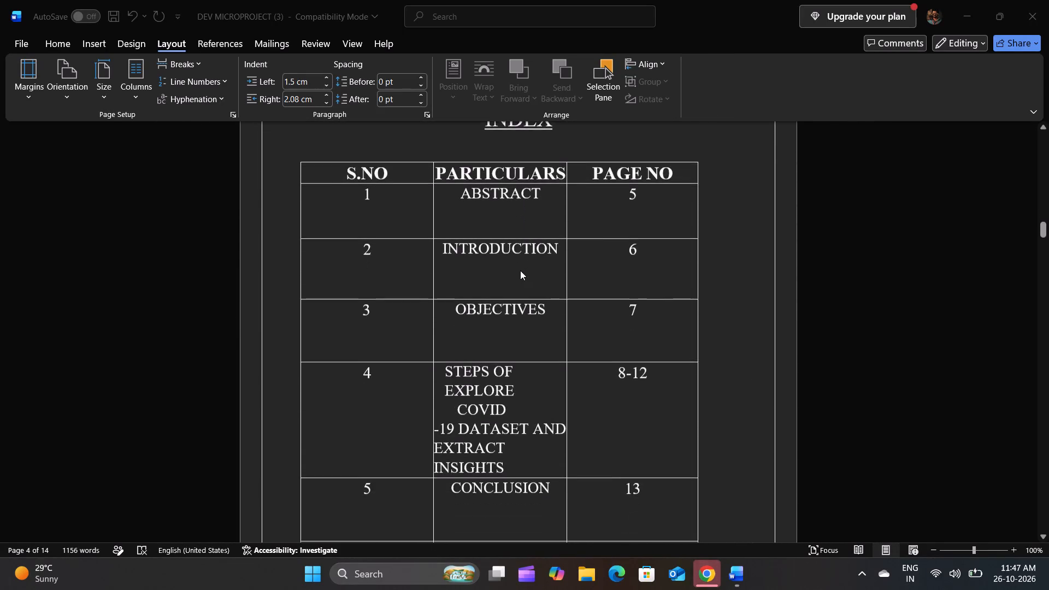
{"action": "scroll", "coordinate": [520, 270], "scroll_direction": "down", "scroll_amount": 2}
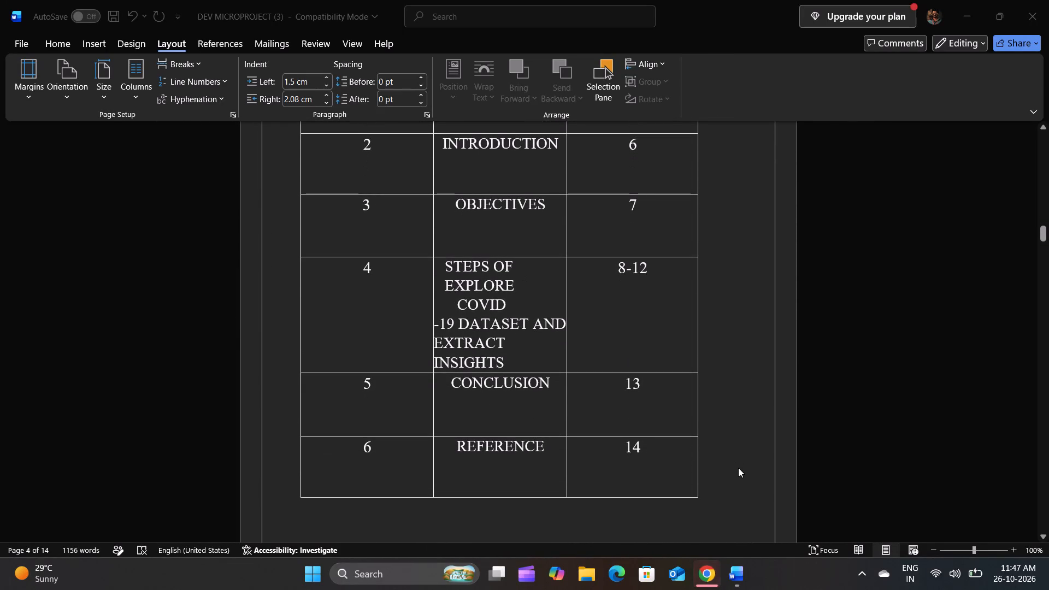
{"action": "left_click", "coordinate": [698, 494]}
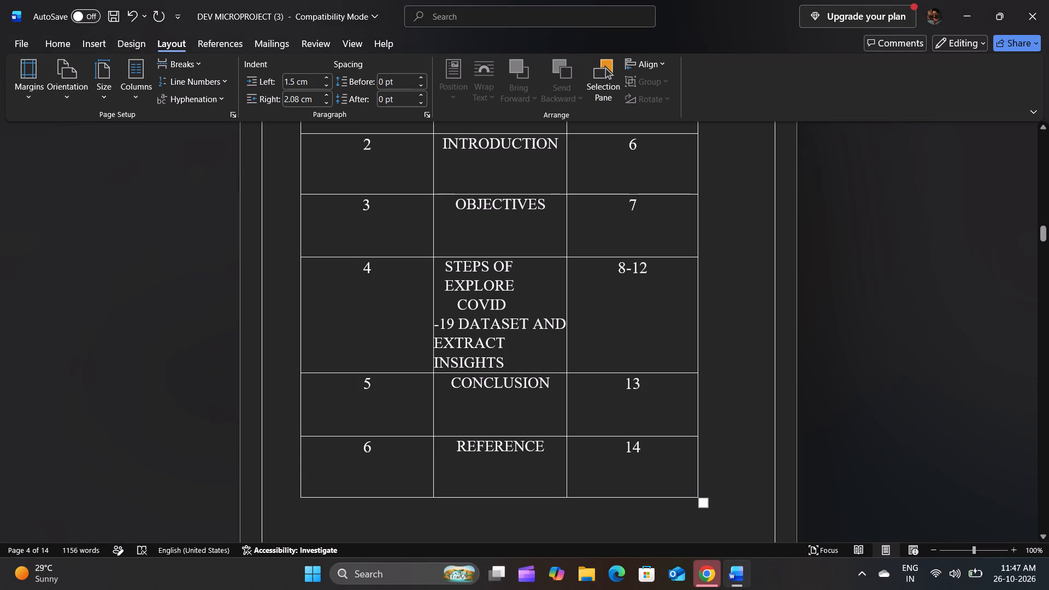
{"action": "left_click_drag", "start_coordinate": [700, 501], "coordinate": [682, 445]}
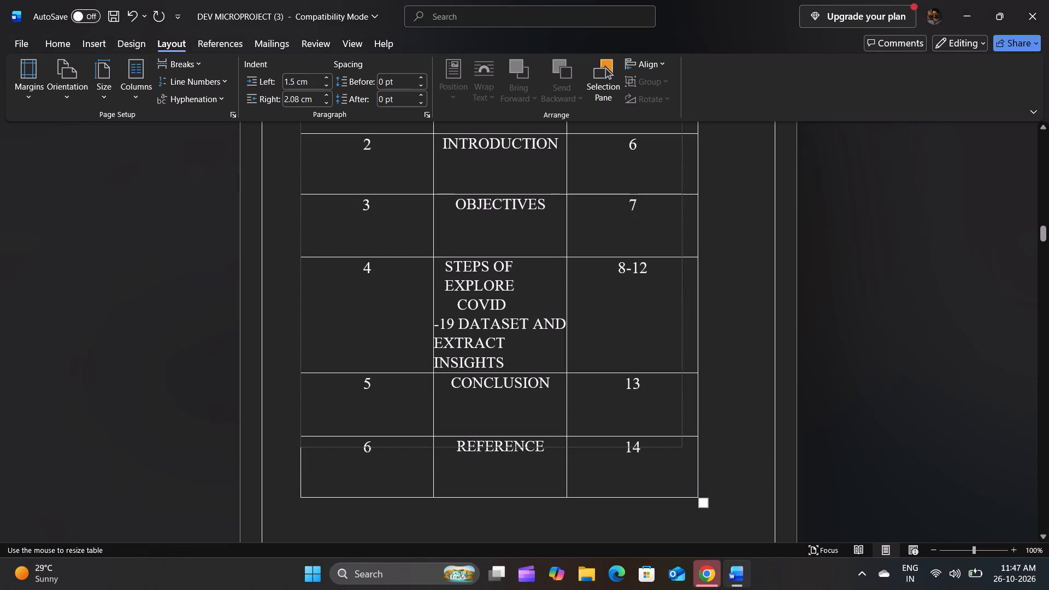
{"action": "left_click_drag", "start_coordinate": [682, 445], "coordinate": [710, 400]}
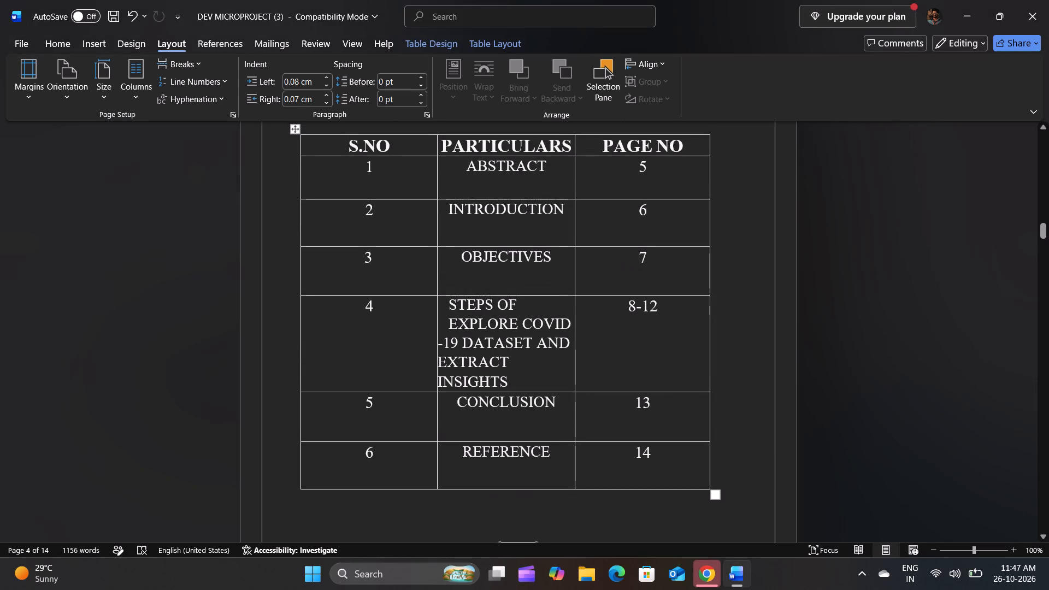
{"action": "scroll", "coordinate": [534, 310], "scroll_direction": "up", "scroll_amount": 1}
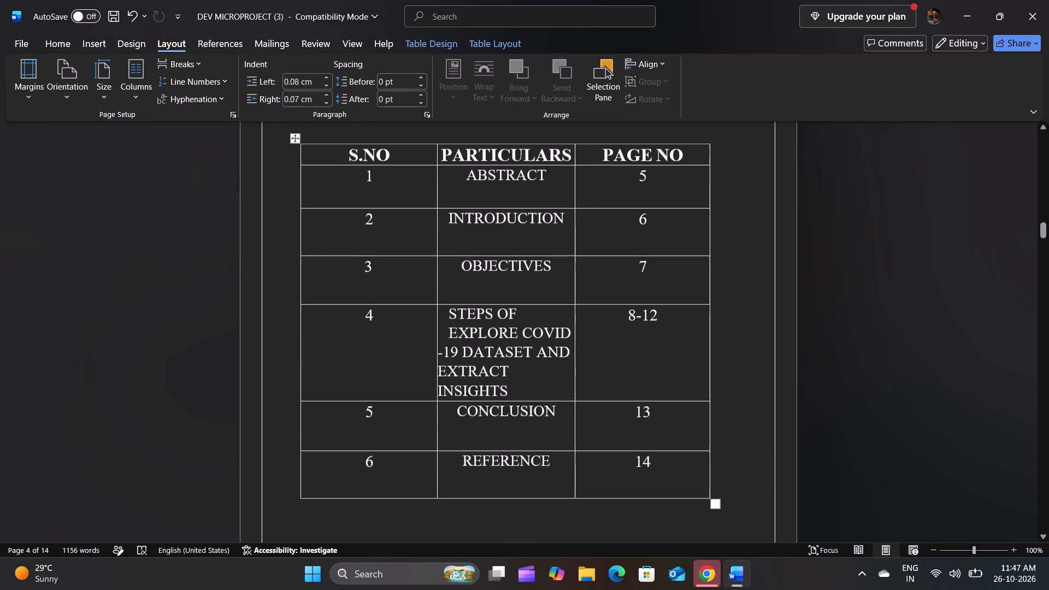
{"action": "scroll", "coordinate": [534, 310], "scroll_direction": "up", "scroll_amount": 1}
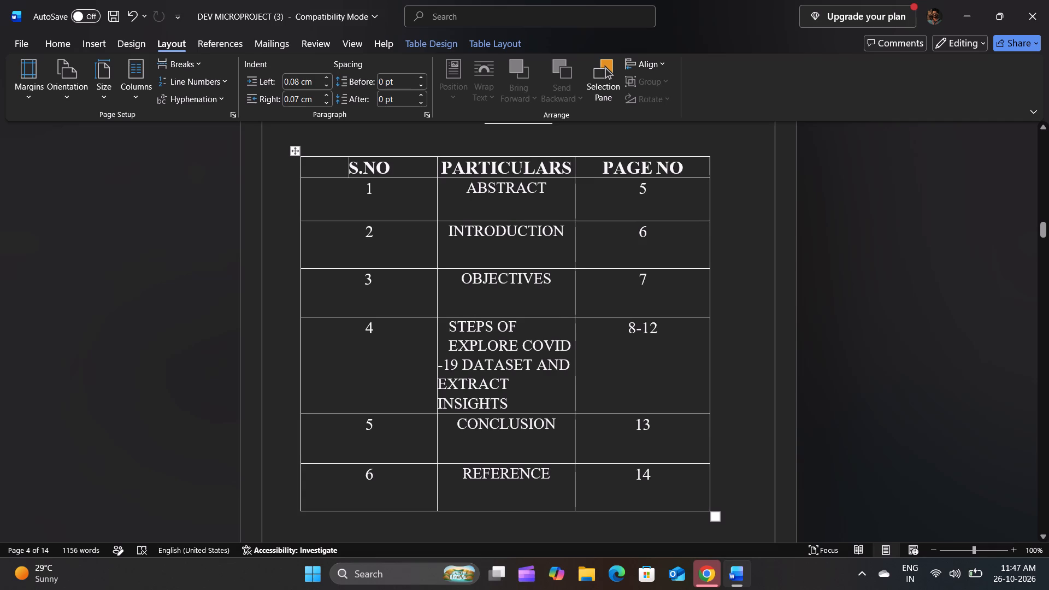
Indent the "-19 DATASET" line in index row 4 by three spaces, aligning it with the "EXPLORE COVID" line above.
{"action": "left_click", "coordinate": [439, 366]}
{"action": "key", "text": "space"}
{"action": "key", "text": "space"}
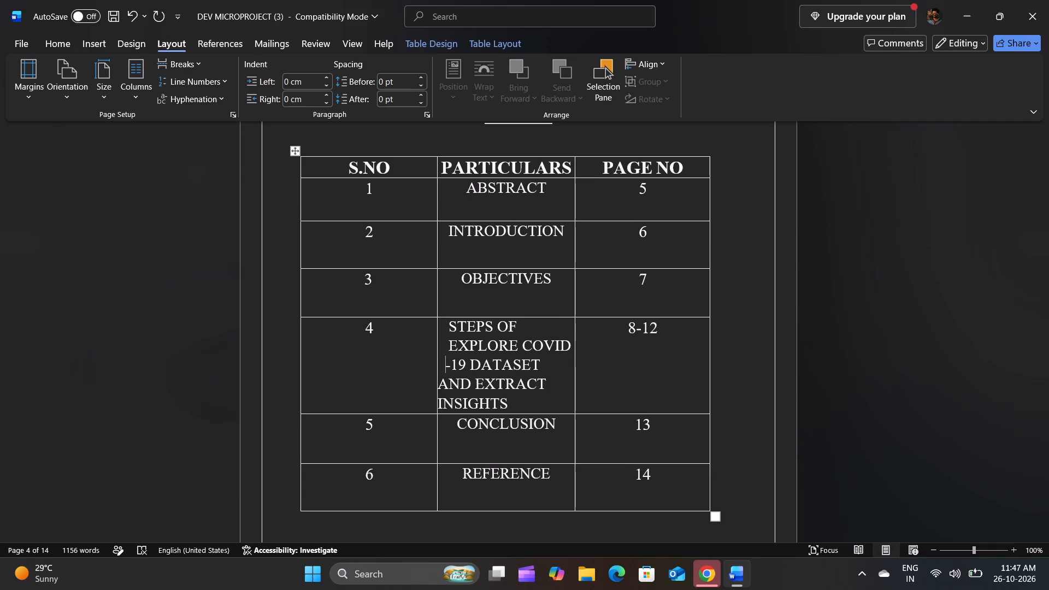
{"action": "key", "text": "space"}
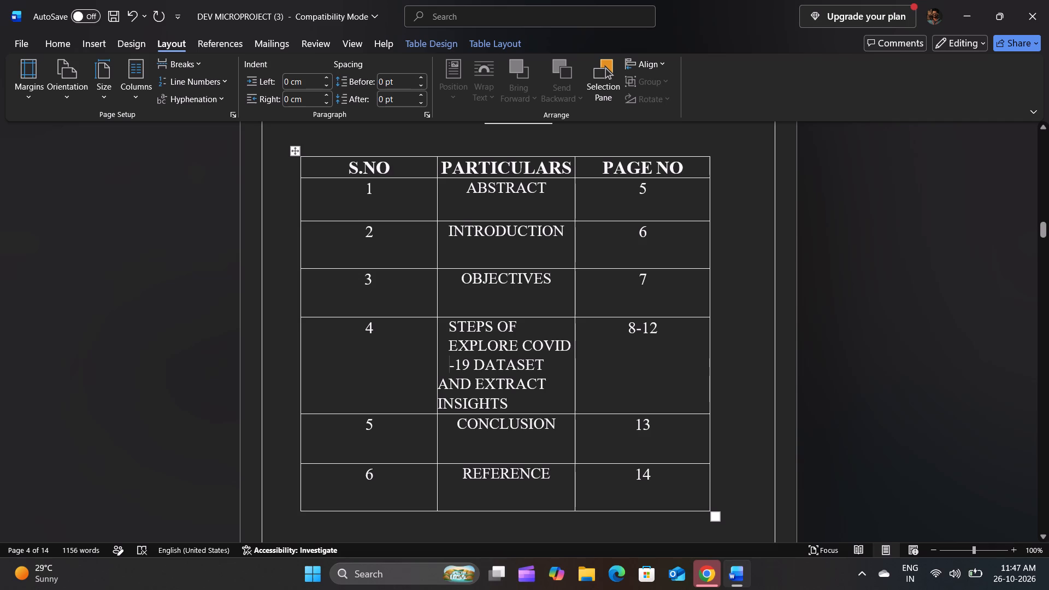
Try to indent the "AND EXTRACT" line in index row 4 by adding spaces before "AND".
{"action": "left_click", "coordinate": [441, 383]}
{"action": "key", "text": "space"}
{"action": "key", "text": "space"}
{"action": "key", "text": "space"}
{"action": "key", "text": "space"}
{"action": "key", "text": "space"}
{"action": "key", "text": "space"}
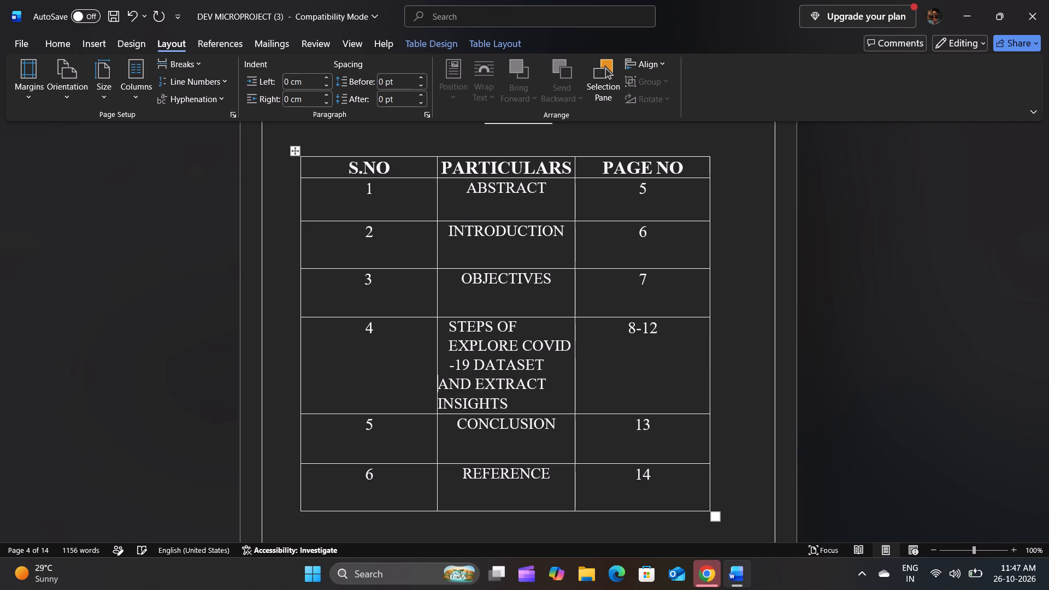
{"action": "left_click", "coordinate": [439, 382]}
{"action": "key", "text": "space"}
{"action": "key", "text": "space"}
{"action": "key", "text": "space"}
Replace "AND" with "&" after "DATASET" in index row 4, breaking the line so "EXTRACT" starts a new one.
{"action": "left_click", "coordinate": [450, 362]}
{"action": "left_click", "coordinate": [470, 387]}
{"action": "key", "text": "BackSpace"}
{"action": "key", "text": "BackSpace"}
{"action": "key", "text": "BackSpace"}
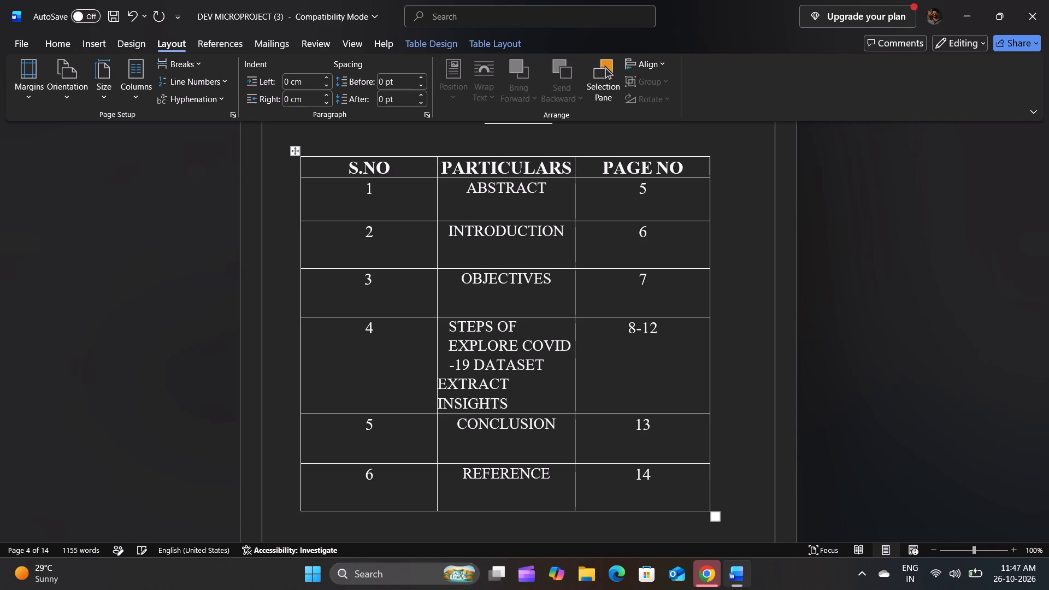
{"action": "left_click", "coordinate": [552, 363]}
{"action": "key", "text": "Return"}
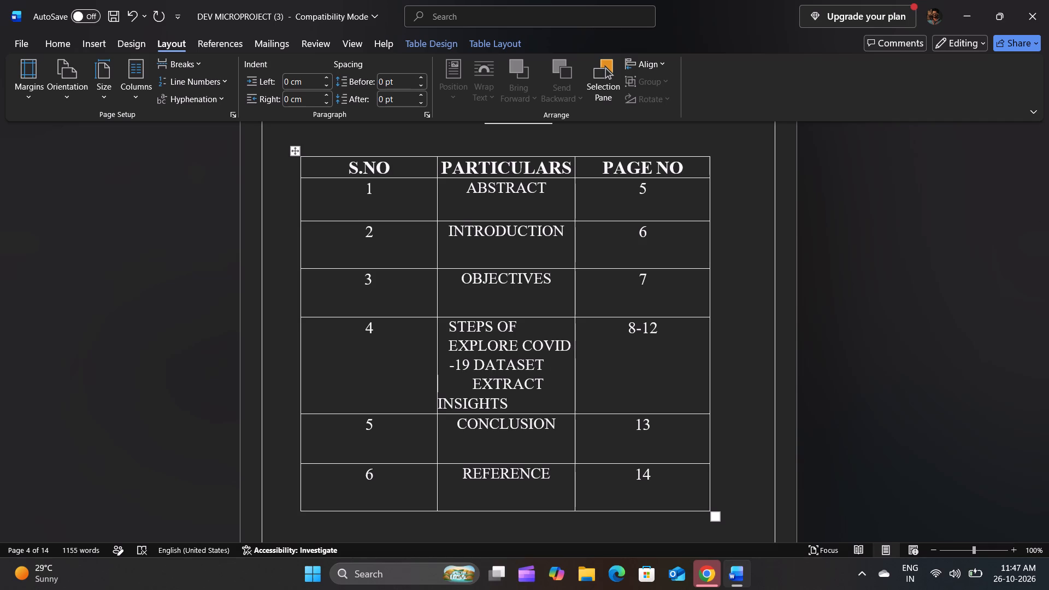
{"action": "key", "text": "shift+s"}
{"action": "key", "text": "BackSpace"}
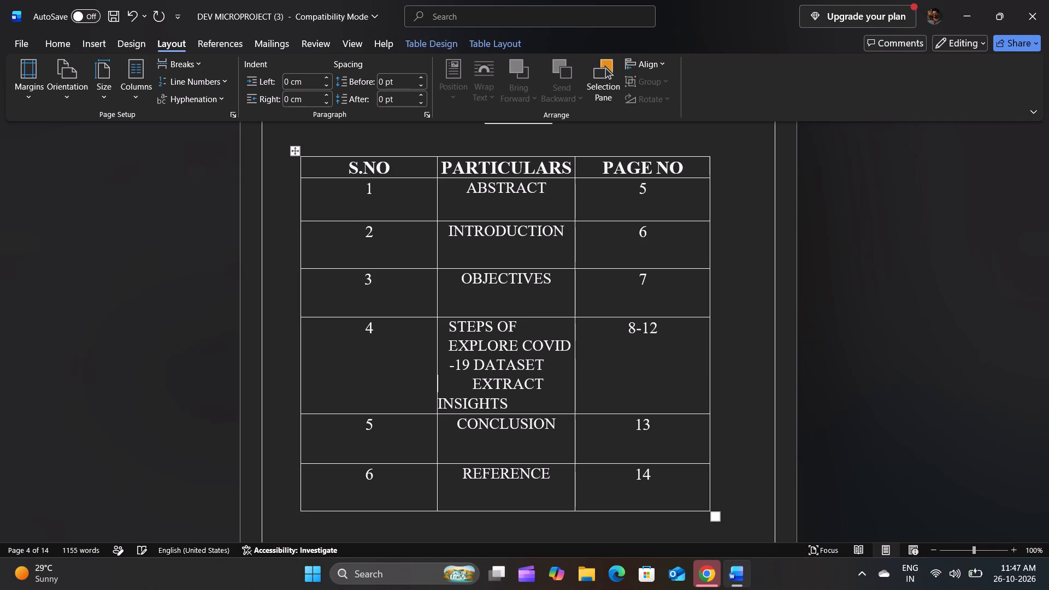
{"action": "left_click", "coordinate": [547, 363]}
{"action": "key", "text": "shift+ampersand"}
Try to indent "INSIGHTS" in index row 4 by adding spaces in front of it.
{"action": "left_click", "coordinate": [439, 400]}
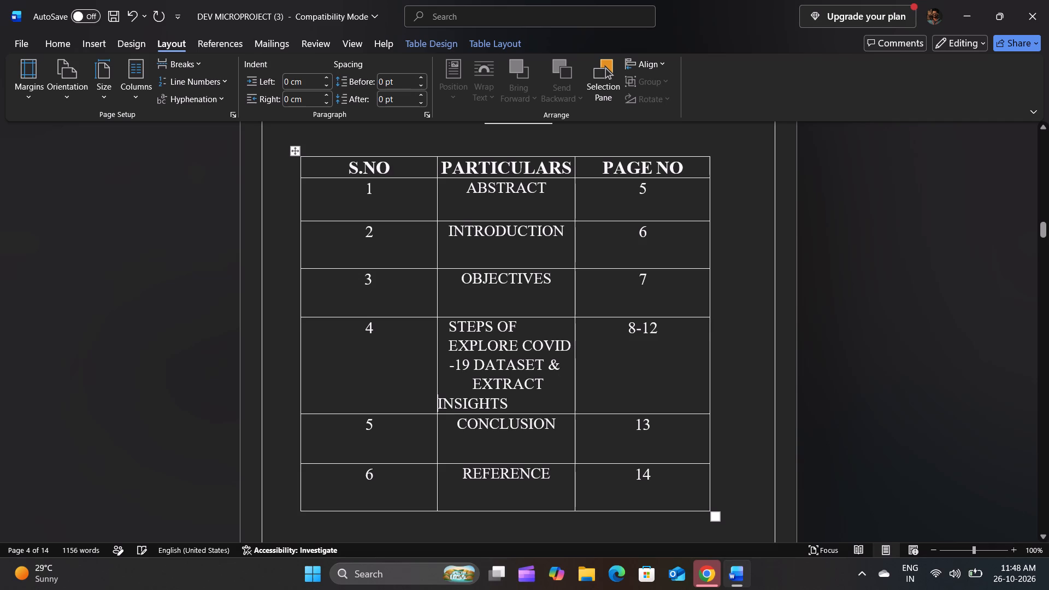
{"action": "key", "text": "space"}
{"action": "key", "text": "space"}
{"action": "key", "text": "space"}
{"action": "key", "text": "space"}
{"action": "key", "text": "BackSpace"}
{"action": "key", "text": "BackSpace"}
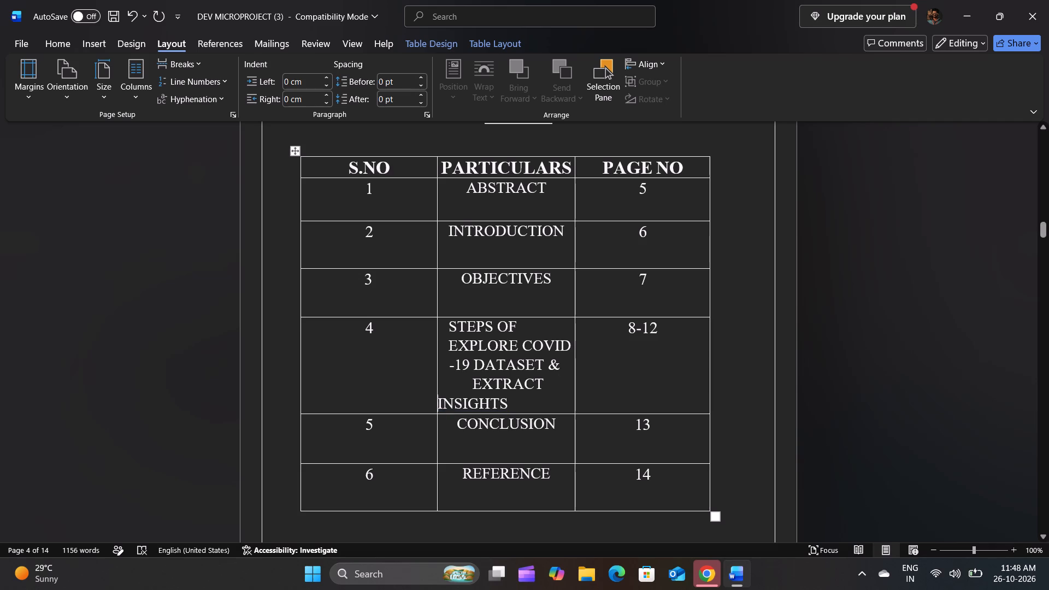
Remove five extra spaces before "EXTRACT" in index row 4 to bring it closer to the lines above.
{"action": "left_click", "coordinate": [472, 383]}
{"action": "key", "text": "BackSpace"}
{"action": "key", "text": "BackSpace"}
{"action": "key", "text": "BackSpace"}
{"action": "key", "text": "BackSpace"}
{"action": "key", "text": "BackSpace"}
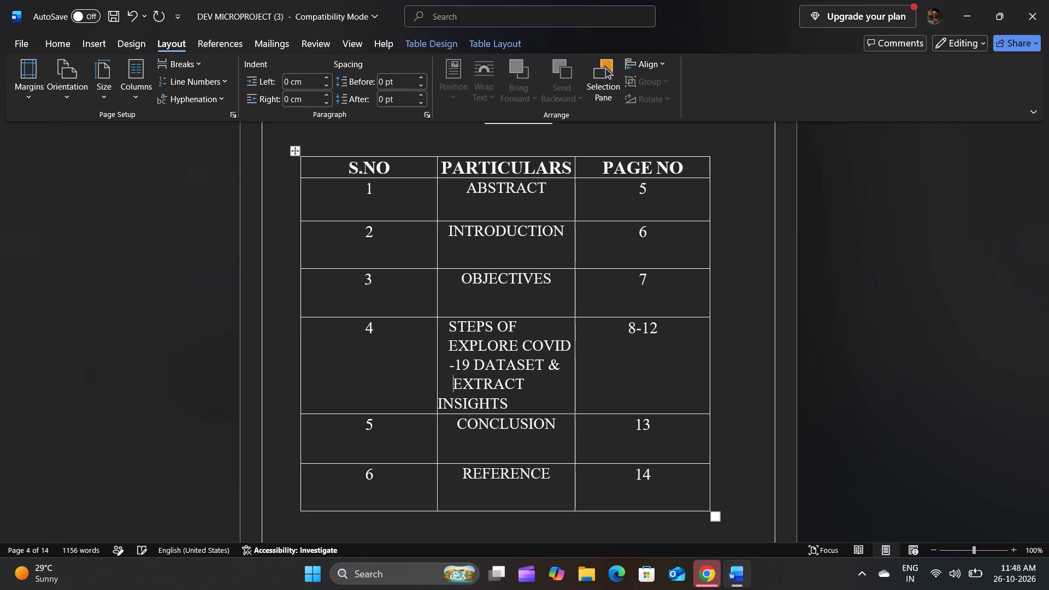
Break the line after "EXTRACT" in index row 4 and add two spaces so "INSIGHTS" aligns beneath it.
{"action": "left_click", "coordinate": [527, 381]}
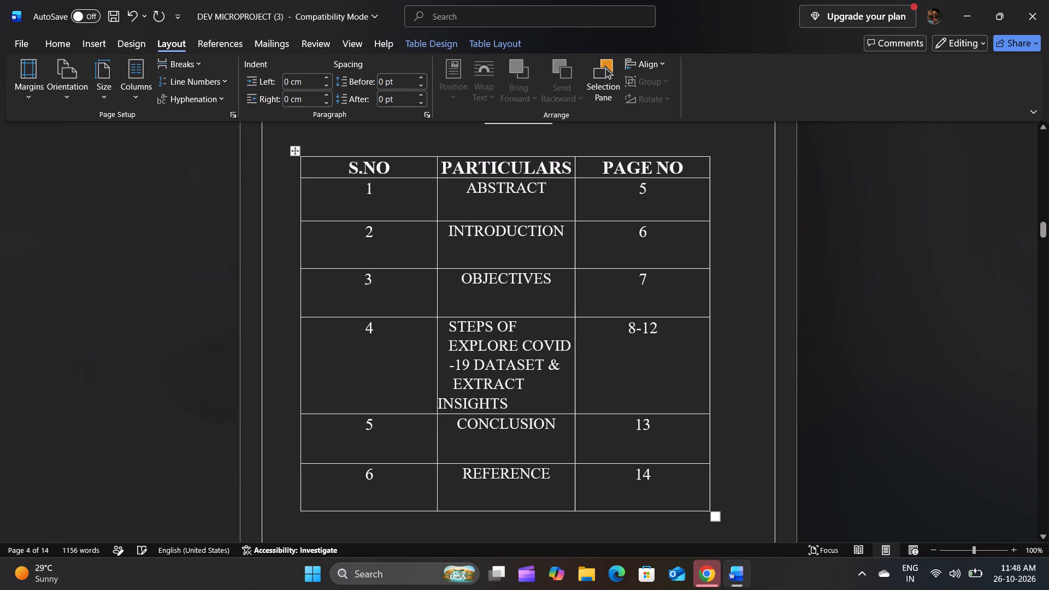
{"action": "key", "text": "Return"}
{"action": "key", "text": "space"}
{"action": "key", "text": "space"}
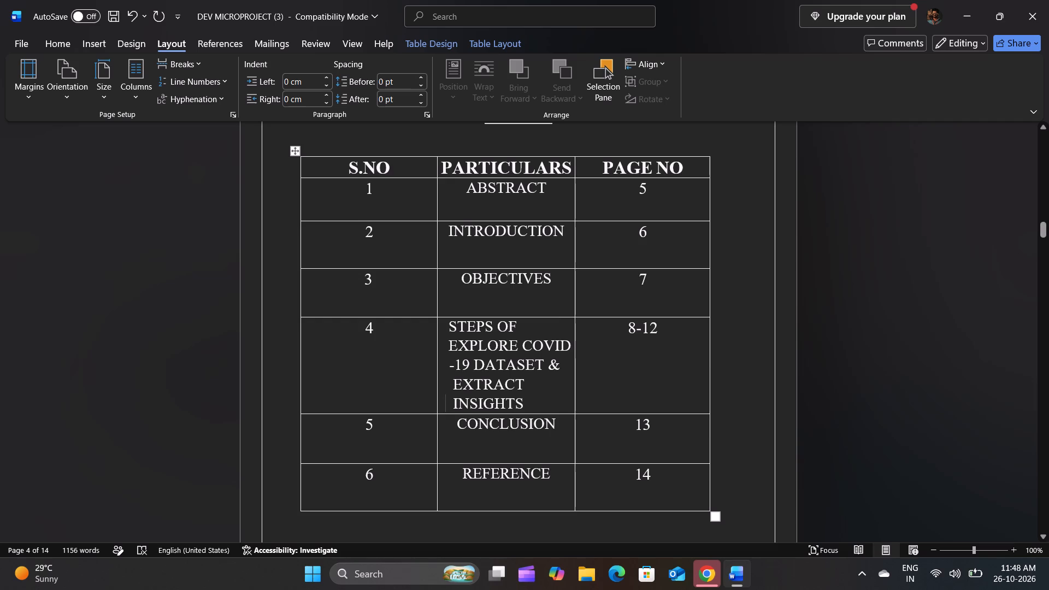
Read through the abstract page, from its heading and paragraphs to the keywords.
{"action": "scroll", "coordinate": [450, 364], "scroll_direction": "down", "scroll_amount": 1}
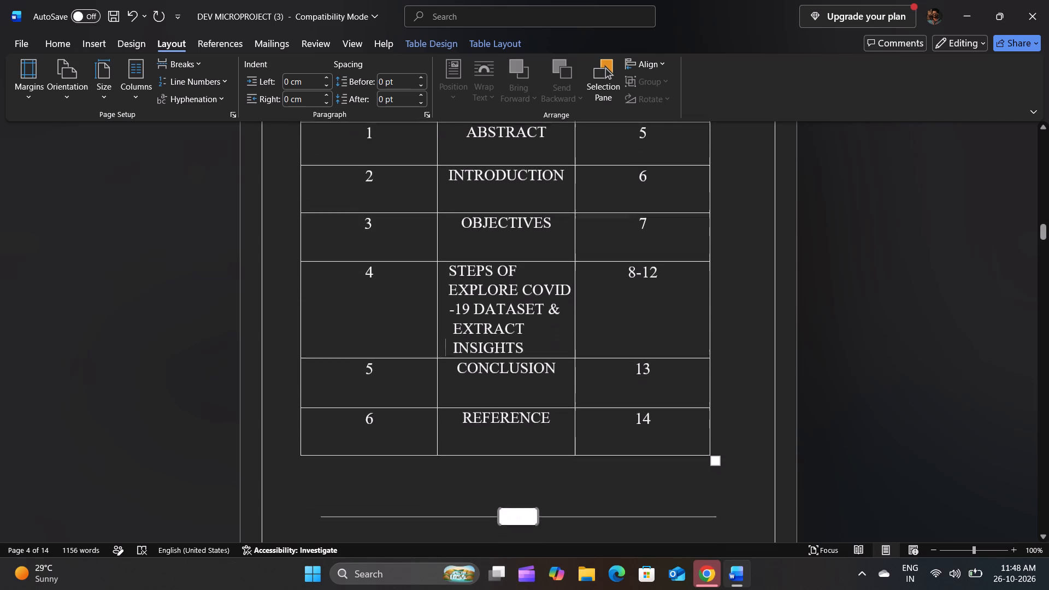
{"action": "scroll", "coordinate": [450, 364], "scroll_direction": "down", "scroll_amount": 2}
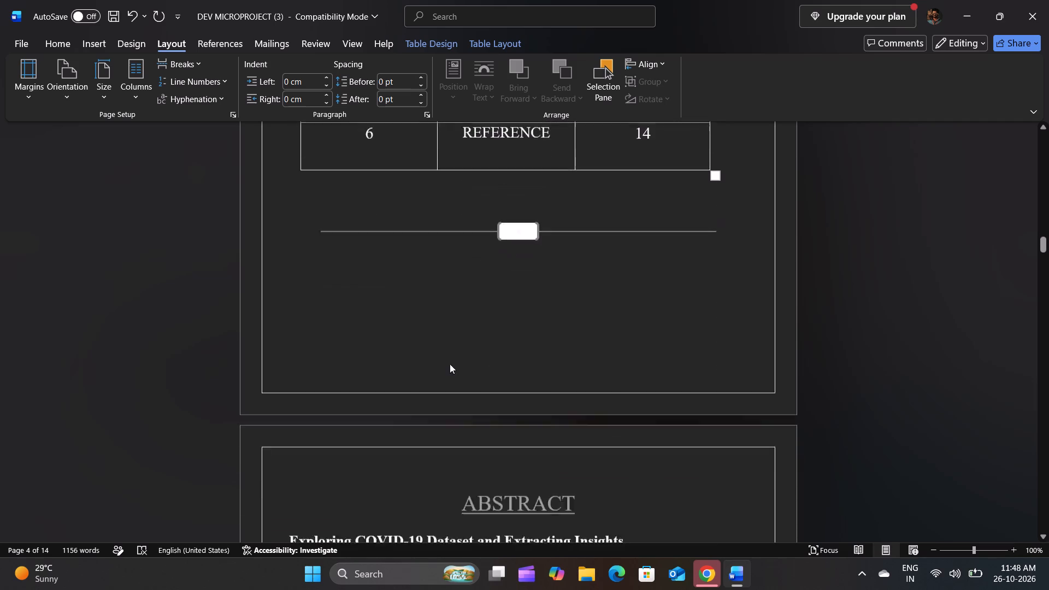
{"action": "scroll", "coordinate": [450, 364], "scroll_direction": "down", "scroll_amount": 2}
{"action": "scroll", "coordinate": [450, 364], "scroll_direction": "up", "scroll_amount": 1}
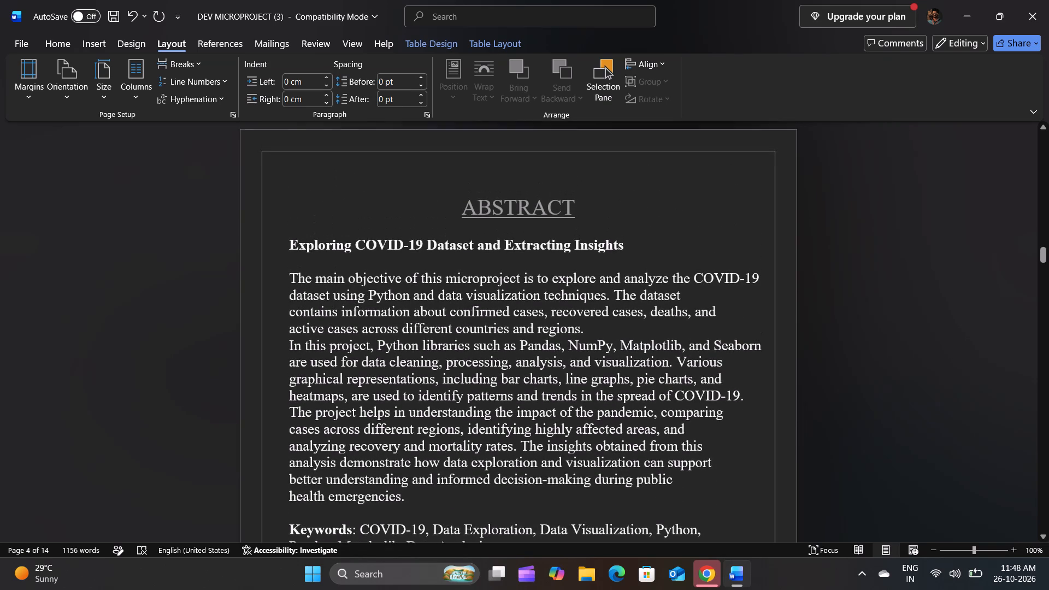
{"action": "scroll", "coordinate": [450, 364], "scroll_direction": "down", "scroll_amount": 1}
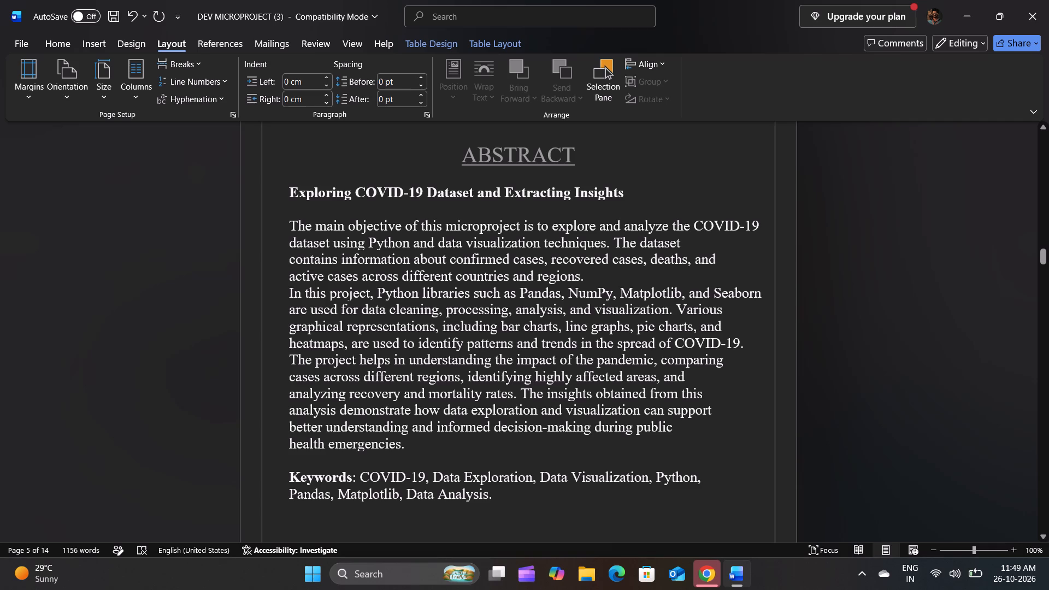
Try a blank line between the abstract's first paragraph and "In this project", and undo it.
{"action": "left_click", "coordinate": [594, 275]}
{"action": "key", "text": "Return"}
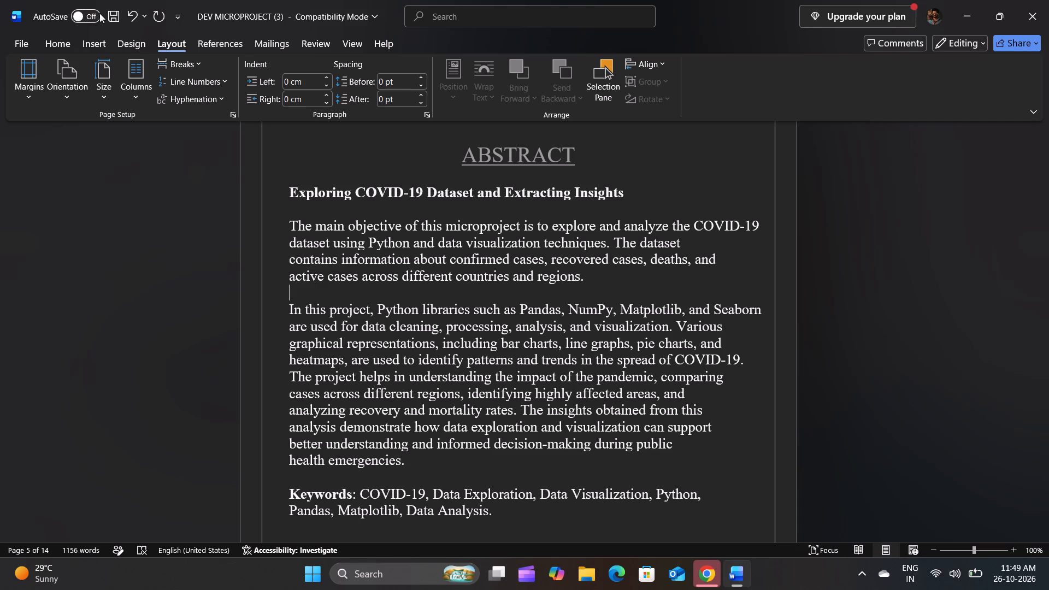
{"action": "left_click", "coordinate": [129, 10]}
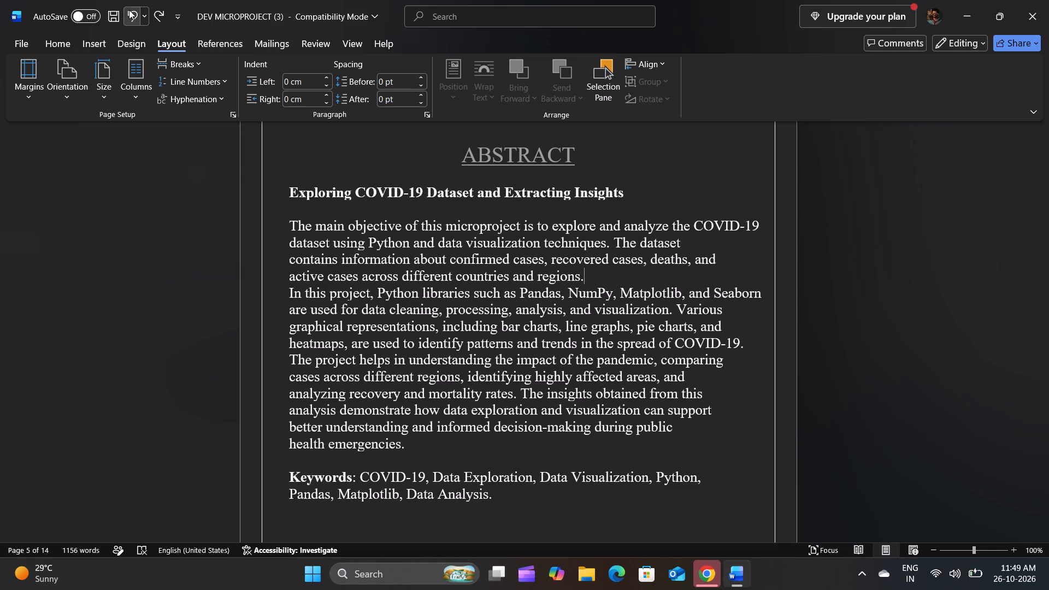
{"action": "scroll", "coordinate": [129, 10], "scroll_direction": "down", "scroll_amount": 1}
Look through the report pages from the end of the abstract to the Step 4 correlation heatmap.
{"action": "scroll", "coordinate": [129, 10], "scroll_direction": "down", "scroll_amount": 1}
{"action": "scroll", "coordinate": [300, 205], "scroll_direction": "down", "scroll_amount": 3}
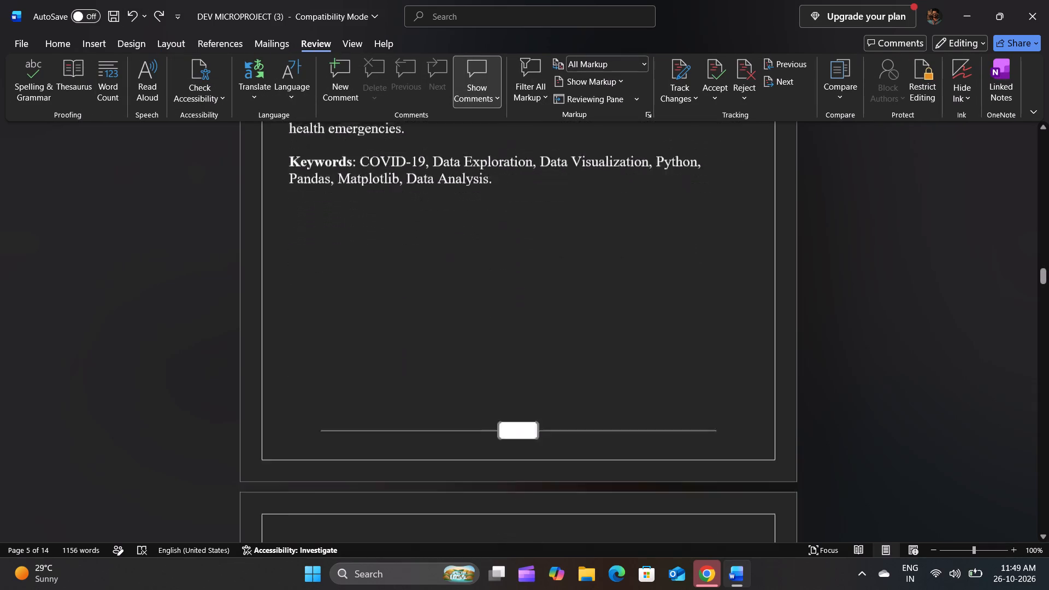
{"action": "scroll", "coordinate": [300, 205], "scroll_direction": "down", "scroll_amount": 4}
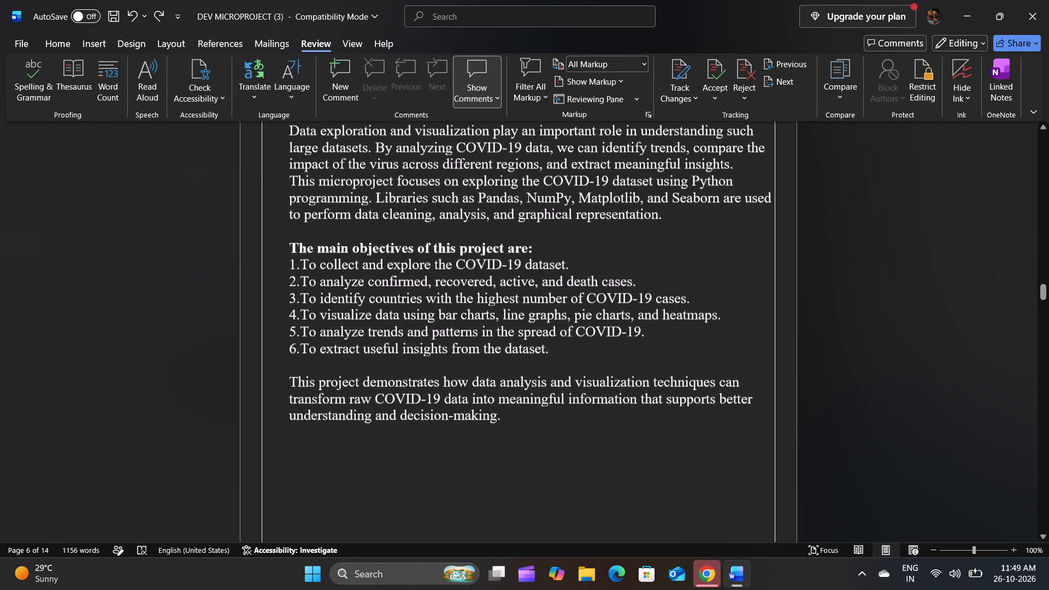
{"action": "scroll", "coordinate": [300, 205], "scroll_direction": "down", "scroll_amount": 4}
{"action": "scroll", "coordinate": [300, 205], "scroll_direction": "up", "scroll_amount": 2}
{"action": "scroll", "coordinate": [300, 205], "scroll_direction": "down", "scroll_amount": 1}
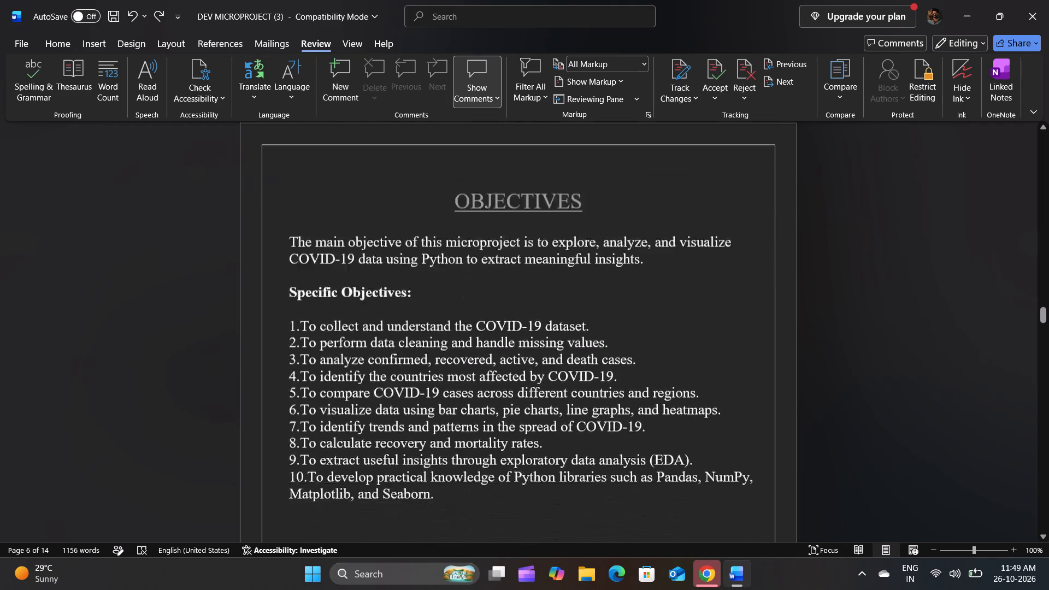
{"action": "scroll", "coordinate": [300, 205], "scroll_direction": "down", "scroll_amount": 3}
{"action": "scroll", "coordinate": [300, 205], "scroll_direction": "up", "scroll_amount": 1}
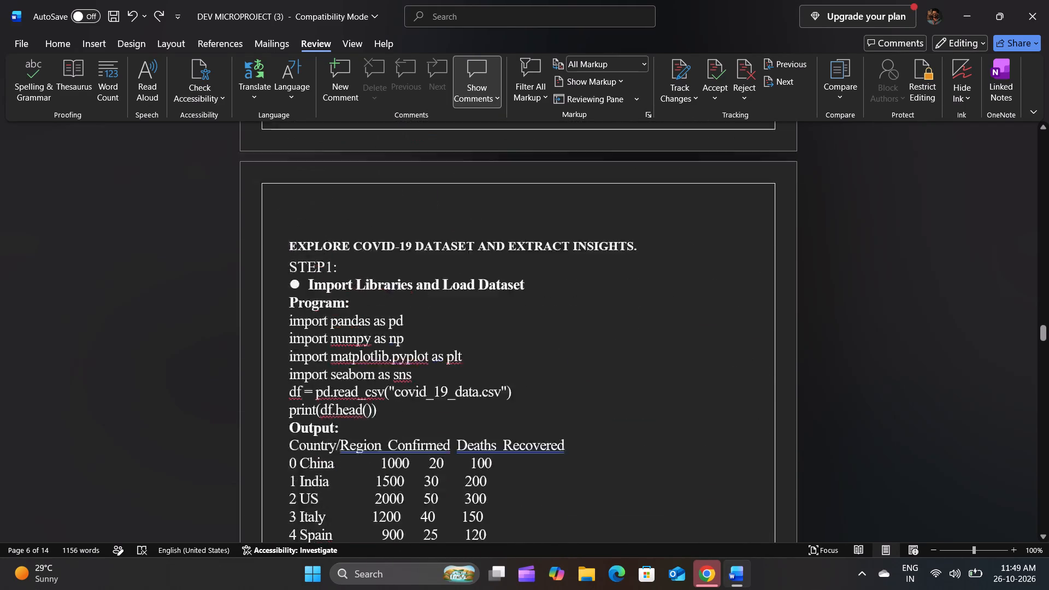
{"action": "scroll", "coordinate": [300, 205], "scroll_direction": "up", "scroll_amount": 2}
{"action": "scroll", "coordinate": [300, 205], "scroll_direction": "down", "scroll_amount": 5}
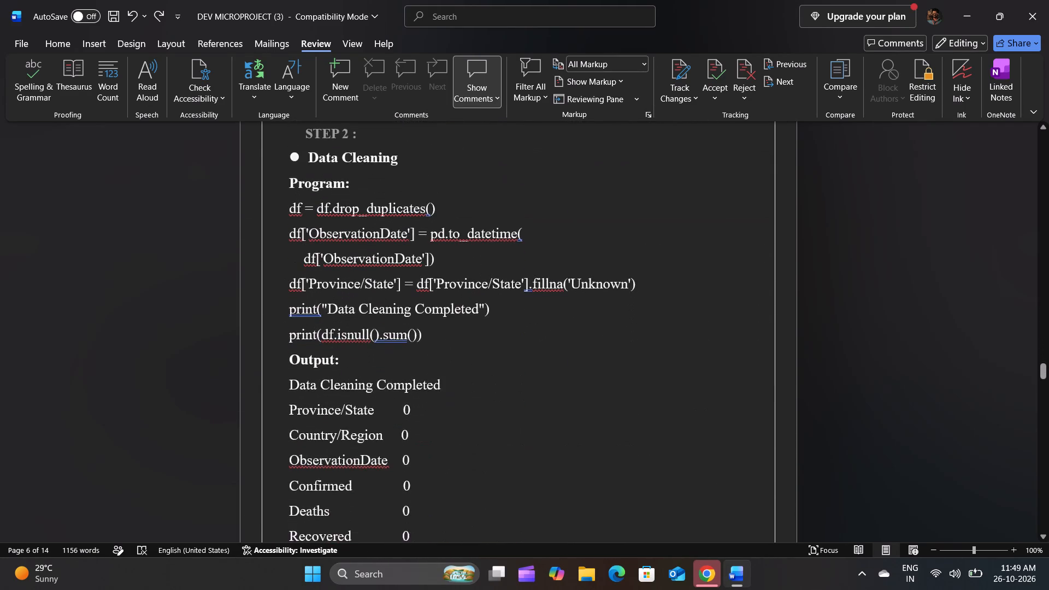
{"action": "scroll", "coordinate": [300, 205], "scroll_direction": "down", "scroll_amount": 5}
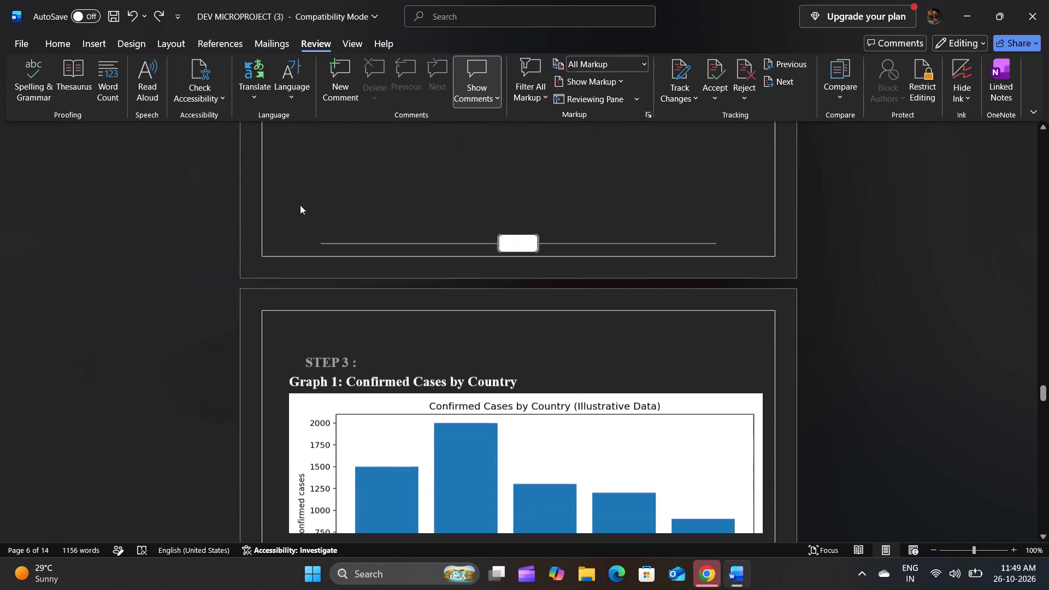
{"action": "scroll", "coordinate": [300, 205], "scroll_direction": "down", "scroll_amount": 1}
{"action": "scroll", "coordinate": [300, 205], "scroll_direction": "up", "scroll_amount": 3}
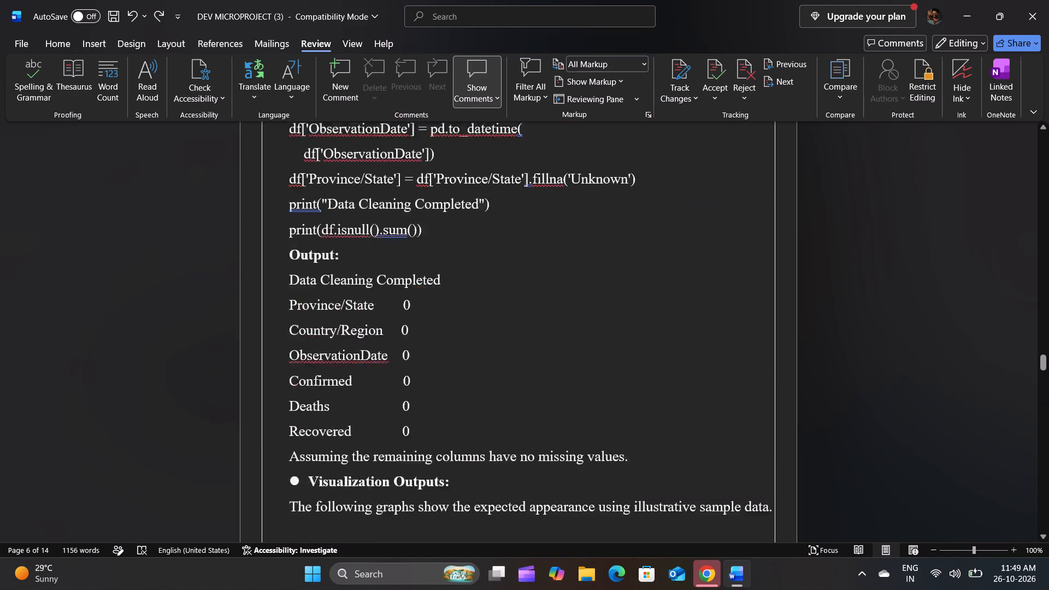
{"action": "scroll", "coordinate": [300, 205], "scroll_direction": "up", "scroll_amount": 1}
{"action": "scroll", "coordinate": [300, 205], "scroll_direction": "down", "scroll_amount": 4}
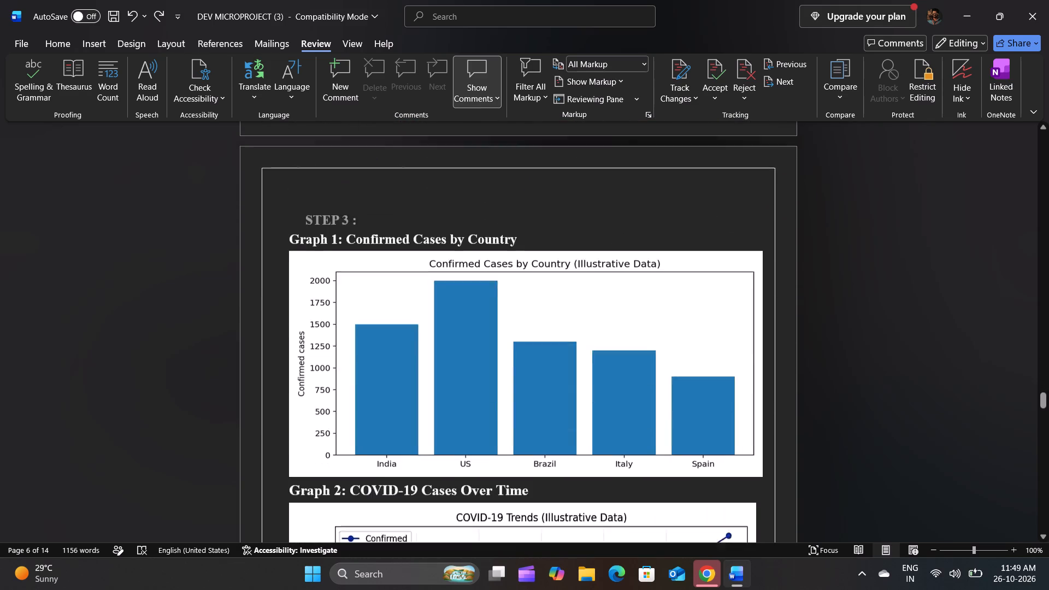
{"action": "scroll", "coordinate": [300, 205], "scroll_direction": "down", "scroll_amount": 1}
{"action": "scroll", "coordinate": [300, 205], "scroll_direction": "up", "scroll_amount": 2}
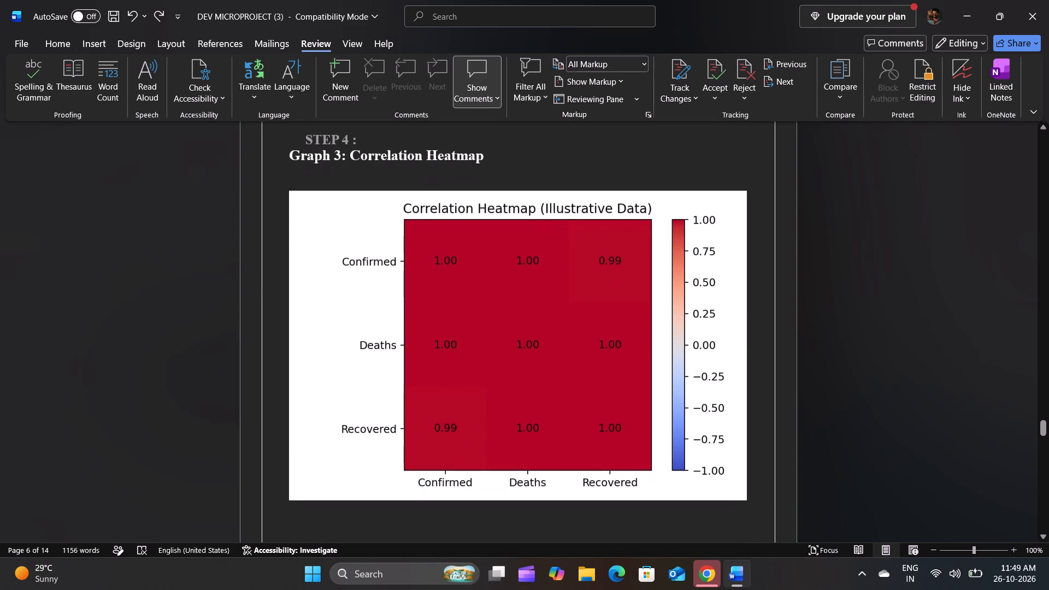
Shrink the Step 4 correlation heatmap proportionally to about nine tenths of its current width.
{"action": "left_click", "coordinate": [394, 308]}
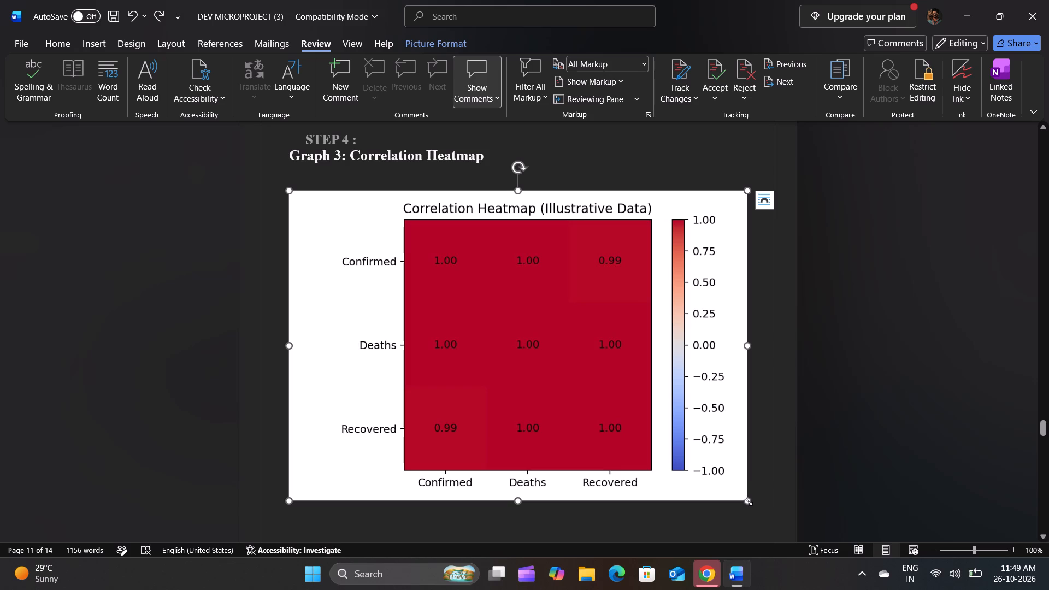
{"action": "left_click_drag", "start_coordinate": [748, 501], "coordinate": [705, 380]}
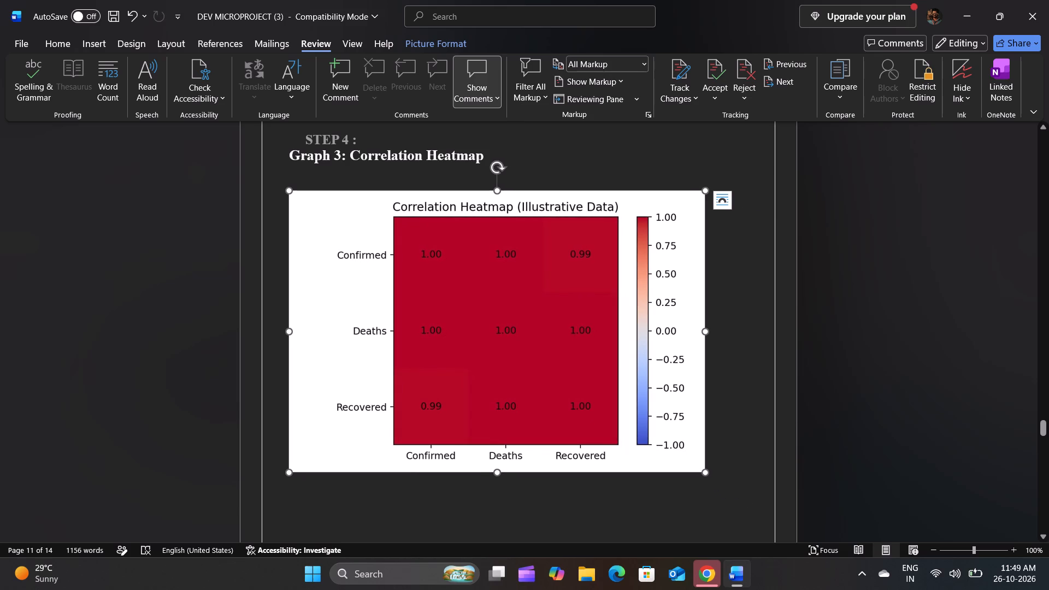
Check the layout of the pages after the heatmap, from Step 5 to the conclusion heading.
{"action": "scroll", "coordinate": [567, 333], "scroll_direction": "down", "scroll_amount": 4}
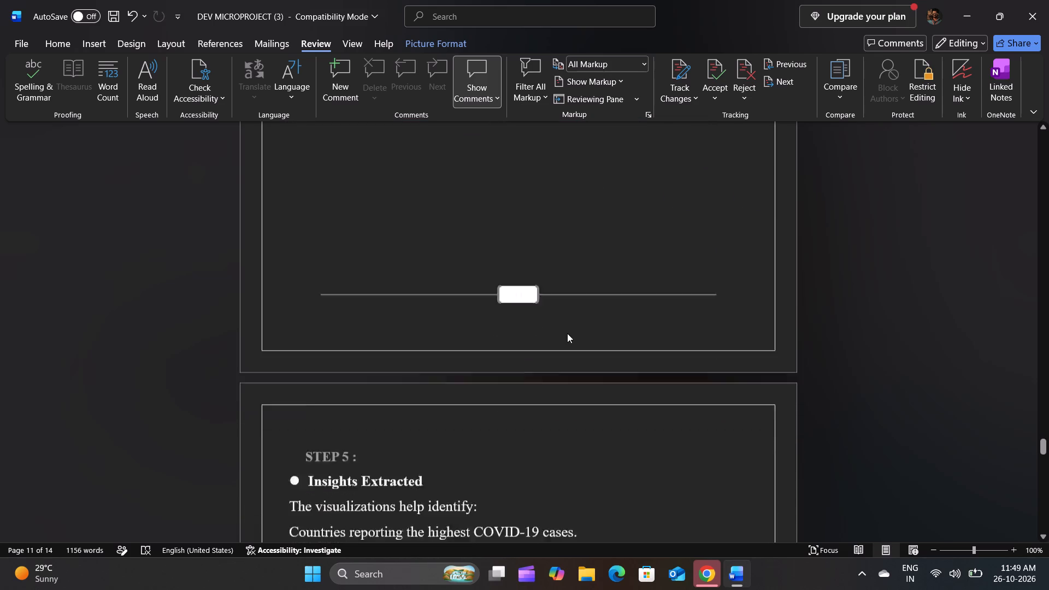
{"action": "scroll", "coordinate": [567, 333], "scroll_direction": "down", "scroll_amount": 5}
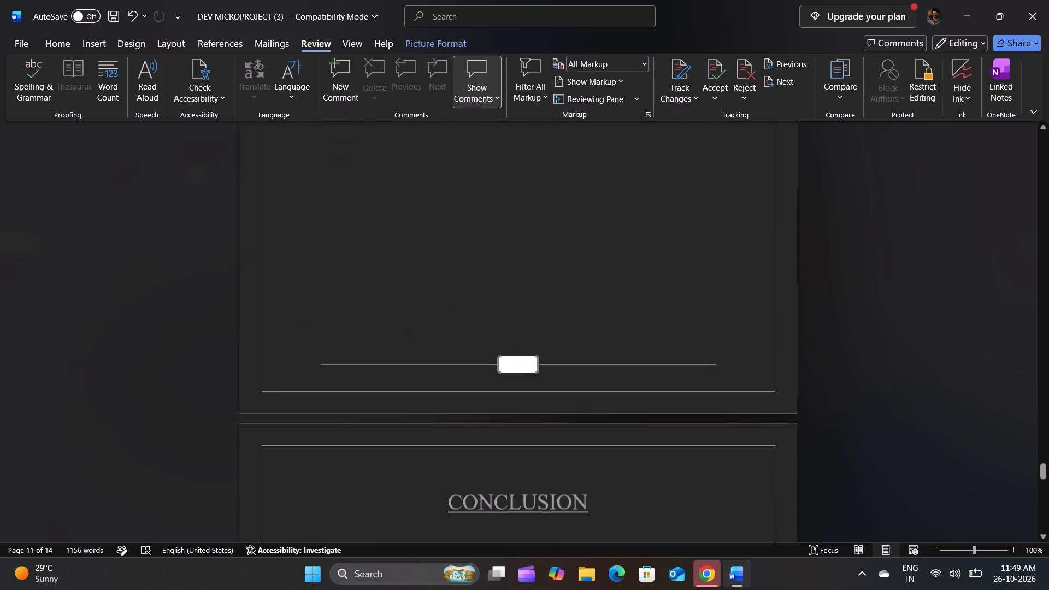
{"action": "scroll", "coordinate": [567, 333], "scroll_direction": "down", "scroll_amount": 1}
{"action": "scroll", "coordinate": [567, 333], "scroll_direction": "up", "scroll_amount": 2}
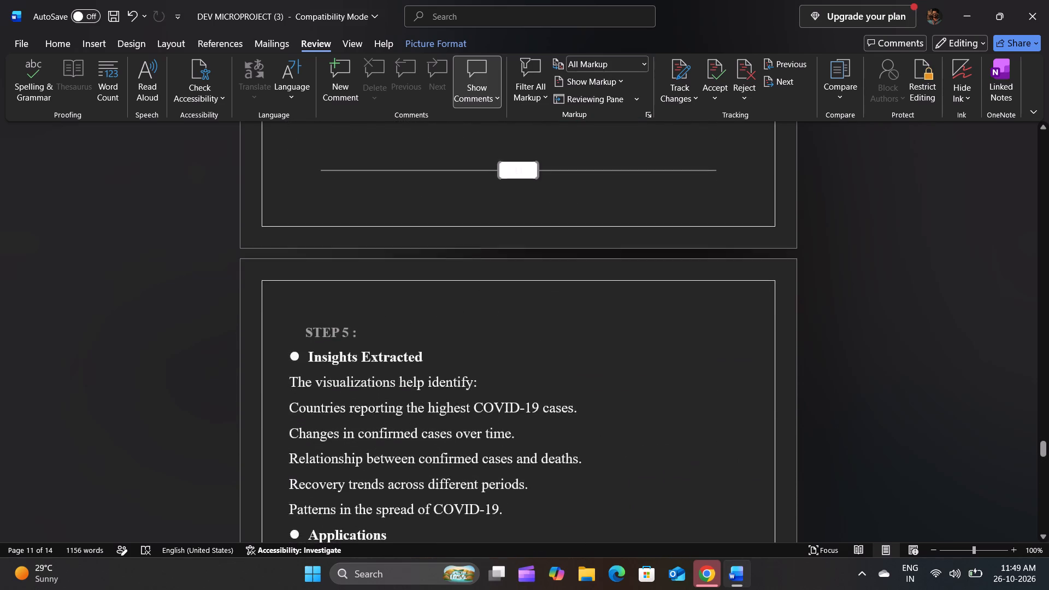
{"action": "scroll", "coordinate": [567, 333], "scroll_direction": "up", "scroll_amount": 1}
{"action": "scroll", "coordinate": [567, 333], "scroll_direction": "down", "scroll_amount": 2}
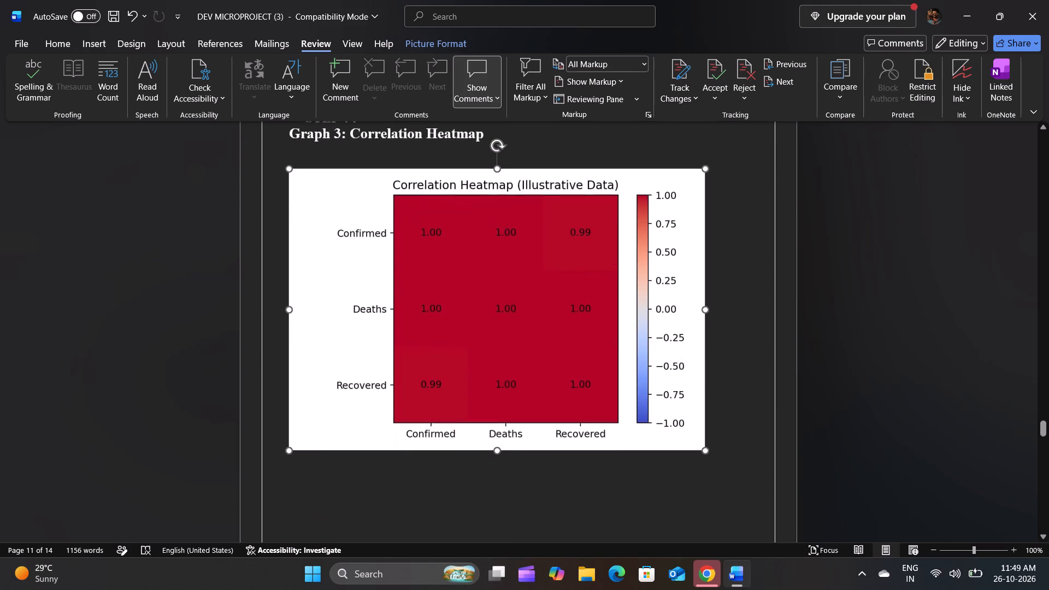
{"action": "scroll", "coordinate": [567, 333], "scroll_direction": "down", "scroll_amount": 1}
{"action": "scroll", "coordinate": [567, 333], "scroll_direction": "up", "scroll_amount": 1}
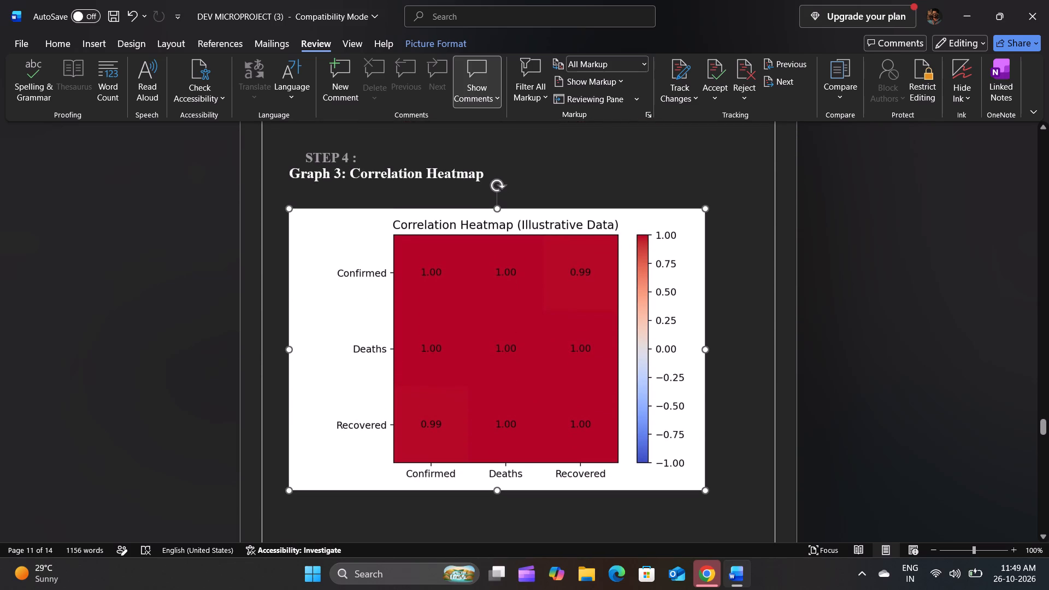
Shrink the Step 4 correlation heatmap further, proportionally, to about four fifths of its current width.
{"action": "left_click_drag", "start_coordinate": [706, 489], "coordinate": [694, 425]}
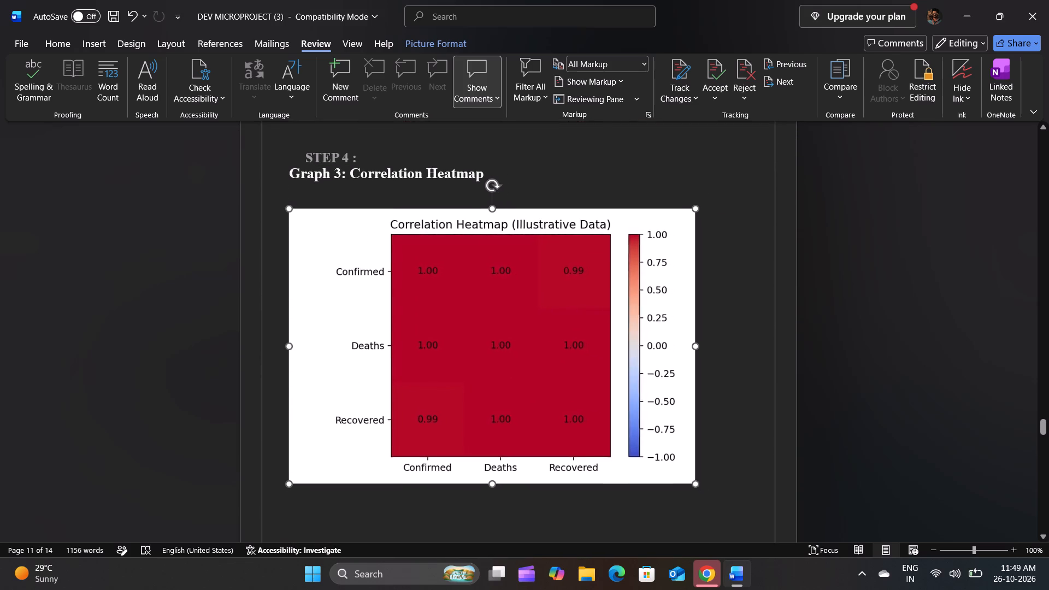
{"action": "left_click_drag", "start_coordinate": [694, 425], "coordinate": [640, 309]}
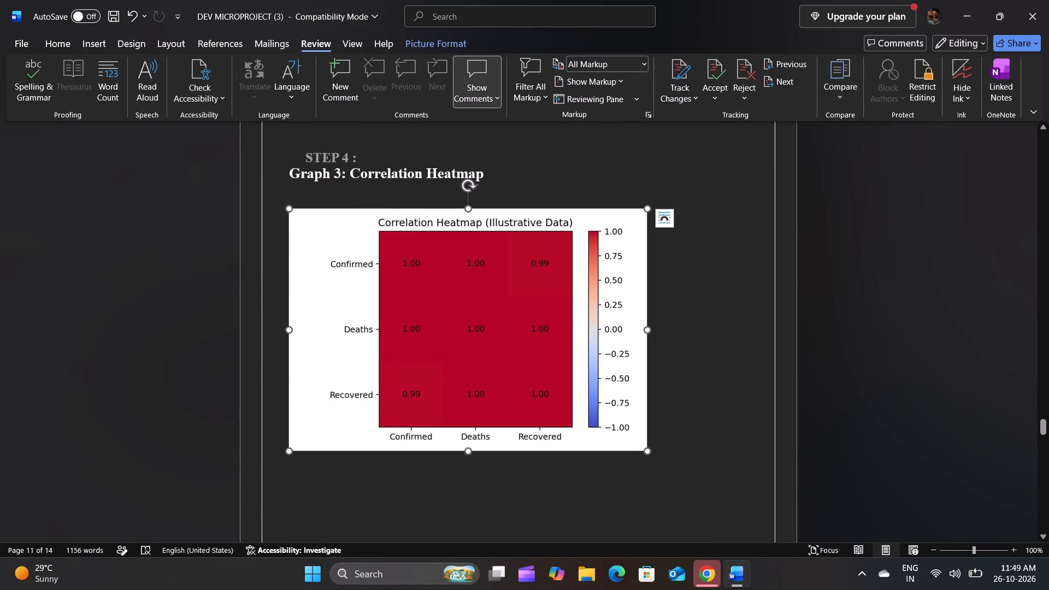
{"action": "left_click_drag", "start_coordinate": [649, 451], "coordinate": [630, 346]}
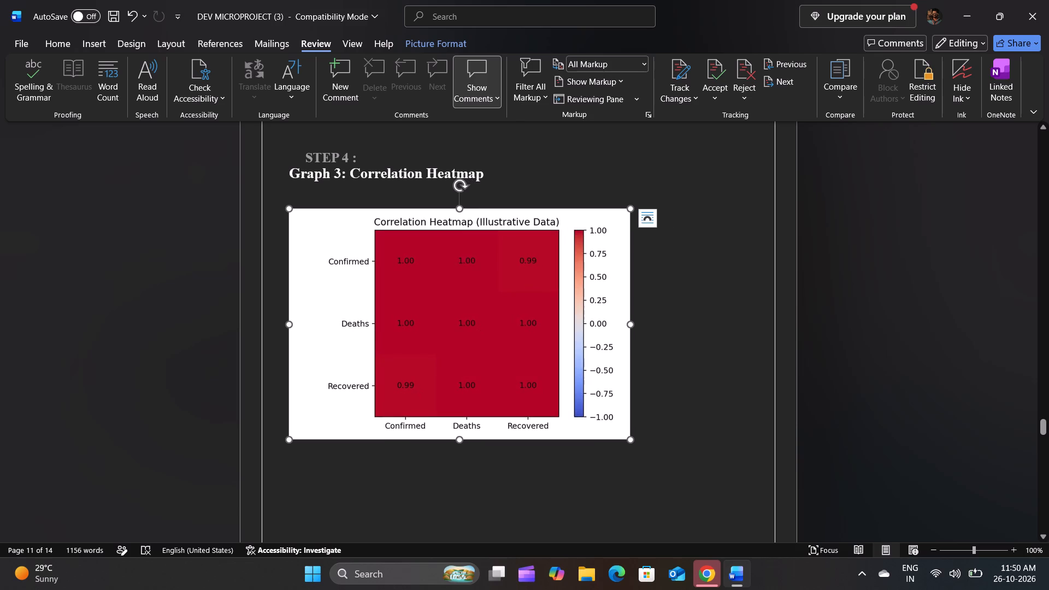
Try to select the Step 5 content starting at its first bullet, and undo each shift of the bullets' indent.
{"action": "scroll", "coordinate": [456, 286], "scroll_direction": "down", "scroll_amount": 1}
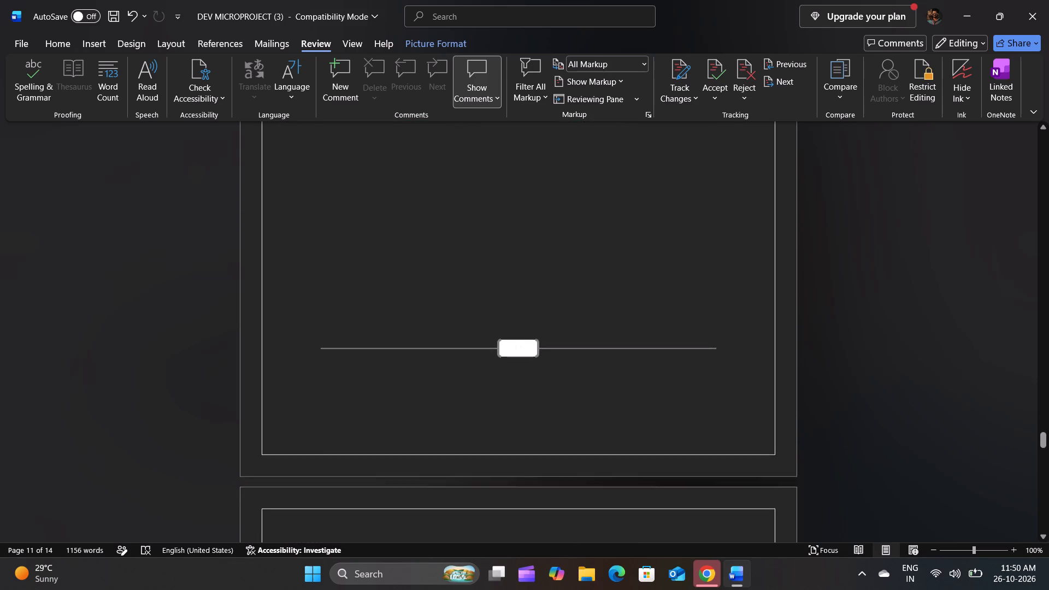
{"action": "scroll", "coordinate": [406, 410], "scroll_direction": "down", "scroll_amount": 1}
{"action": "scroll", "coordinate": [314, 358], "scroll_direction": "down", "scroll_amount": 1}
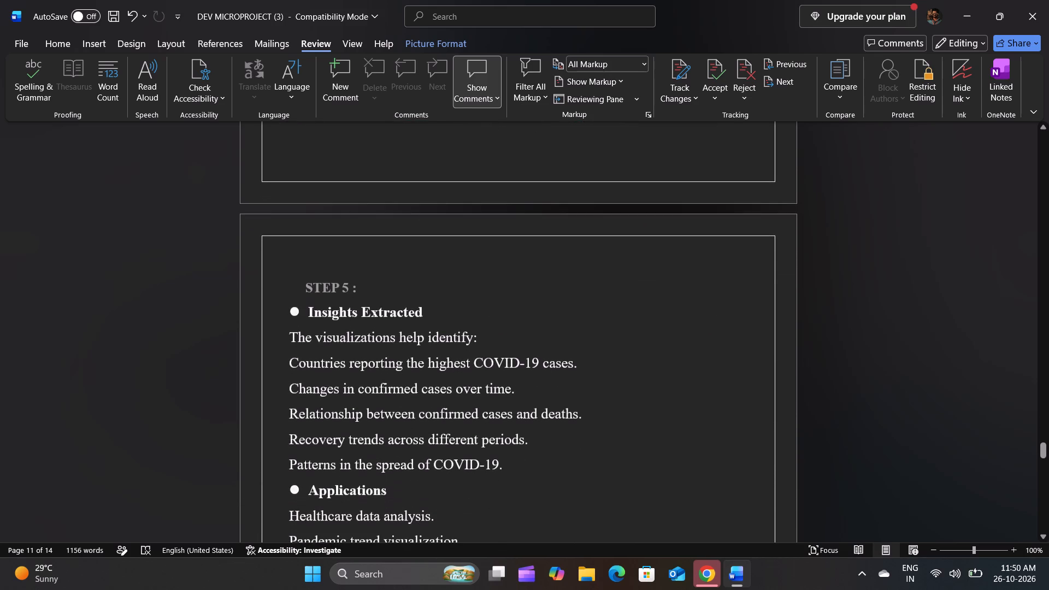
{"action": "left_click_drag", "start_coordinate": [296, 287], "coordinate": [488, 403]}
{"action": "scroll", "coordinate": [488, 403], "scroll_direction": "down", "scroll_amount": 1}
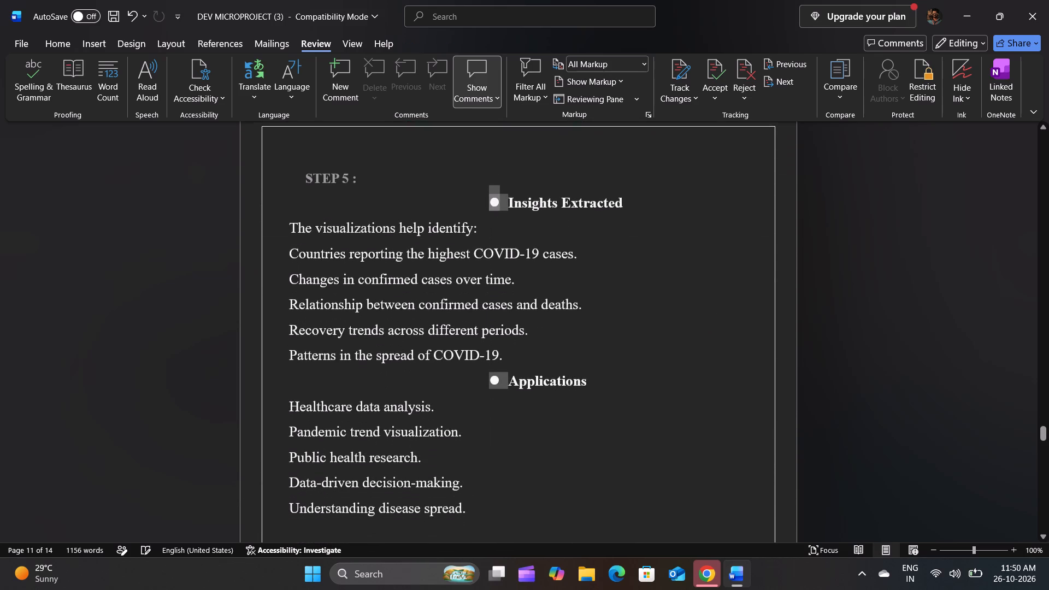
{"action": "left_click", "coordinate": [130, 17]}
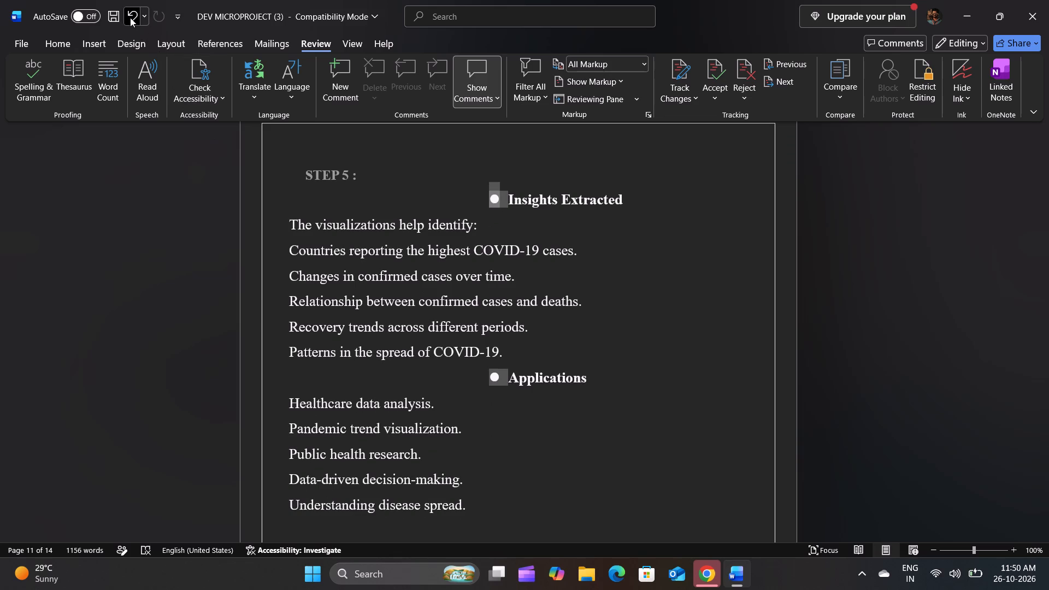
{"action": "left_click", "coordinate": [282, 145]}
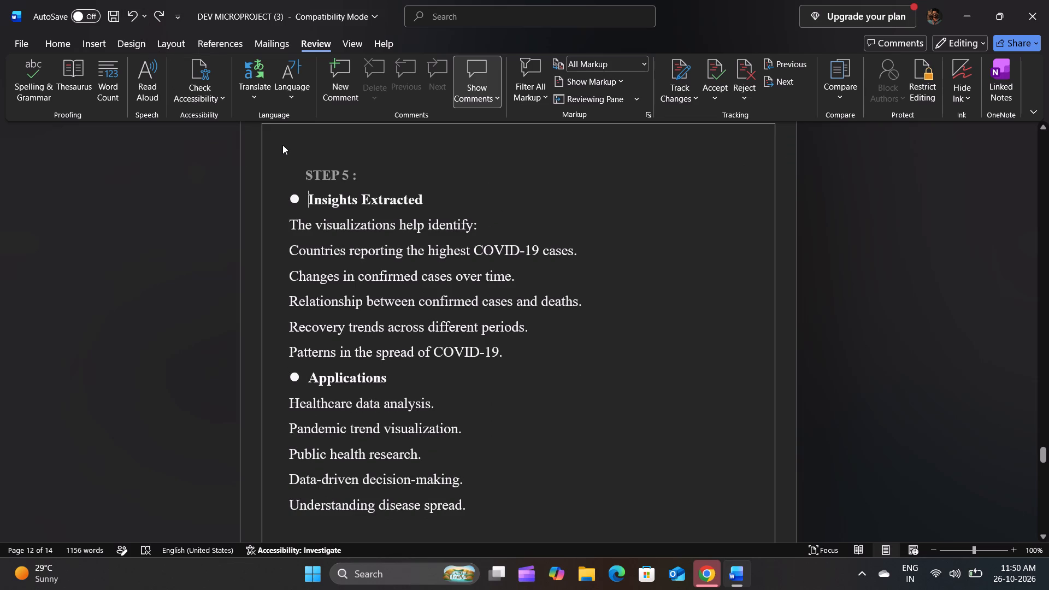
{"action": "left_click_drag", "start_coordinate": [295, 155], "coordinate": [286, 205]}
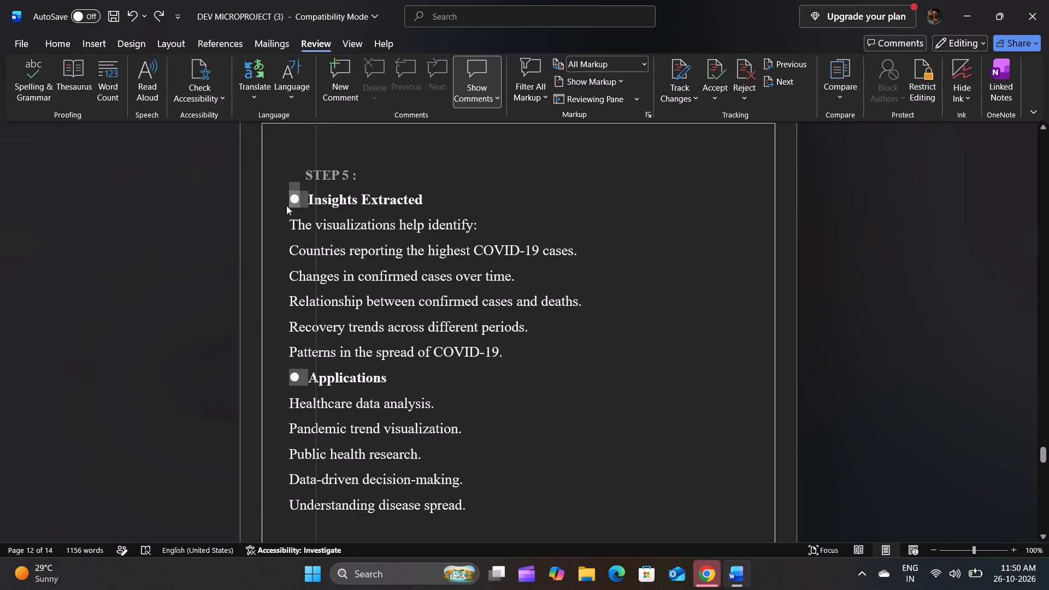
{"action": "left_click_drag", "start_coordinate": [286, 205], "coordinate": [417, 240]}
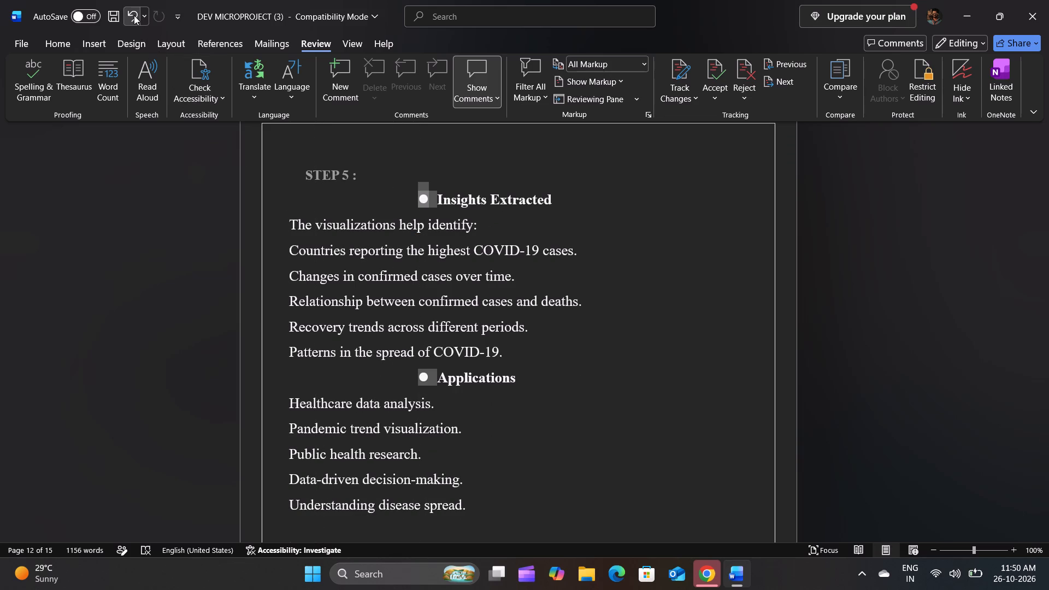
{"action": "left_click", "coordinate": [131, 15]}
Copy the Step 5 text from after the "Insights Extracted" heading through "Understanding disease spread.", including the Applications list.
{"action": "scroll", "coordinate": [325, 182], "scroll_direction": "down", "scroll_amount": 1}
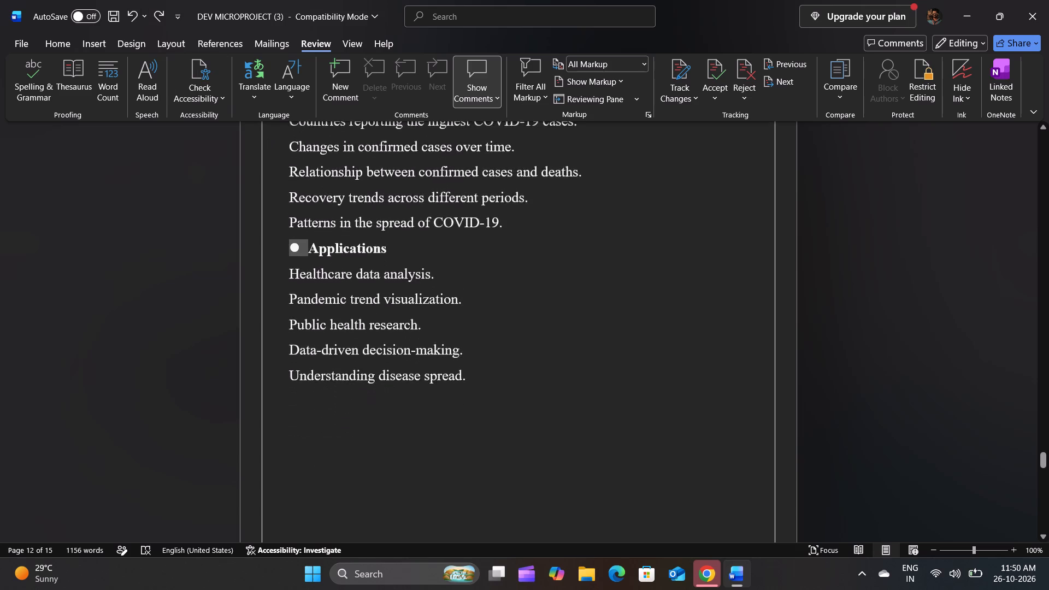
{"action": "scroll", "coordinate": [325, 182], "scroll_direction": "down", "scroll_amount": 1}
{"action": "scroll", "coordinate": [325, 182], "scroll_direction": "up", "scroll_amount": 1}
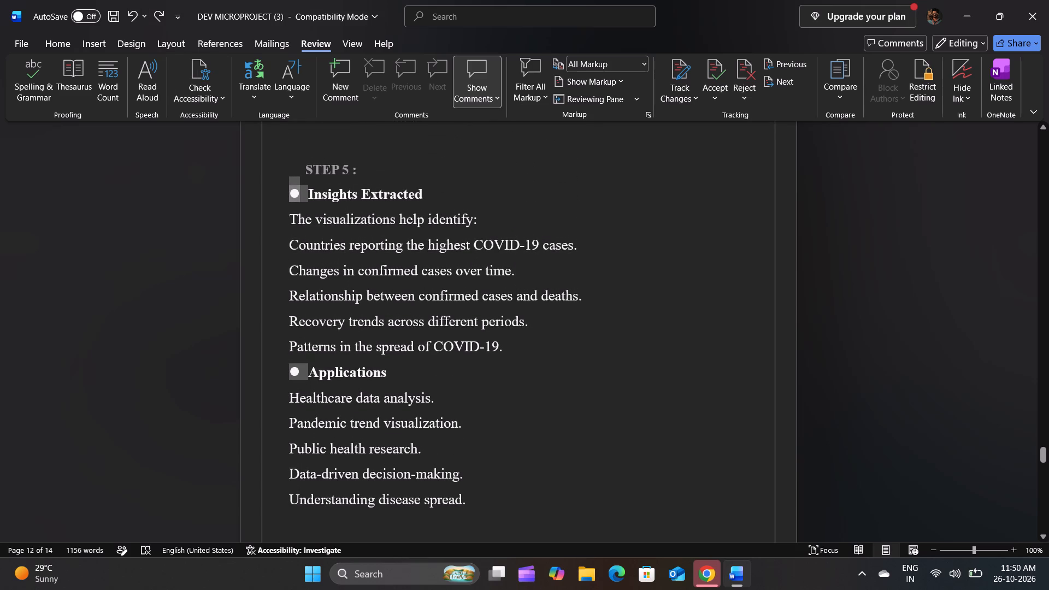
{"action": "left_click_drag", "start_coordinate": [429, 189], "coordinate": [280, 206]}
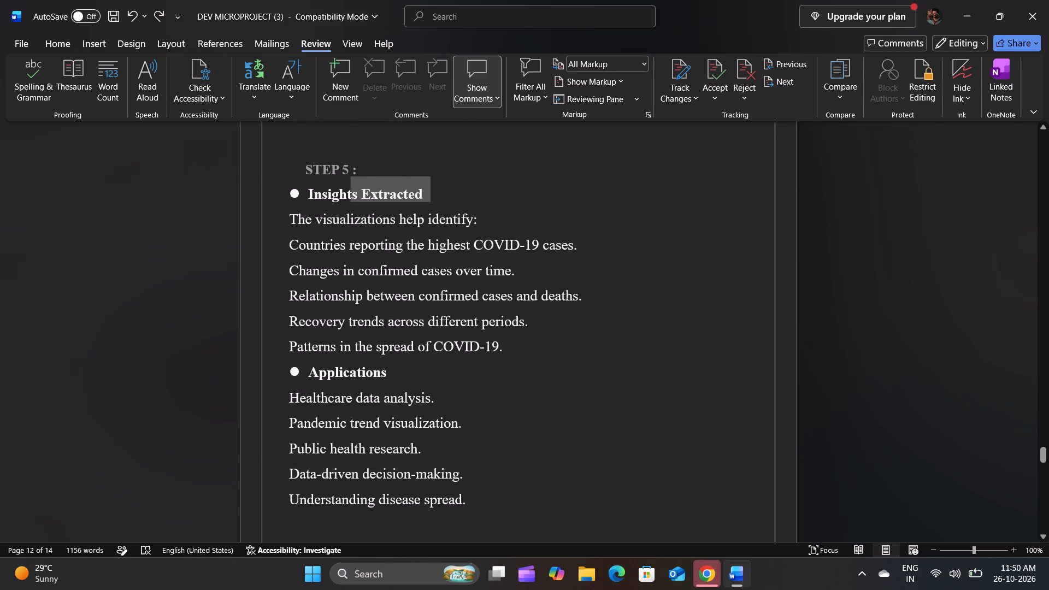
{"action": "left_click_drag", "start_coordinate": [280, 206], "coordinate": [479, 538]}
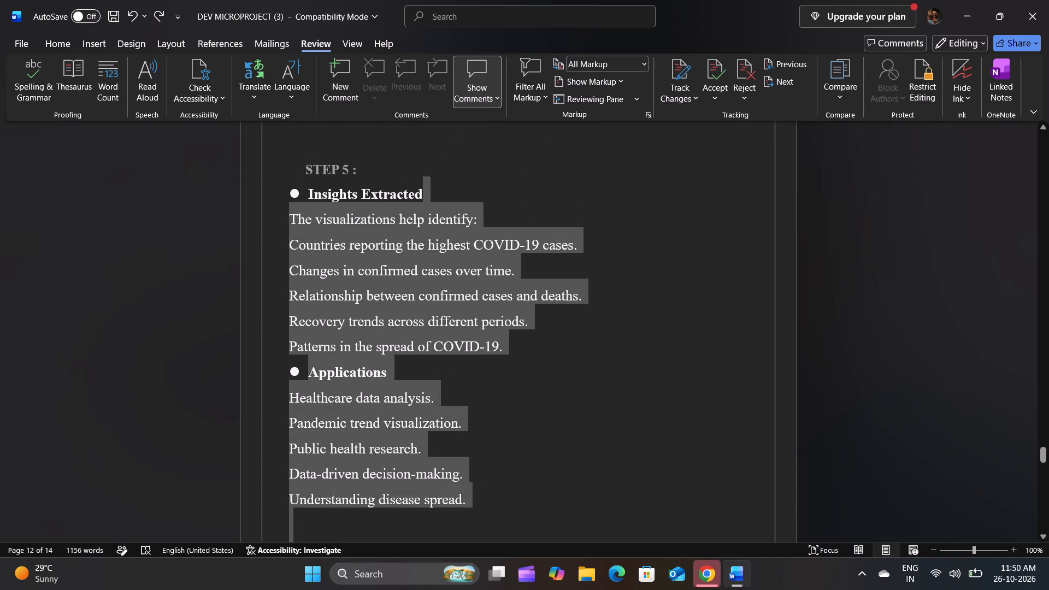
{"action": "left_click_drag", "start_coordinate": [479, 538], "coordinate": [463, 262]}
{"action": "scroll", "coordinate": [463, 262], "scroll_direction": "up", "scroll_amount": 2}
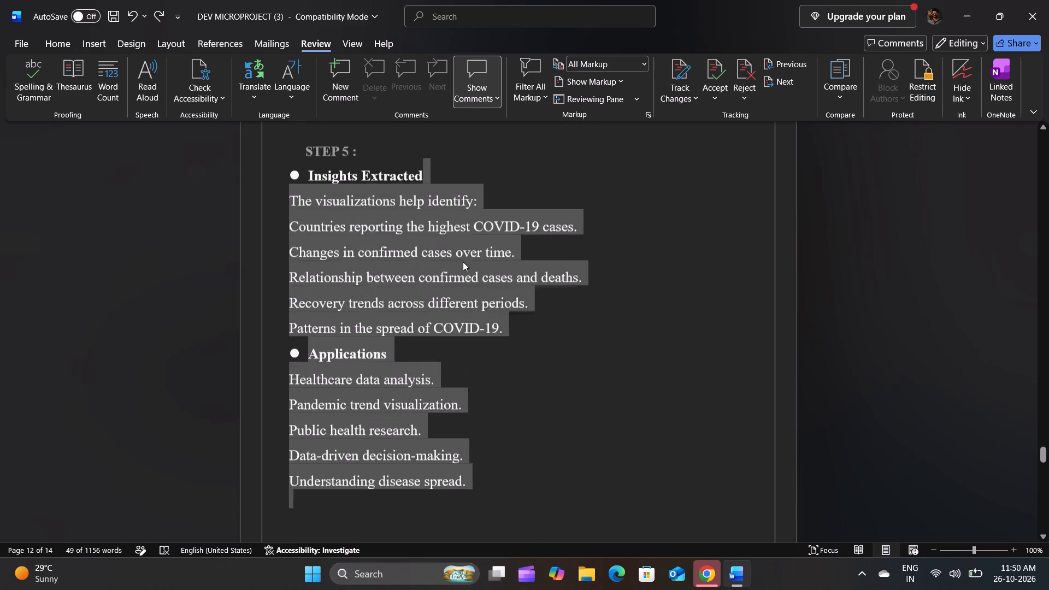
{"action": "scroll", "coordinate": [463, 262], "scroll_direction": "up", "scroll_amount": 2}
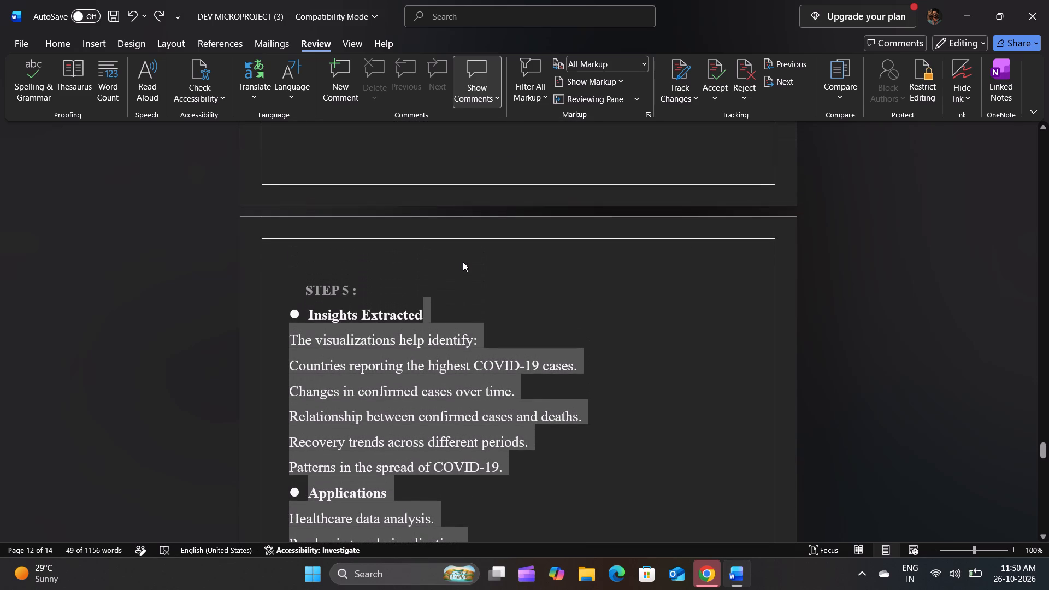
{"action": "key", "text": "ctrl+c"}
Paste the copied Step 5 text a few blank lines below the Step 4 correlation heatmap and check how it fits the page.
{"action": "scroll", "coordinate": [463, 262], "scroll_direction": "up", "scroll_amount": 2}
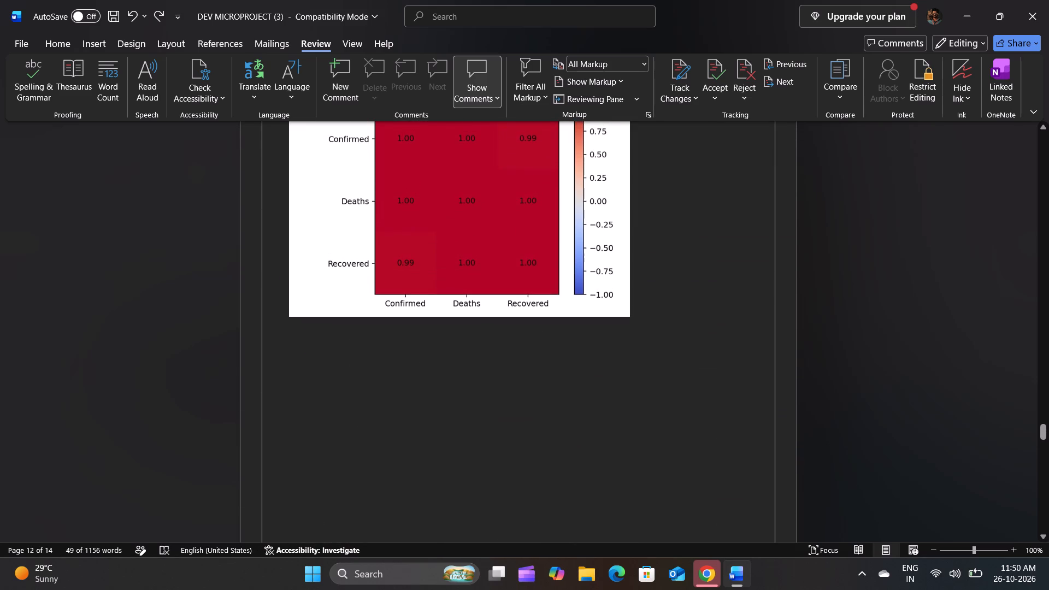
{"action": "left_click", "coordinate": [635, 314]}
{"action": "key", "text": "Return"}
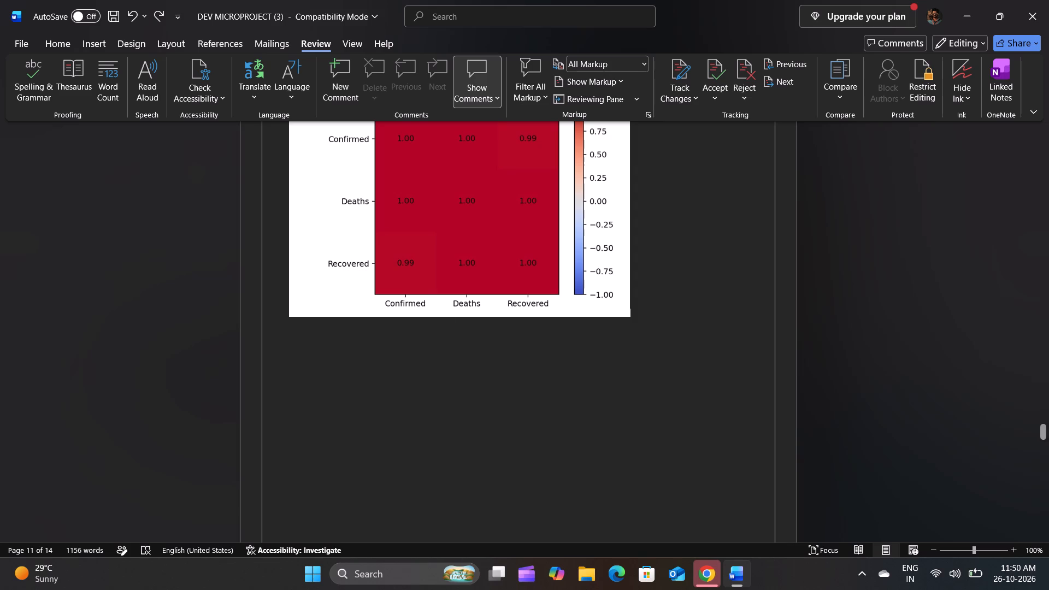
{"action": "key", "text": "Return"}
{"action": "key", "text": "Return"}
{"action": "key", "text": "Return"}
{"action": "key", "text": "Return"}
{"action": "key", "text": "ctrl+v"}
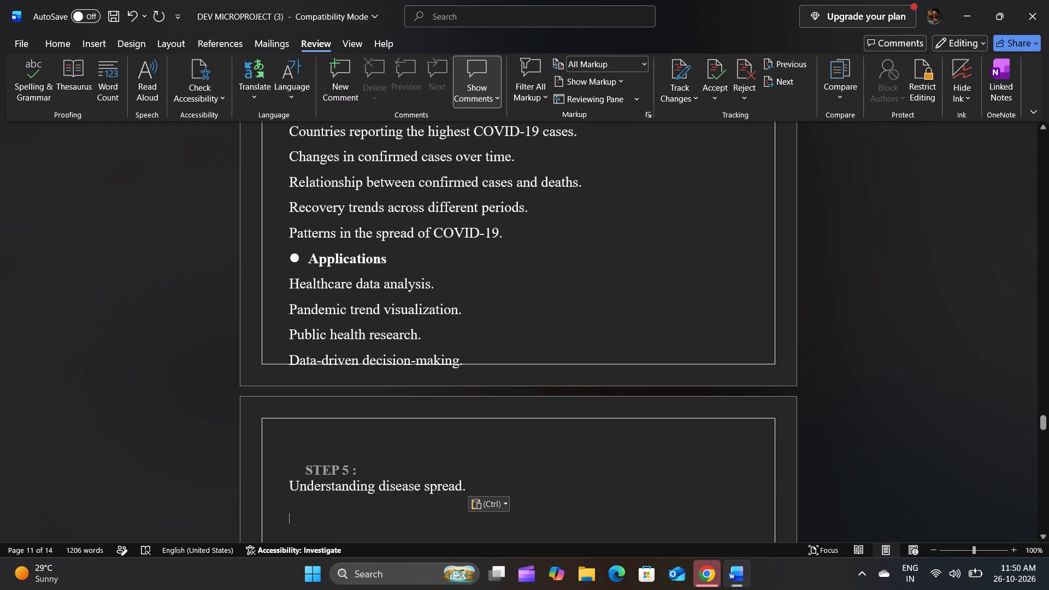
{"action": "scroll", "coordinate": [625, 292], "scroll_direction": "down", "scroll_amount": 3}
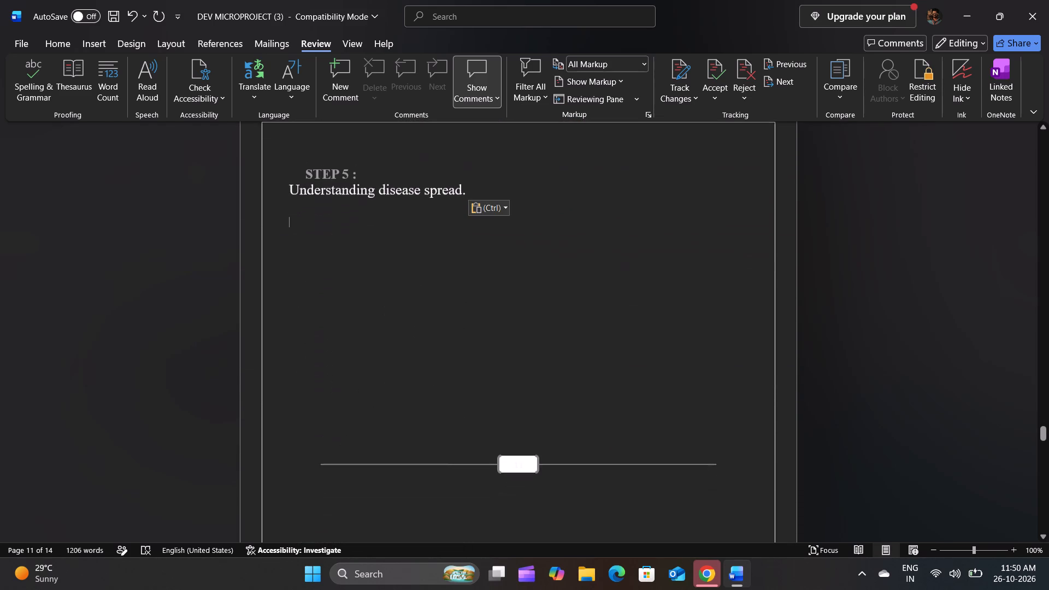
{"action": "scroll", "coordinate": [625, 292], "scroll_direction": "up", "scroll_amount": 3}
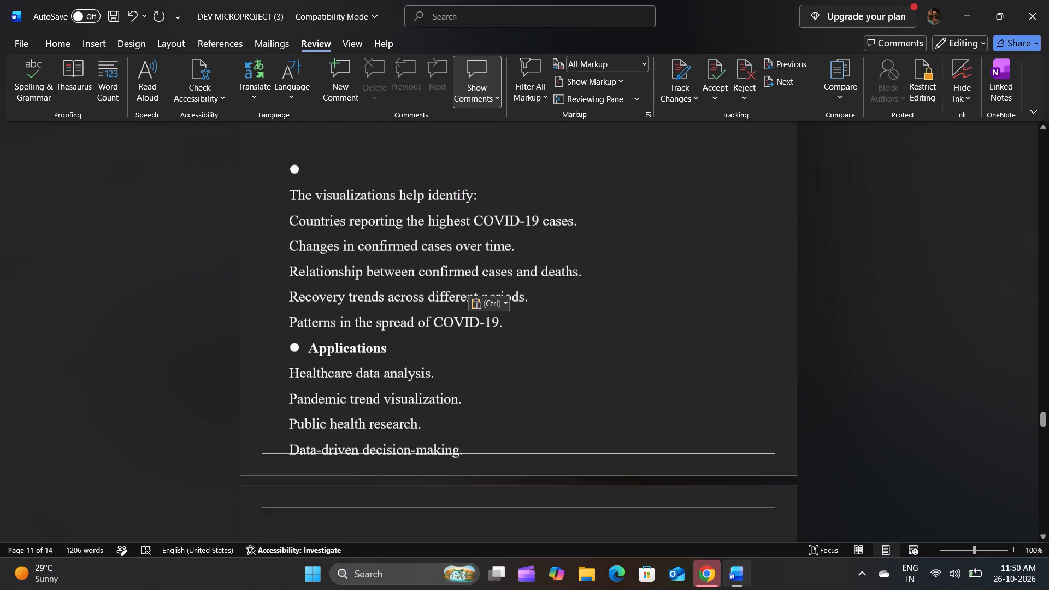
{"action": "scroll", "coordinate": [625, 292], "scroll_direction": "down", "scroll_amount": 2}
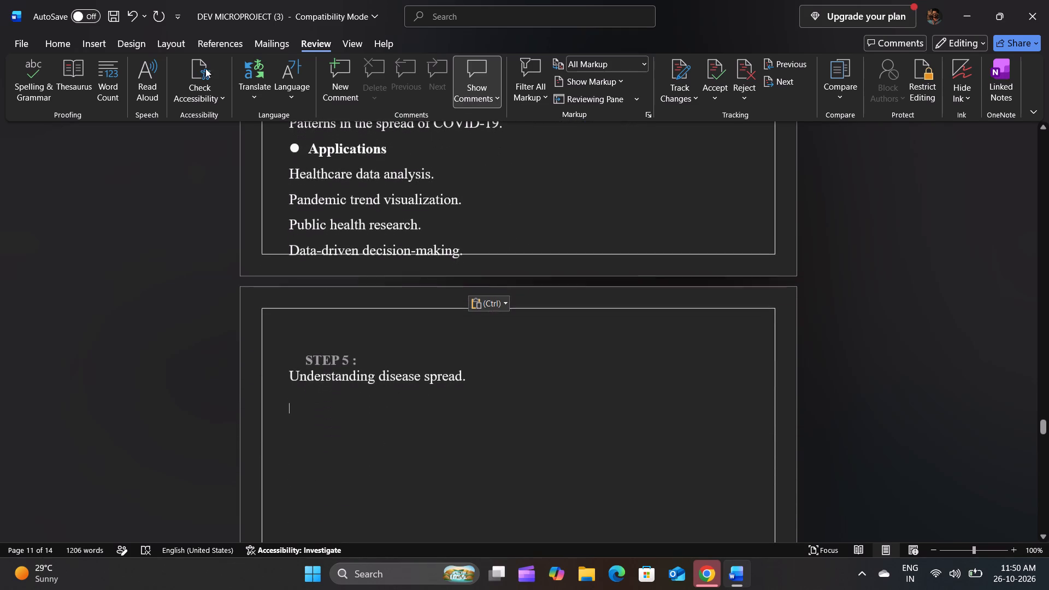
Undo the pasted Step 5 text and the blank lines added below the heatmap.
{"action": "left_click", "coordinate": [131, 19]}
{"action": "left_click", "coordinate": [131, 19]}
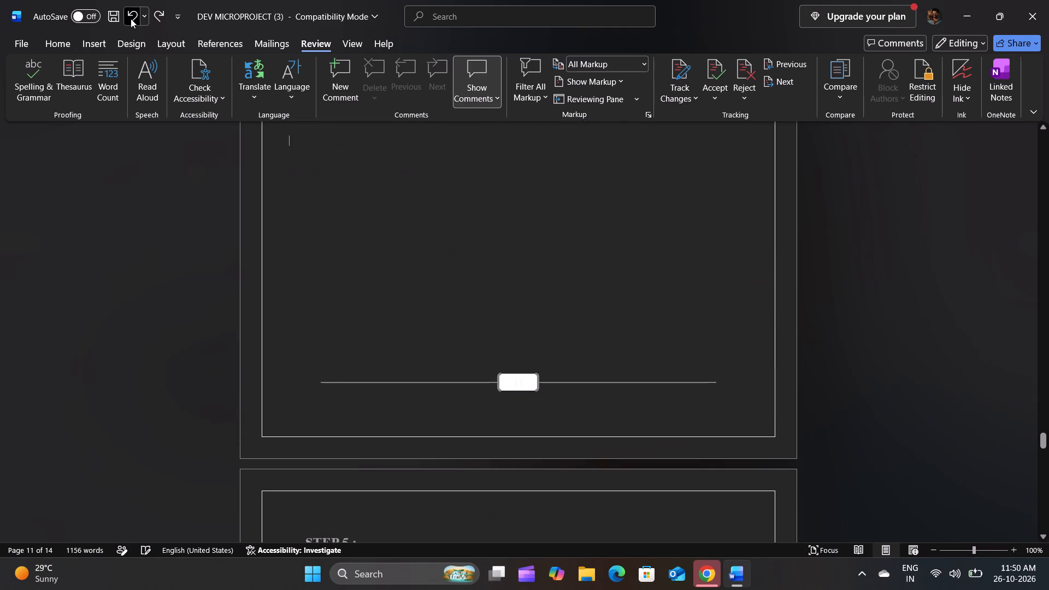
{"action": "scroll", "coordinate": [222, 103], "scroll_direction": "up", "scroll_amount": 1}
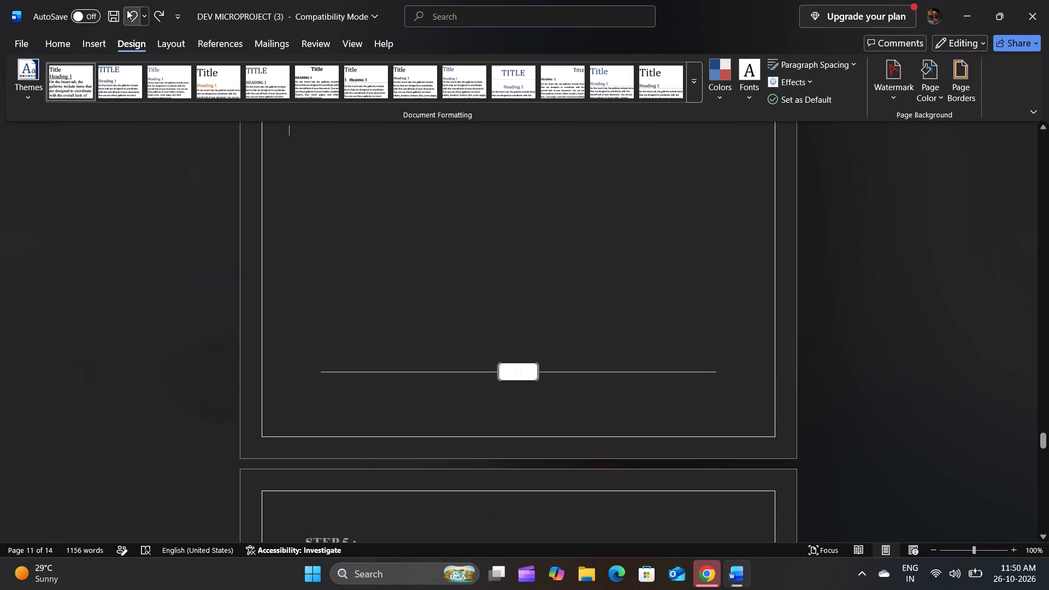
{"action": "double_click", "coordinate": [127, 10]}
Review the page layouts from the Objectives page through the Step 1 and Step 3 pages to the end of Step 5.
{"action": "scroll", "coordinate": [320, 194], "scroll_direction": "down", "scroll_amount": 2}
{"action": "scroll", "coordinate": [320, 194], "scroll_direction": "up", "scroll_amount": 1}
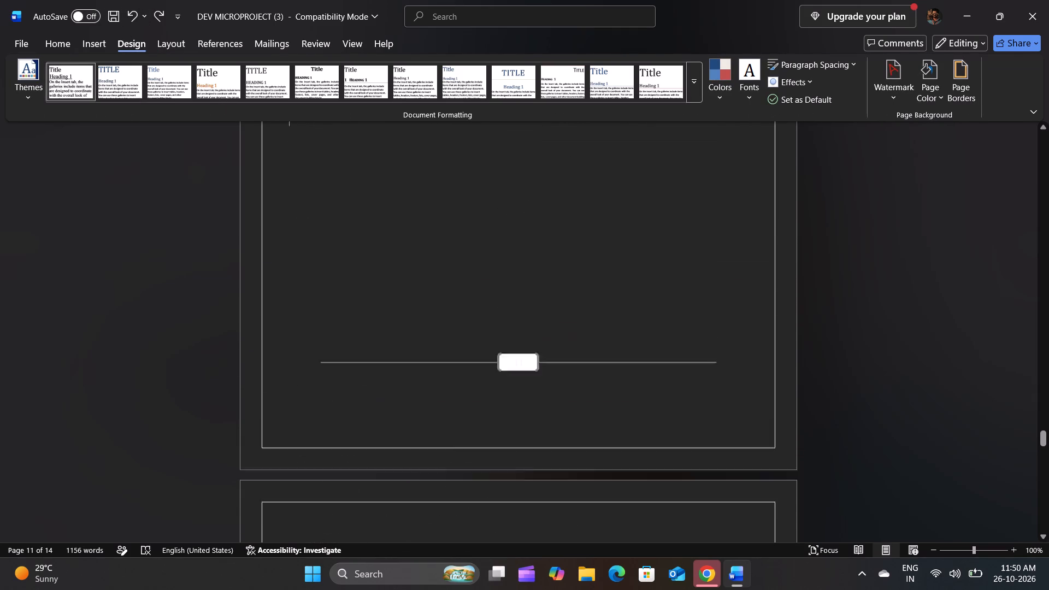
{"action": "scroll", "coordinate": [320, 194], "scroll_direction": "up", "scroll_amount": 5}
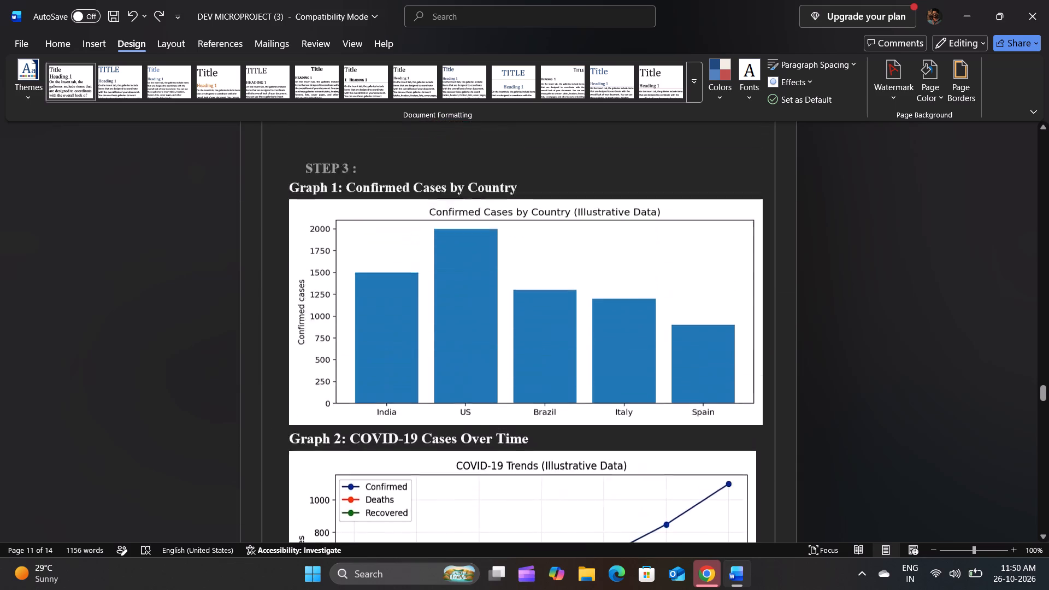
{"action": "scroll", "coordinate": [320, 194], "scroll_direction": "up", "scroll_amount": 4}
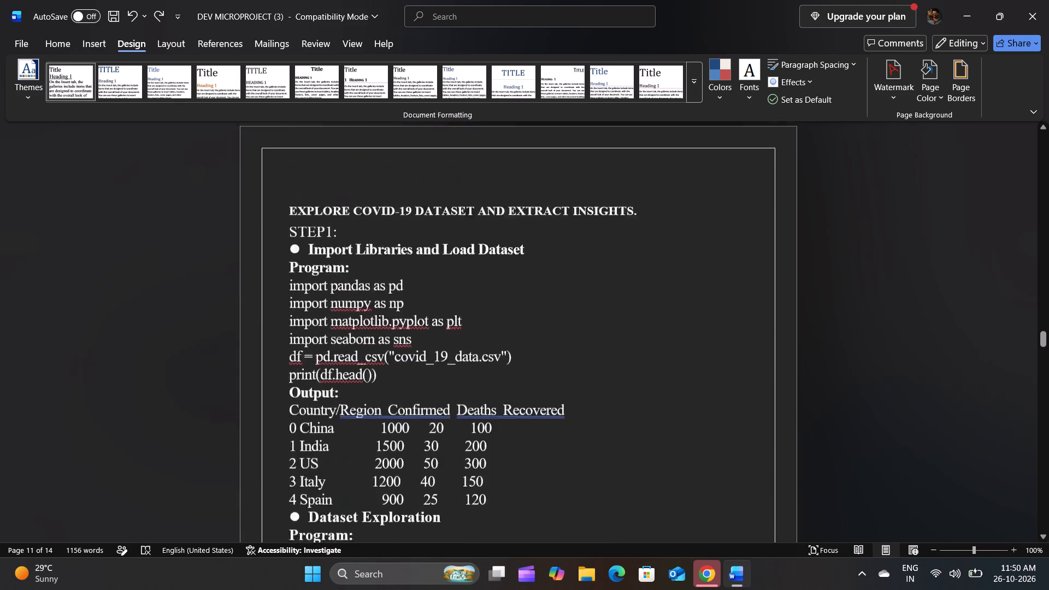
{"action": "scroll", "coordinate": [320, 194], "scroll_direction": "up", "scroll_amount": 2}
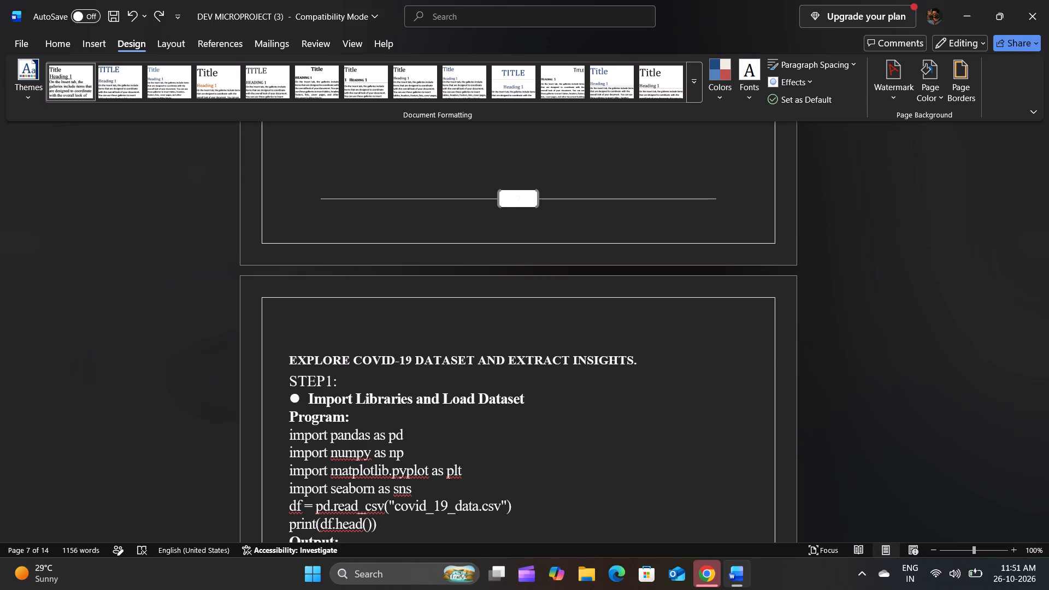
{"action": "scroll", "coordinate": [320, 194], "scroll_direction": "up", "scroll_amount": 3}
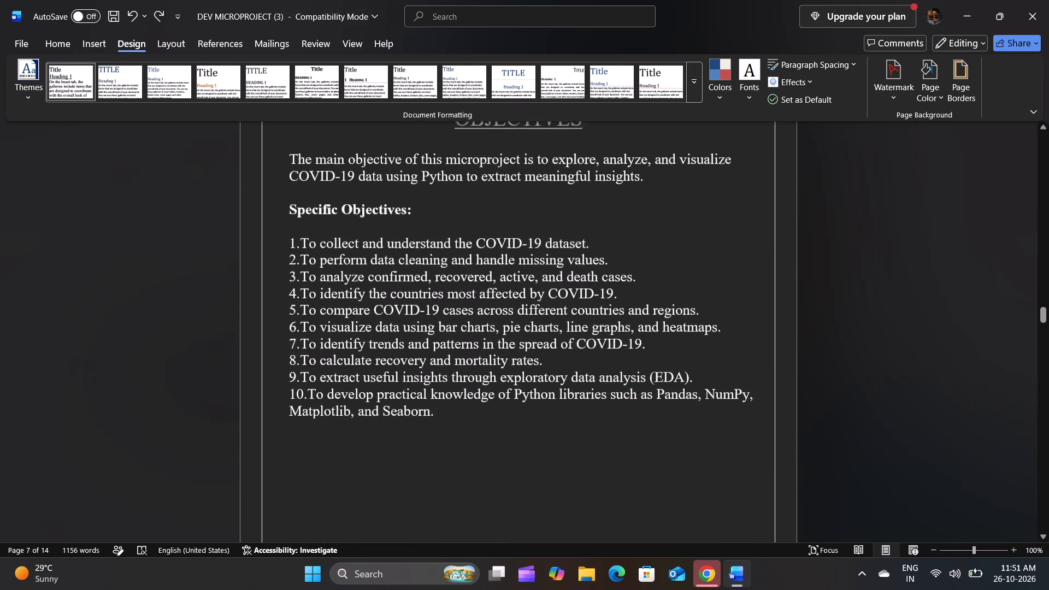
{"action": "scroll", "coordinate": [320, 194], "scroll_direction": "down", "scroll_amount": 9}
{"action": "scroll", "coordinate": [320, 194], "scroll_direction": "up", "scroll_amount": 2}
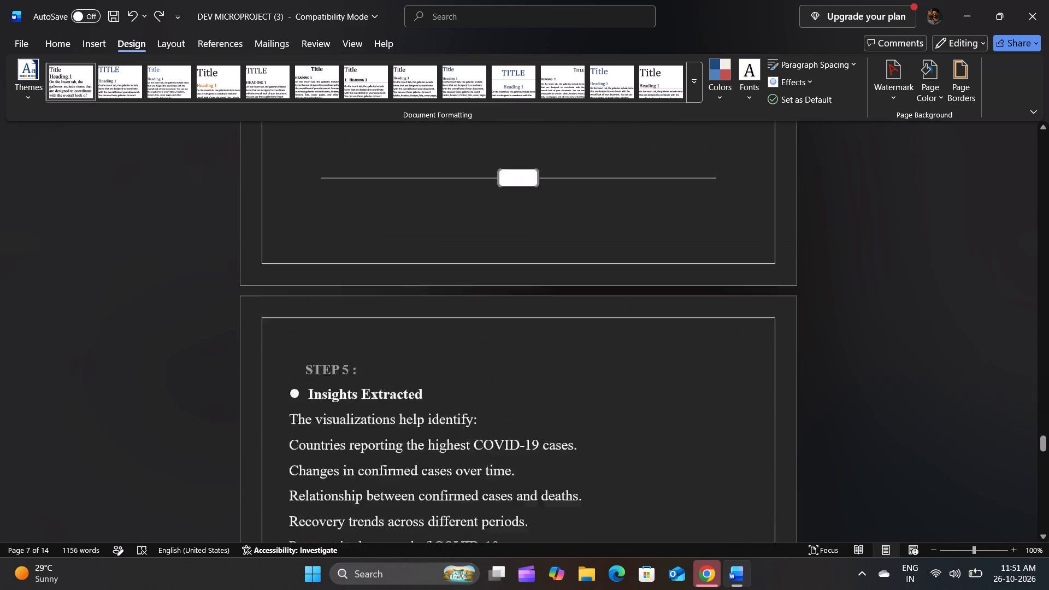
{"action": "scroll", "coordinate": [320, 194], "scroll_direction": "up", "scroll_amount": 3}
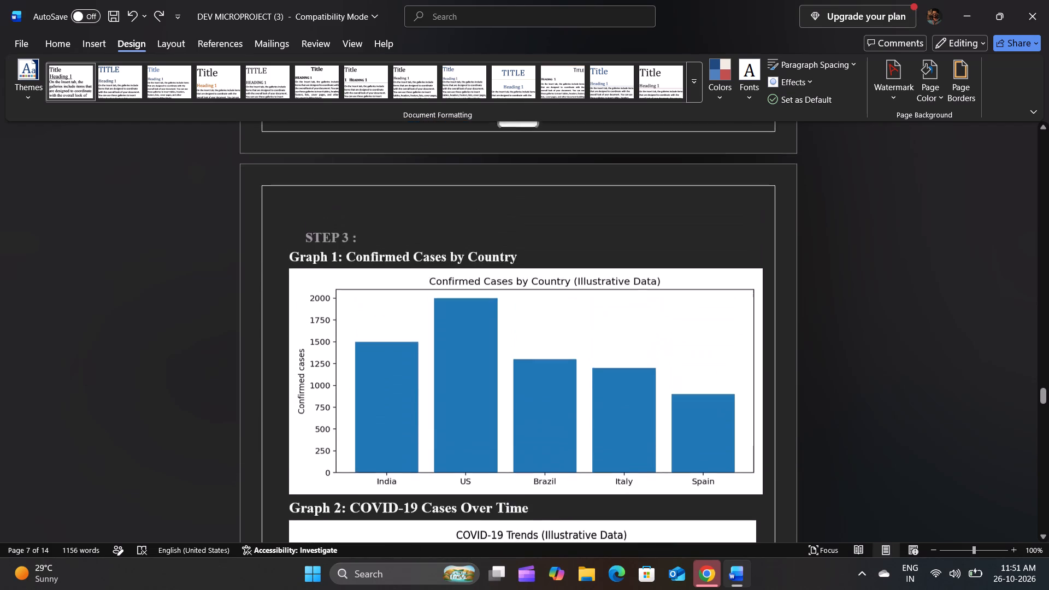
{"action": "scroll", "coordinate": [320, 194], "scroll_direction": "down", "scroll_amount": 4}
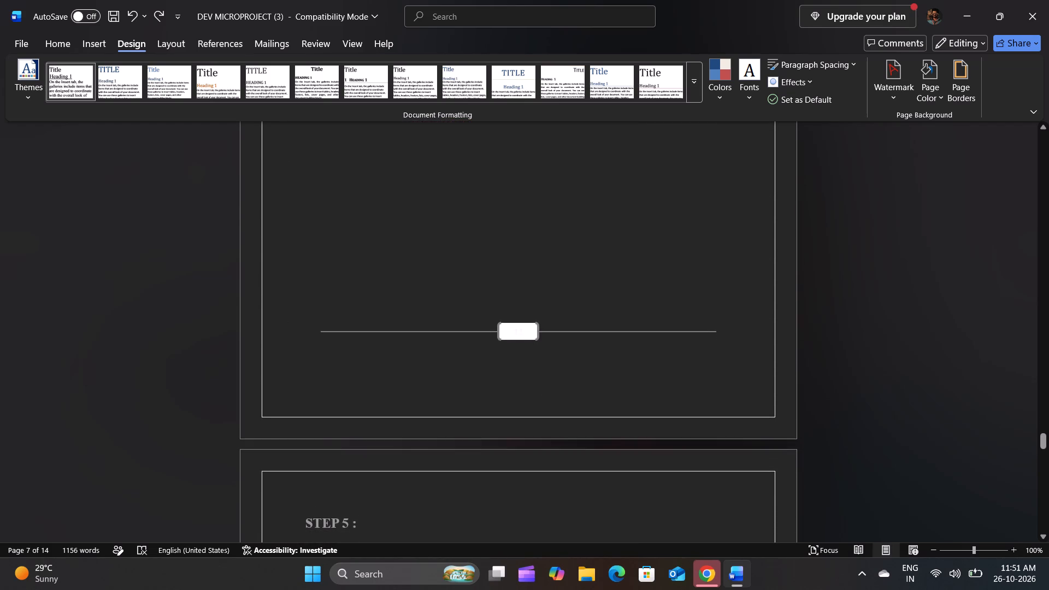
{"action": "scroll", "coordinate": [397, 294], "scroll_direction": "down", "scroll_amount": 1}
{"action": "scroll", "coordinate": [406, 382], "scroll_direction": "down", "scroll_amount": 1}
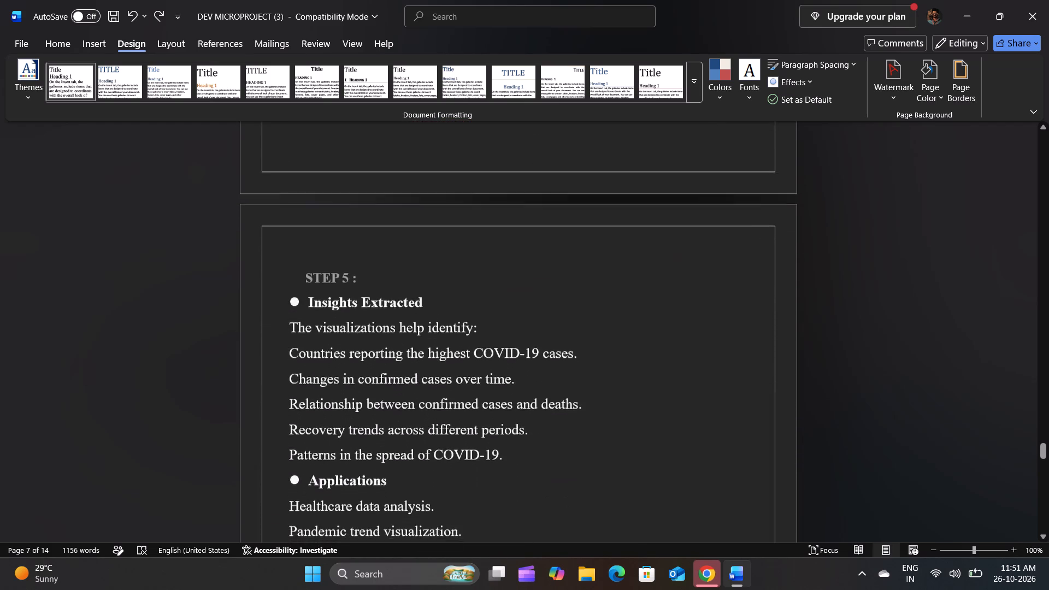
{"action": "scroll", "coordinate": [406, 382], "scroll_direction": "down", "scroll_amount": 4}
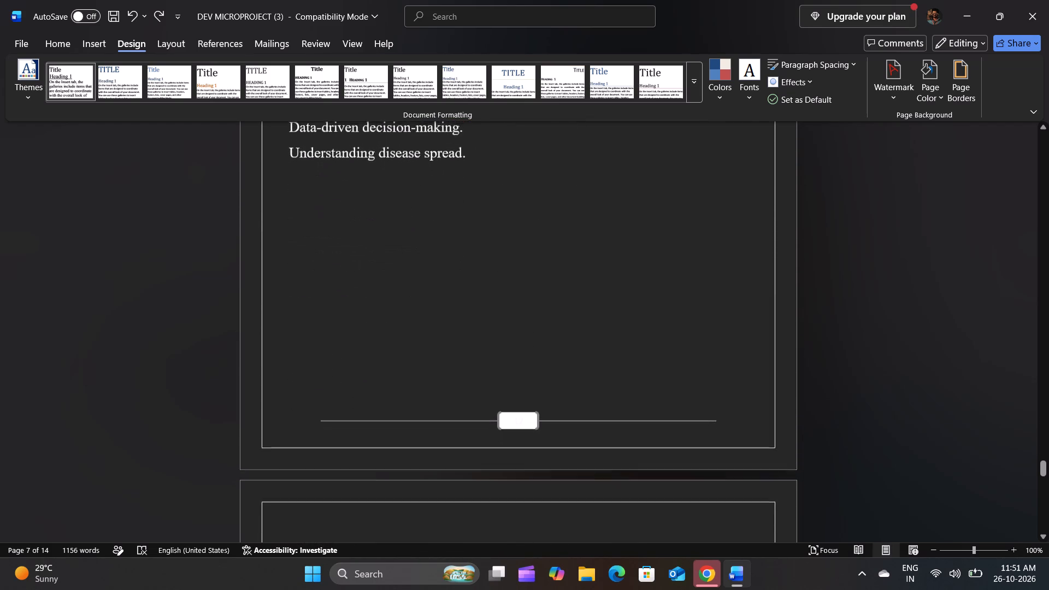
{"action": "scroll", "coordinate": [406, 382], "scroll_direction": "up", "scroll_amount": 2}
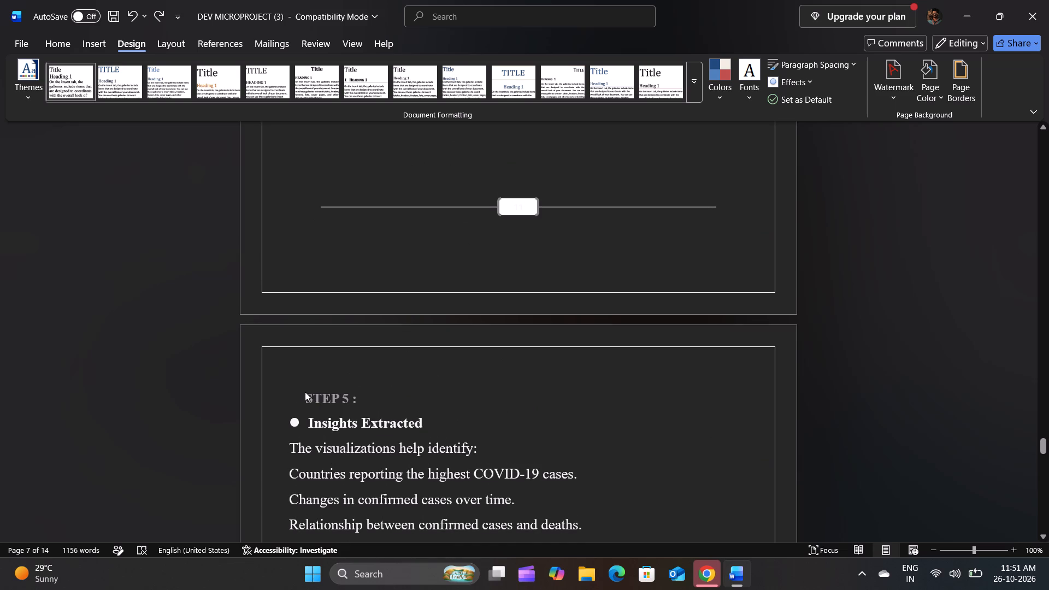
Remove the bullet and its indent from the "Insights Extracted" heading in Step 5.
{"action": "left_click", "coordinate": [304, 392]}
{"action": "left_click", "coordinate": [299, 392]}
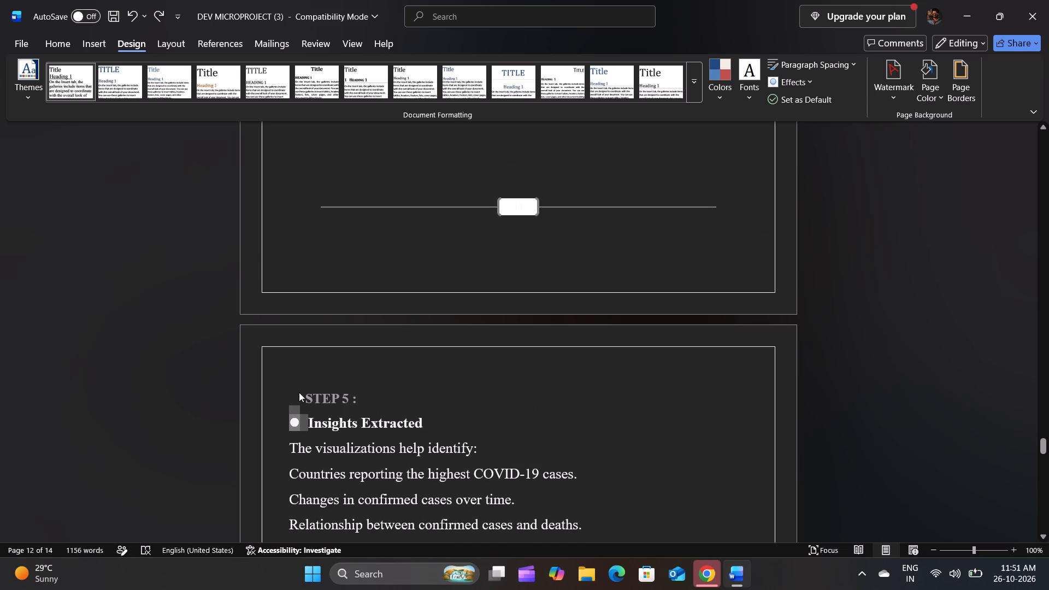
{"action": "left_click_drag", "start_coordinate": [299, 392], "coordinate": [294, 365]}
{"action": "left_click", "coordinate": [294, 365]}
{"action": "left_click_drag", "start_coordinate": [288, 362], "coordinate": [317, 376]}
{"action": "left_click", "coordinate": [317, 376]}
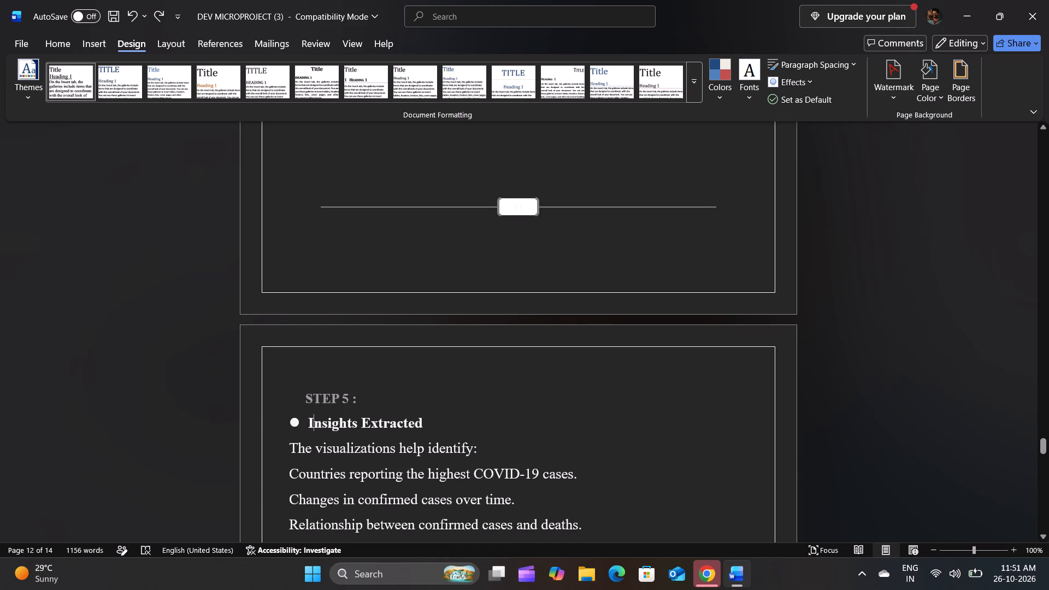
{"action": "left_click", "coordinate": [305, 417]}
{"action": "key", "text": "BackSpace"}
{"action": "key", "text": "BackSpace"}
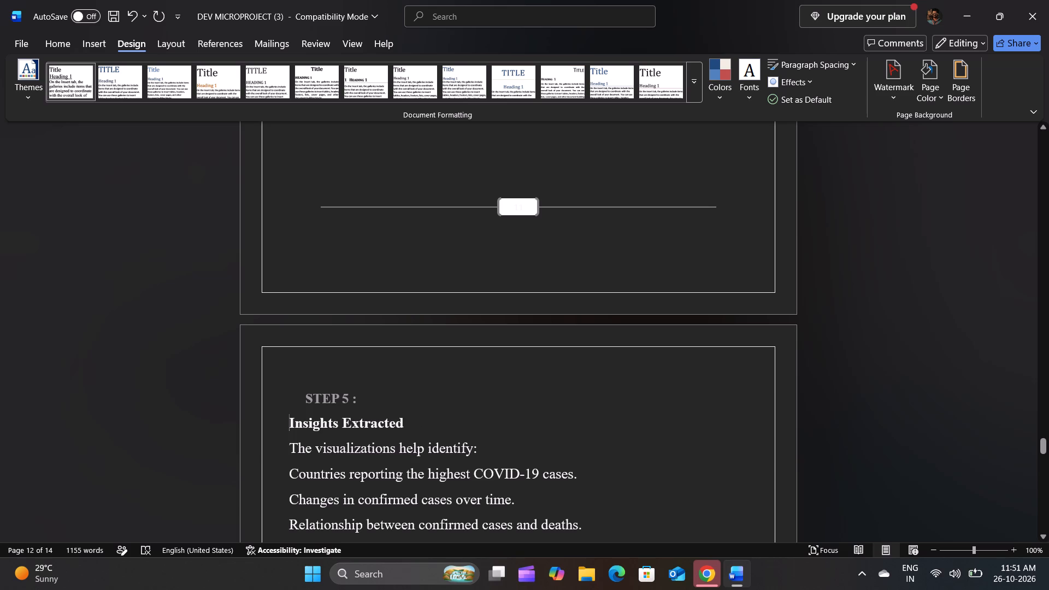
Rework the blank lines ahead of the "Insights Extracted" heading, deleting some and adding four new ones.
{"action": "key", "text": "BackSpace"}
{"action": "key", "text": "BackSpace"}
{"action": "key", "text": "BackSpace"}
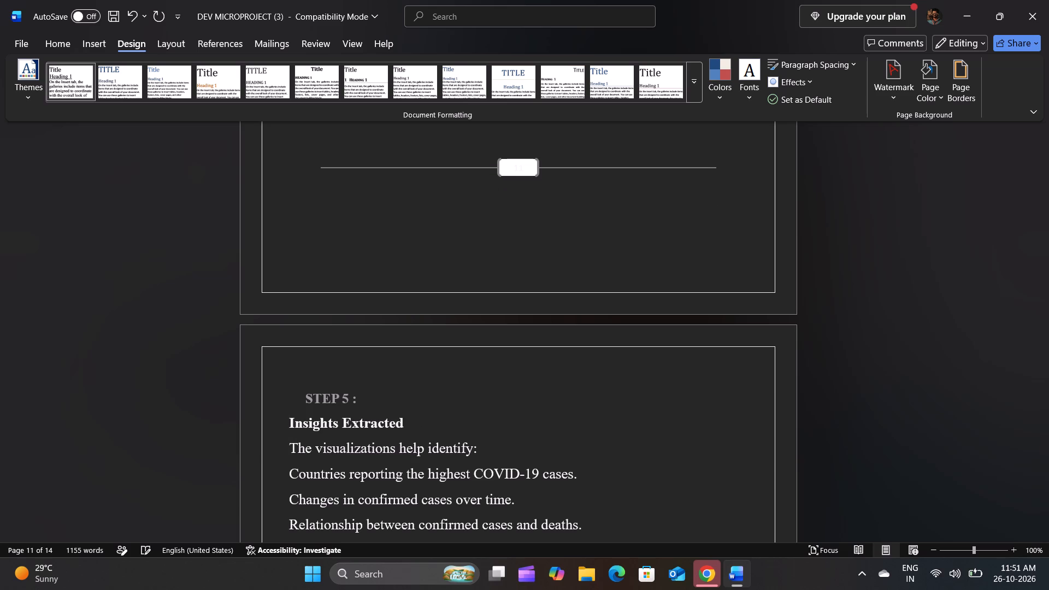
{"action": "key", "text": "Return"}
{"action": "key", "text": "Return"}
{"action": "key", "text": "Return"}
{"action": "key", "text": "Return"}
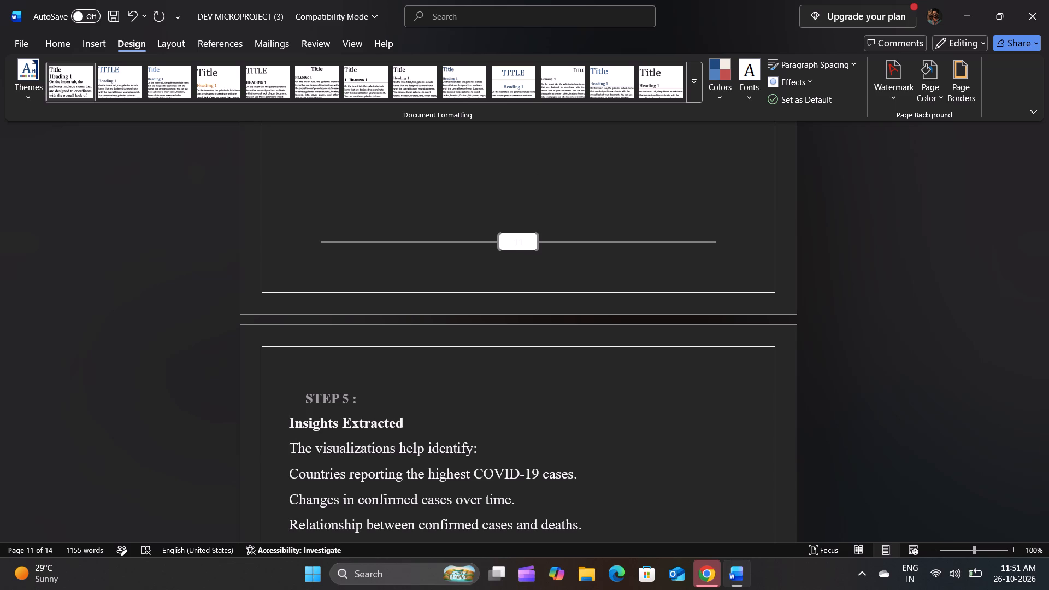
Remove the bullet and its indent from the "Applications" heading in Step 5.
{"action": "scroll", "coordinate": [382, 452], "scroll_direction": "down", "scroll_amount": 2}
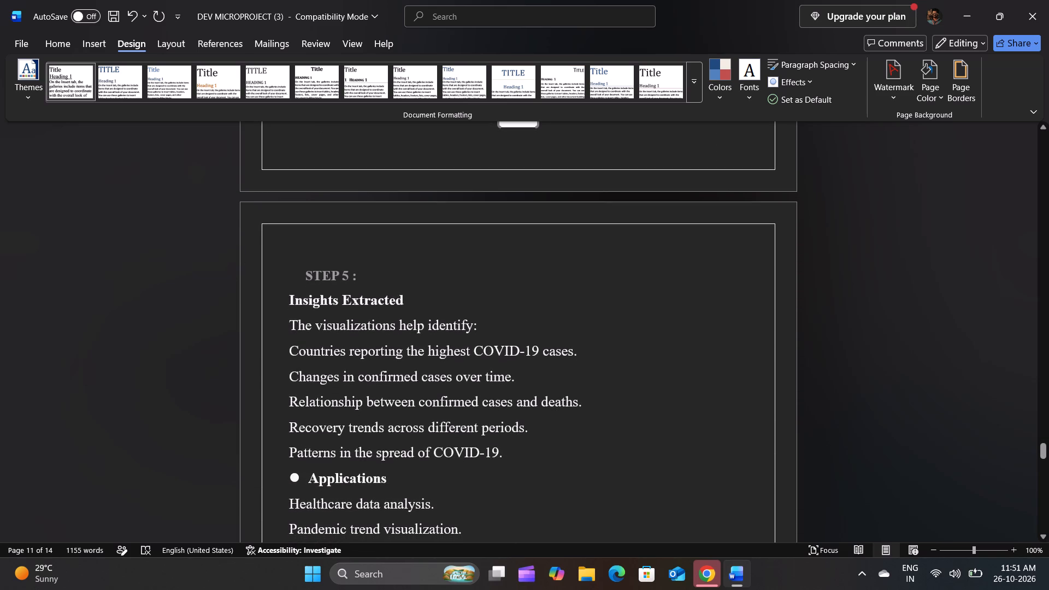
{"action": "left_click", "coordinate": [302, 480]}
{"action": "key", "text": "BackSpace"}
{"action": "key", "text": "BackSpace"}
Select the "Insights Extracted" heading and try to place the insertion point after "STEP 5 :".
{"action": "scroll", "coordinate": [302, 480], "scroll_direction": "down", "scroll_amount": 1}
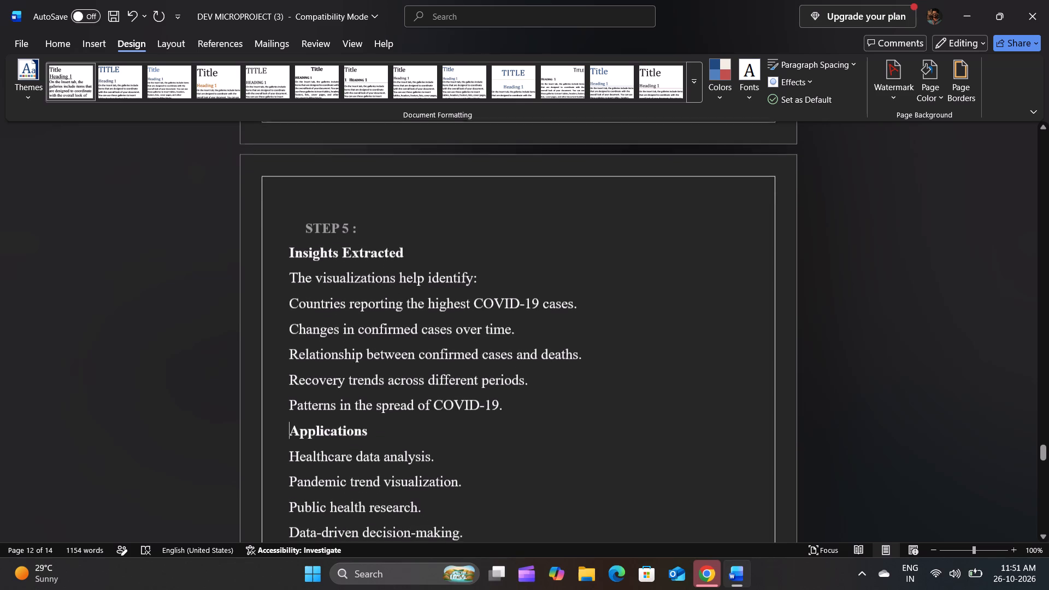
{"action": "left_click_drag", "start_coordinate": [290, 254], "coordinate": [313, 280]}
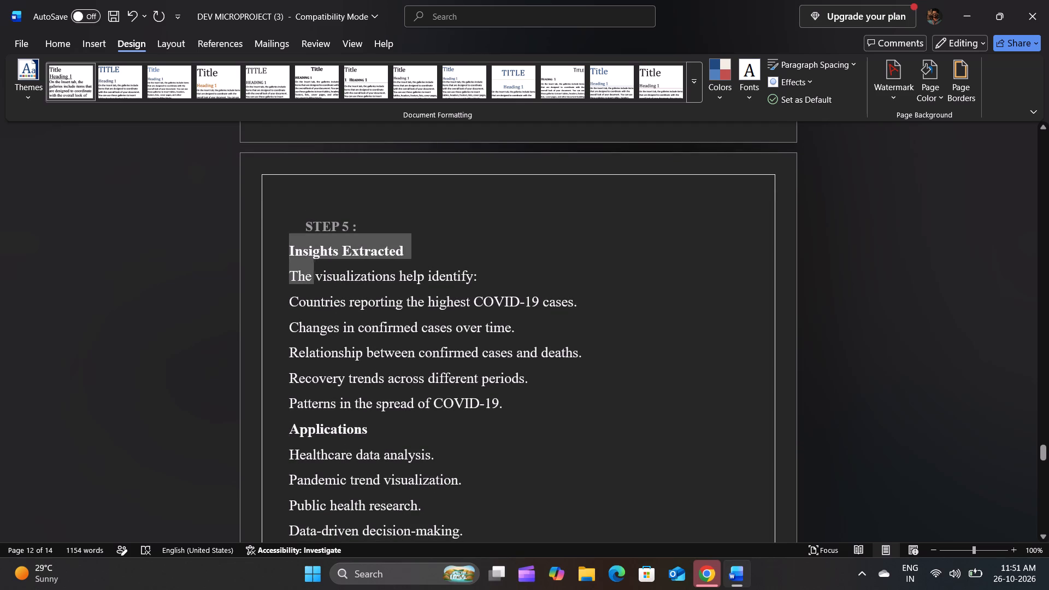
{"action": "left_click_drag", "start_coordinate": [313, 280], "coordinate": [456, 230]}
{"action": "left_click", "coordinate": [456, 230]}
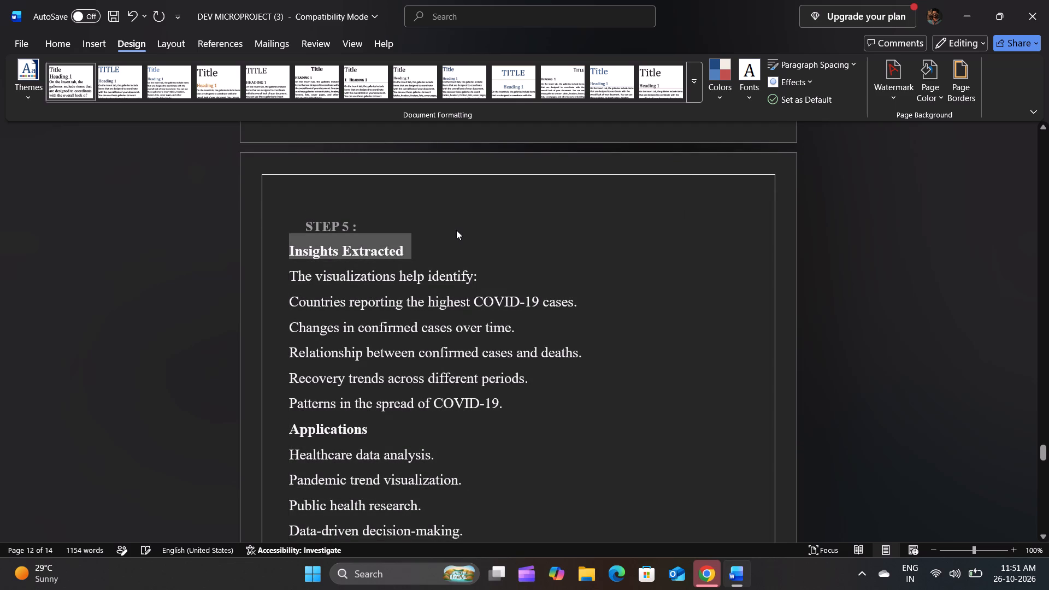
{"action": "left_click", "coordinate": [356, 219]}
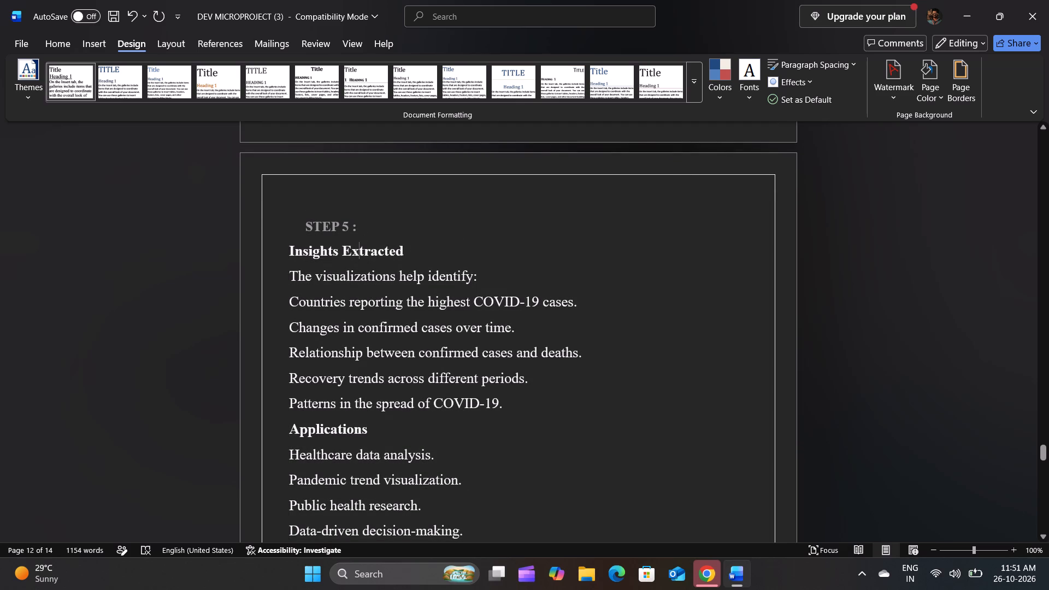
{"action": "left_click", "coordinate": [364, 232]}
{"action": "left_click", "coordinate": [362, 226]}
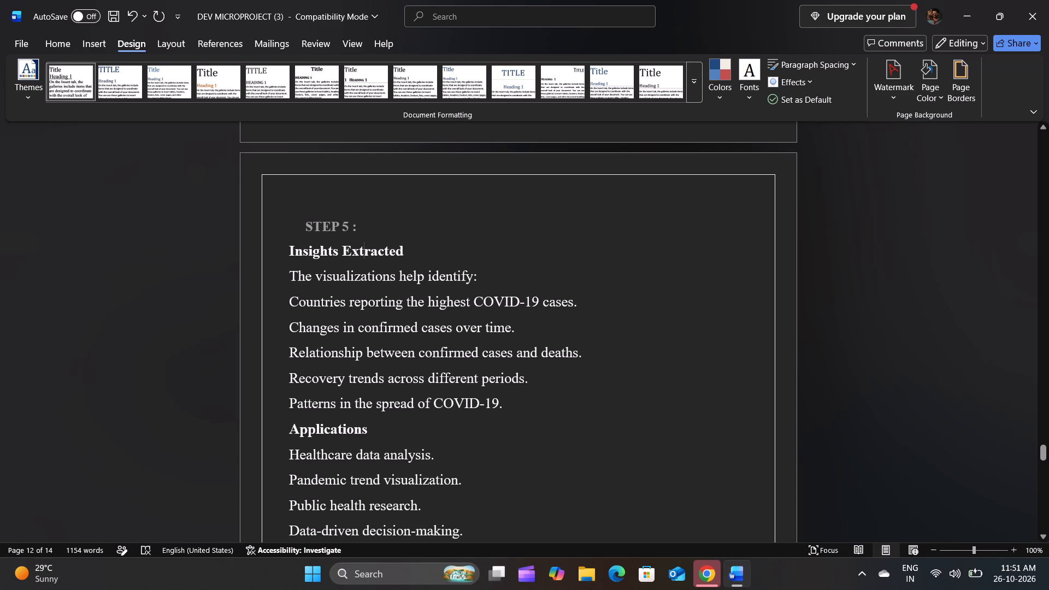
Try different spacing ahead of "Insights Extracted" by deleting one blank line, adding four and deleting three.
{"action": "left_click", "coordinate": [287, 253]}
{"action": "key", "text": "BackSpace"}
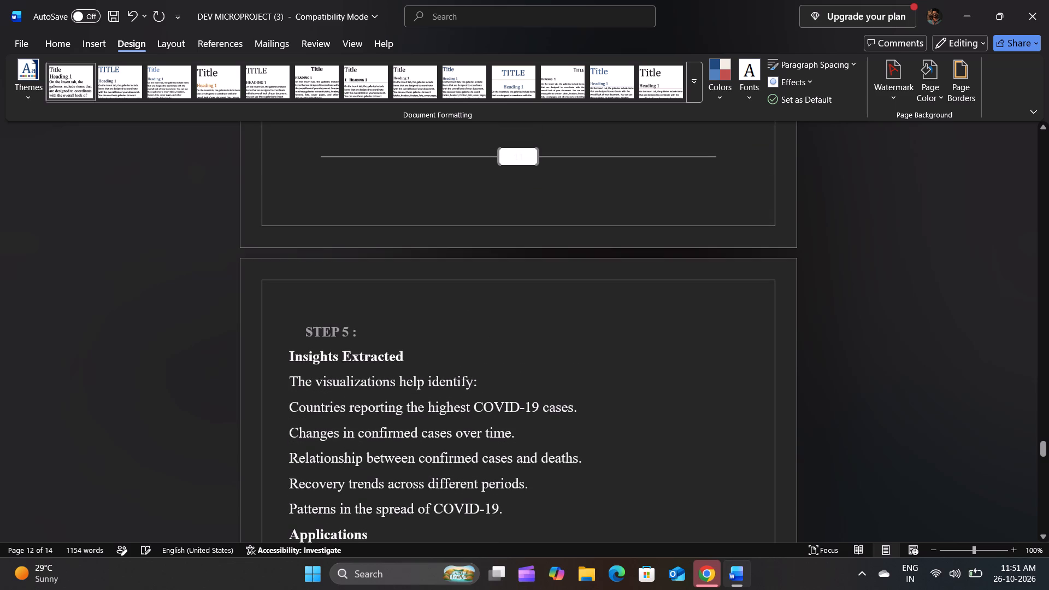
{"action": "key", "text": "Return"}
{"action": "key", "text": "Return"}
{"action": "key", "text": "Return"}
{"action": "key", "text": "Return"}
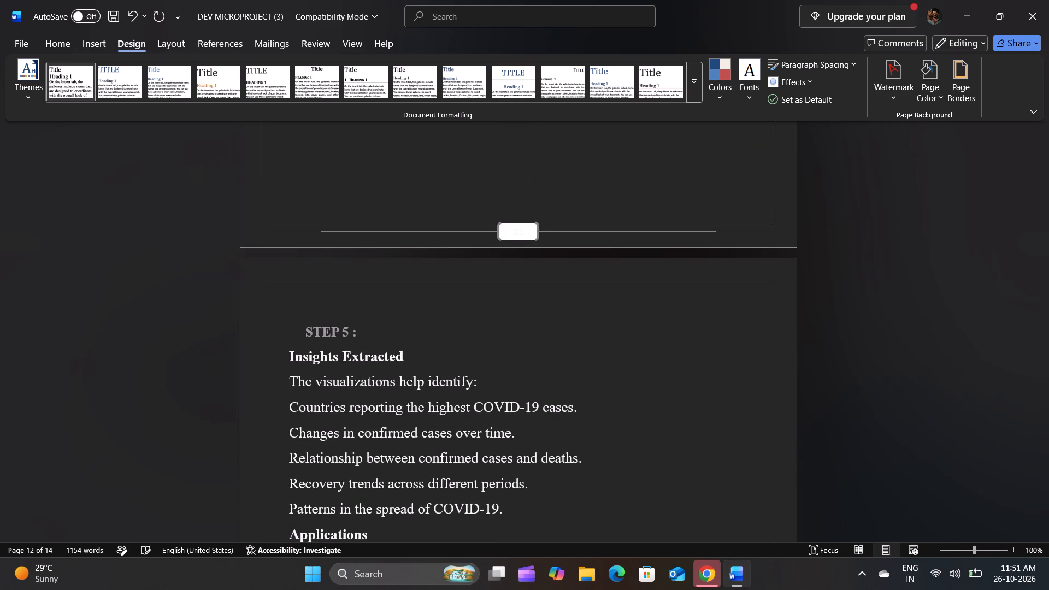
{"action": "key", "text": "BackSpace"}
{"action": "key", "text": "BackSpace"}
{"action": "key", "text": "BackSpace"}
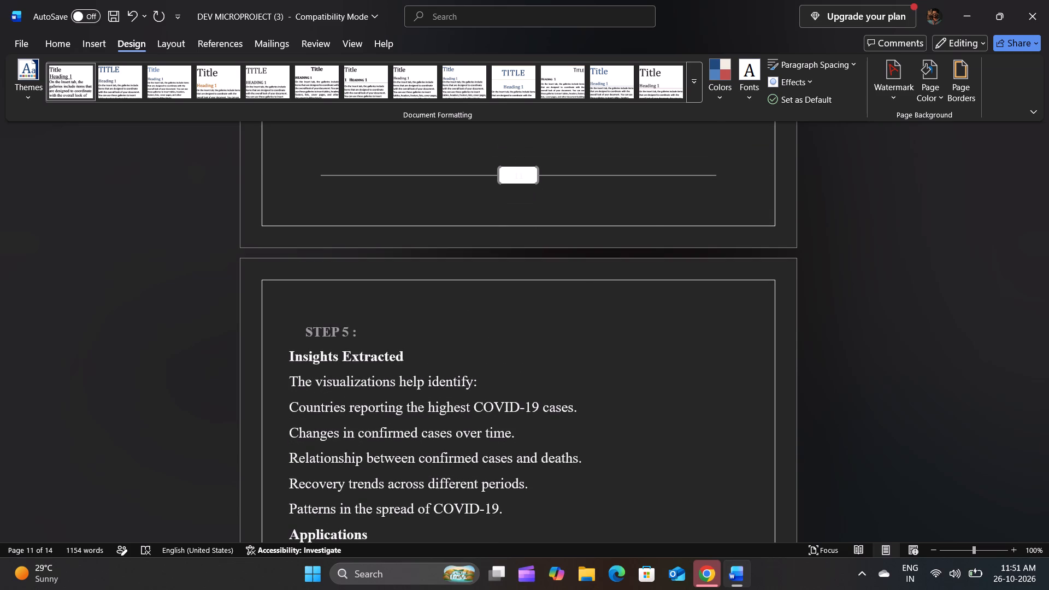
Add a bold line reading "STEP 5:" directly above the "Insights Extracted" heading.
{"action": "left_click", "coordinate": [291, 355]}
{"action": "key", "text": "Return"}
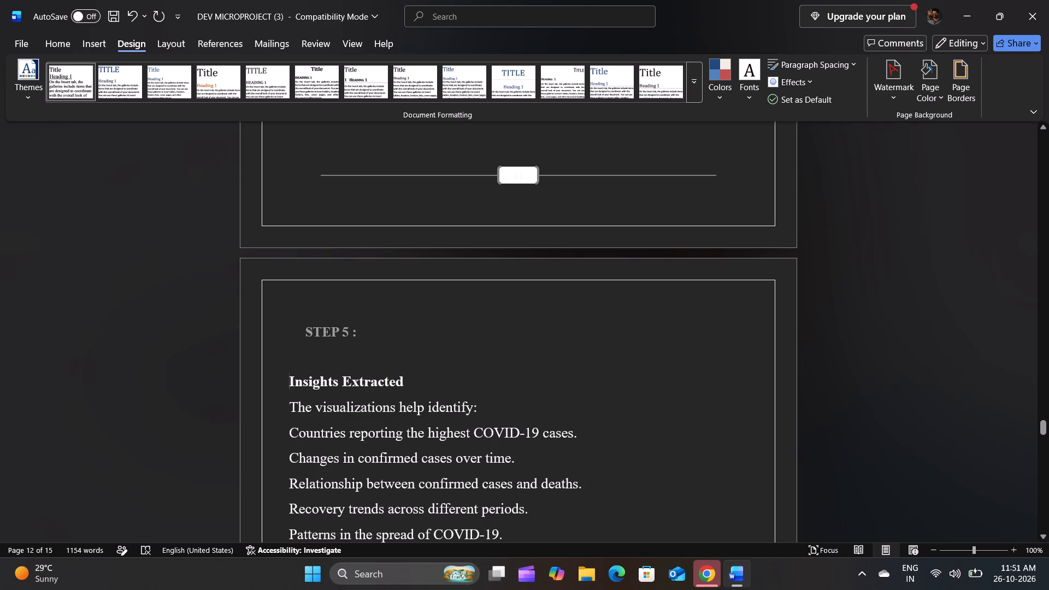
{"action": "left_click", "coordinate": [294, 358]}
{"action": "type", "text": "STEP"}
{"action": "key", "text": "space"}
{"action": "type", "text": "4"}
{"action": "key", "text": "BackSpace"}
{"action": "key", "text": "5"}
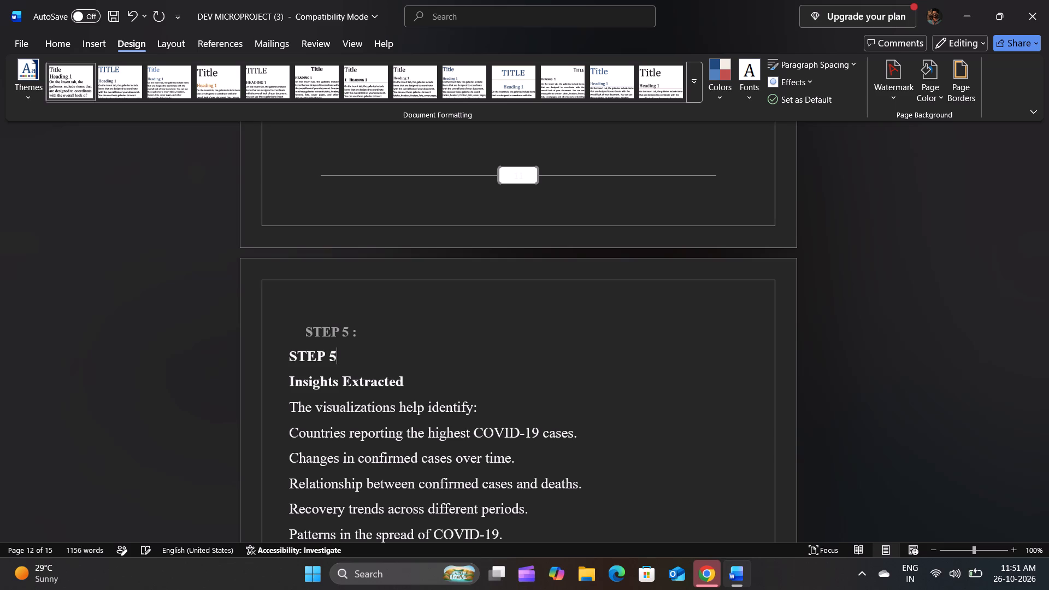
{"action": "key", "text": "shift+colon"}
Copy the text from "STEP 5:" through "Understanding disease spread." and paste it below the Correlation Heatmap picture after two line breaks.
{"action": "scroll", "coordinate": [293, 329], "scroll_direction": "down", "scroll_amount": 3}
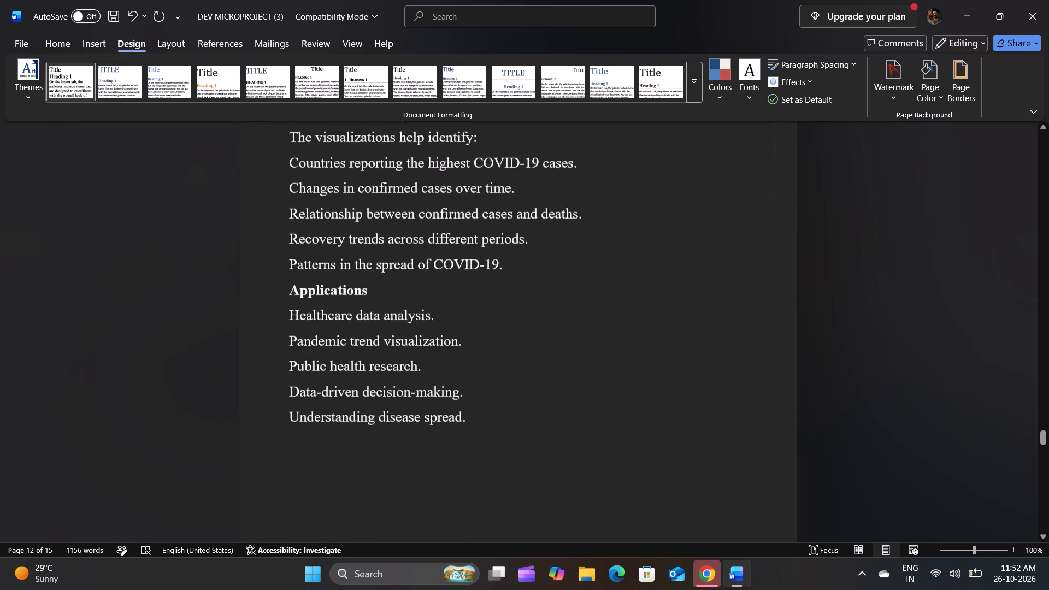
{"action": "left_click", "coordinate": [293, 329]}
{"action": "scroll", "coordinate": [293, 329], "scroll_direction": "up", "scroll_amount": 1}
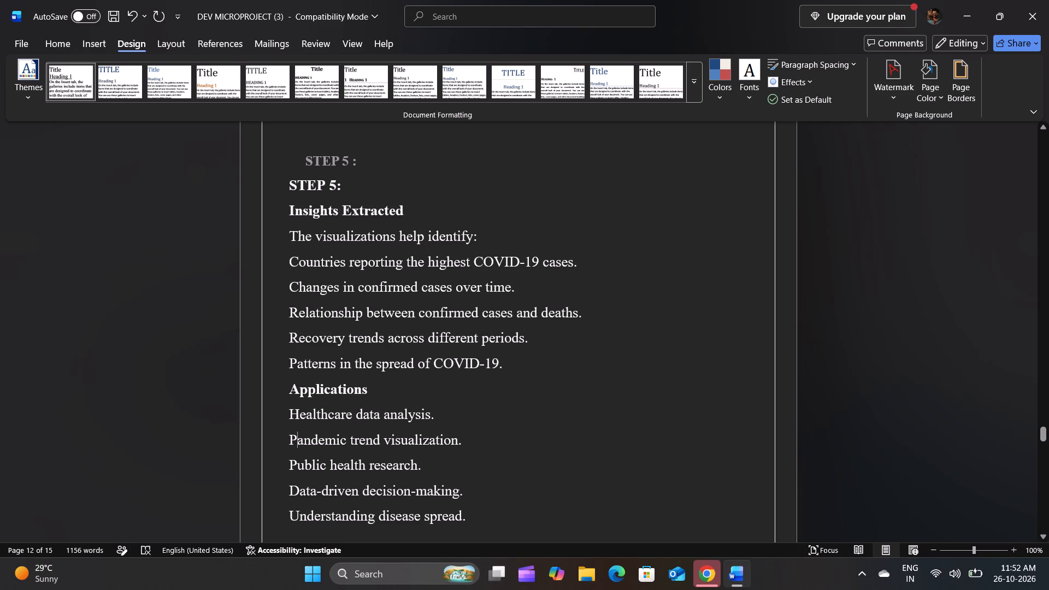
{"action": "left_click_drag", "start_coordinate": [287, 183], "coordinate": [478, 514]}
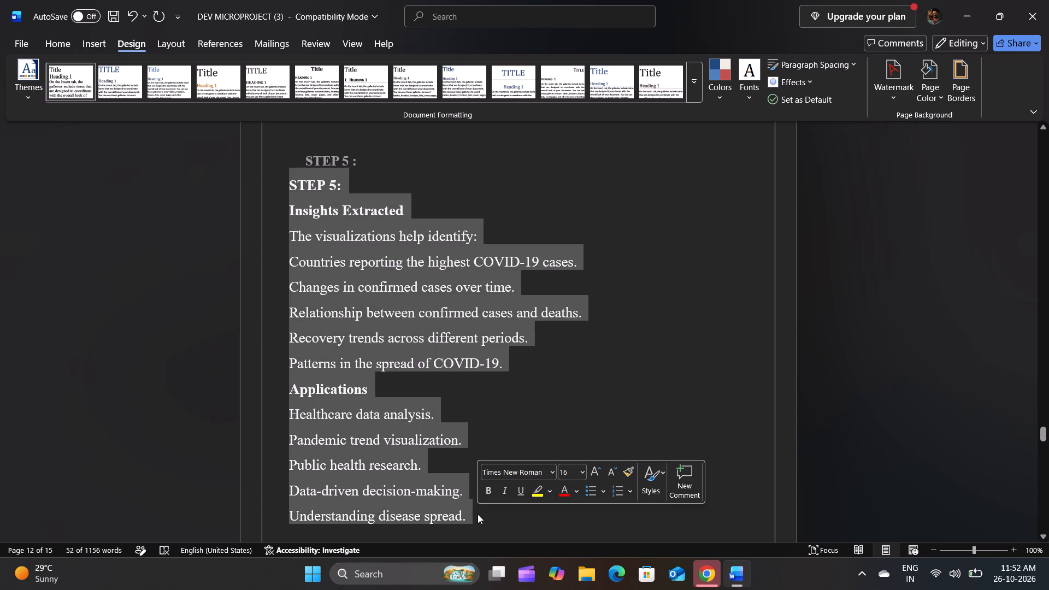
{"action": "key", "text": "ctrl+c"}
{"action": "scroll", "coordinate": [478, 514], "scroll_direction": "up", "scroll_amount": 1}
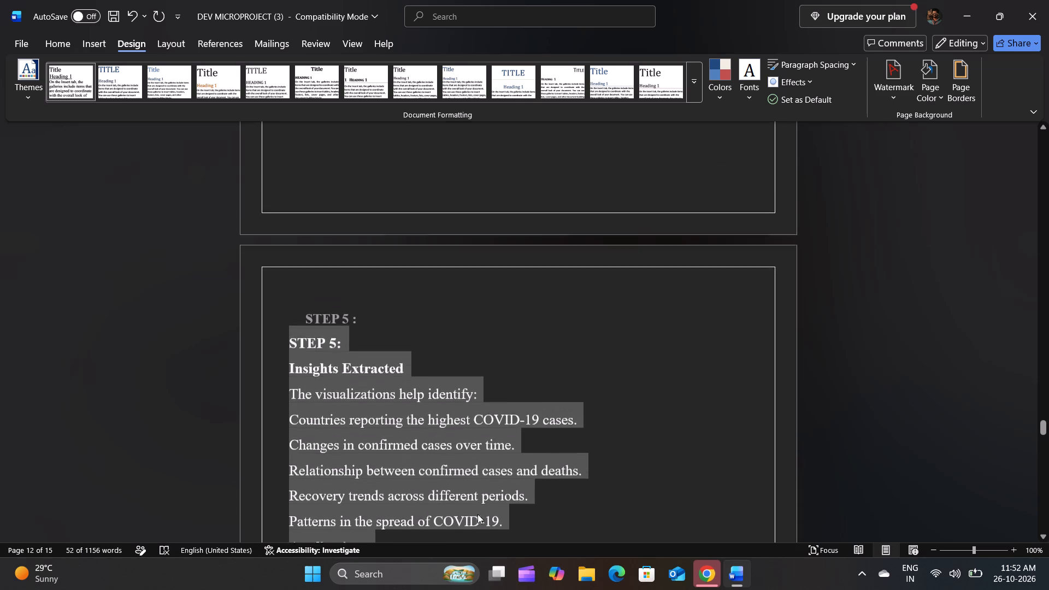
{"action": "scroll", "coordinate": [478, 514], "scroll_direction": "up", "scroll_amount": 2}
{"action": "left_click", "coordinate": [645, 286]}
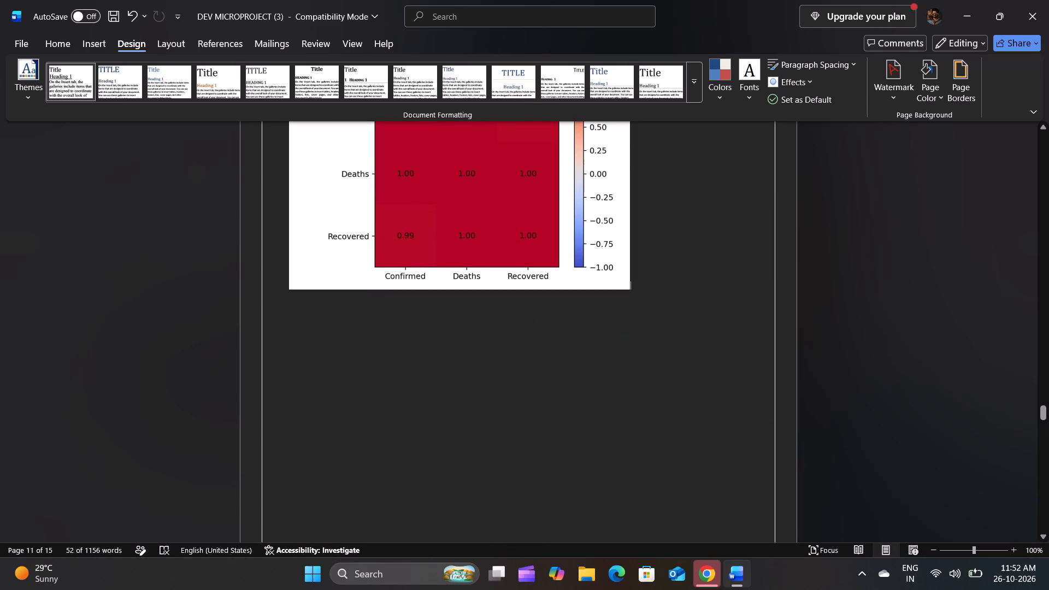
{"action": "key", "text": "Return"}
{"action": "key", "text": "Return"}
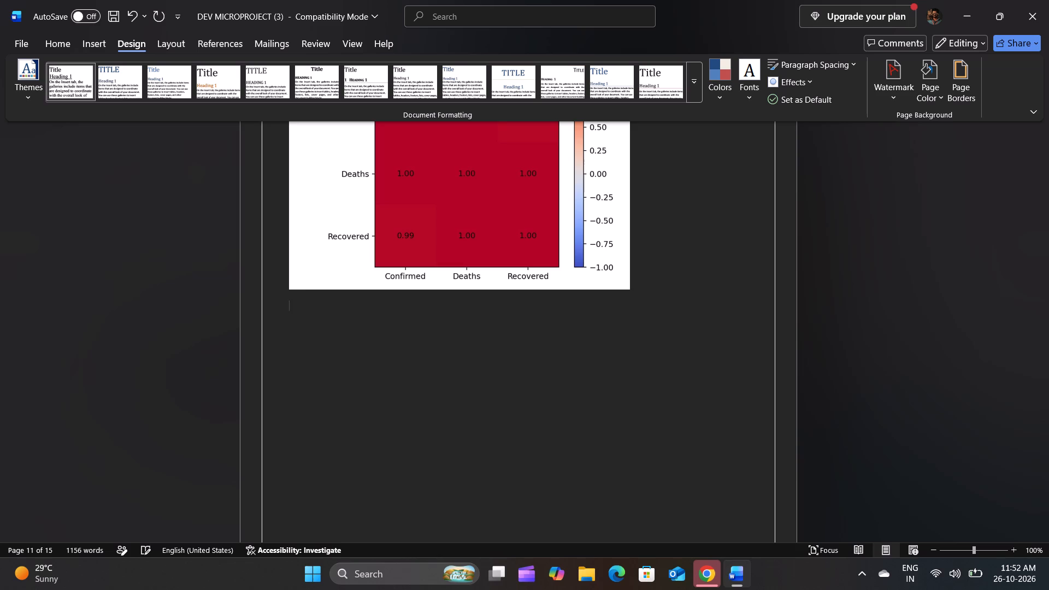
{"action": "key", "text": "ctrl+v"}
Shrink the Correlation Heatmap picture proportionally so the pasted Step 5 text fits on the same page.
{"action": "scroll", "coordinate": [645, 286], "scroll_direction": "down", "scroll_amount": 1}
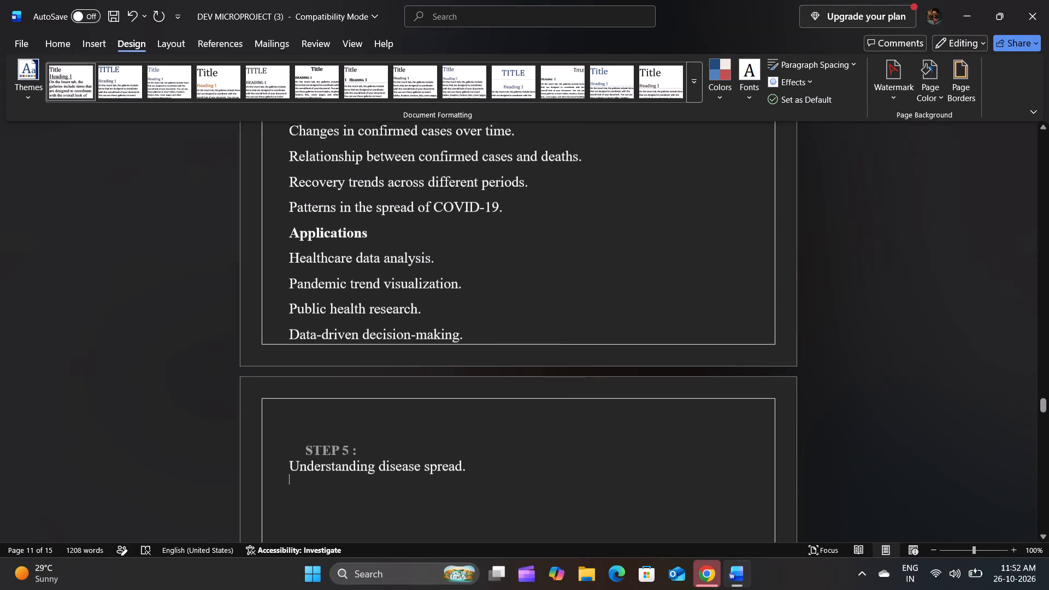
{"action": "scroll", "coordinate": [645, 286], "scroll_direction": "down", "scroll_amount": 1}
{"action": "left_click", "coordinate": [370, 441]}
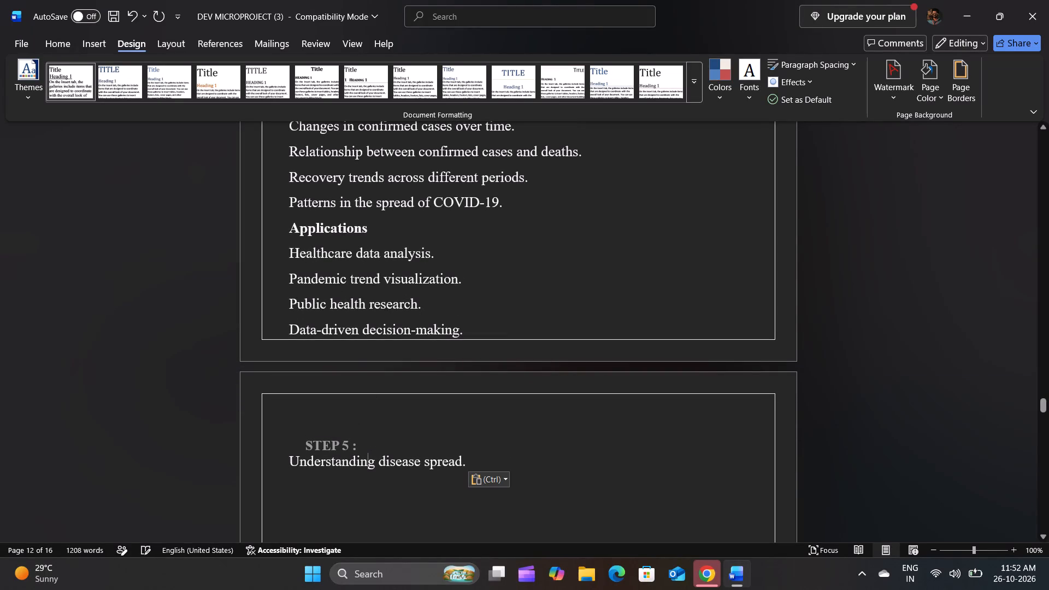
{"action": "left_click", "coordinate": [304, 475]}
{"action": "left_click_drag", "start_coordinate": [289, 458], "coordinate": [428, 470]}
{"action": "scroll", "coordinate": [428, 470], "scroll_direction": "up", "scroll_amount": 2}
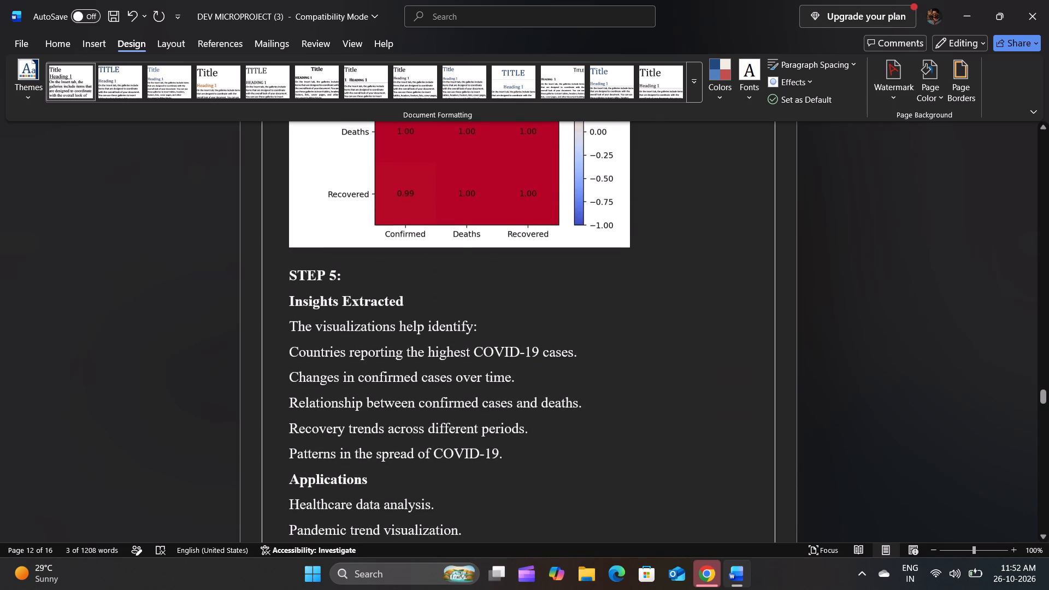
{"action": "left_click", "coordinate": [600, 235]}
{"action": "left_click_drag", "start_coordinate": [629, 246], "coordinate": [614, 230]}
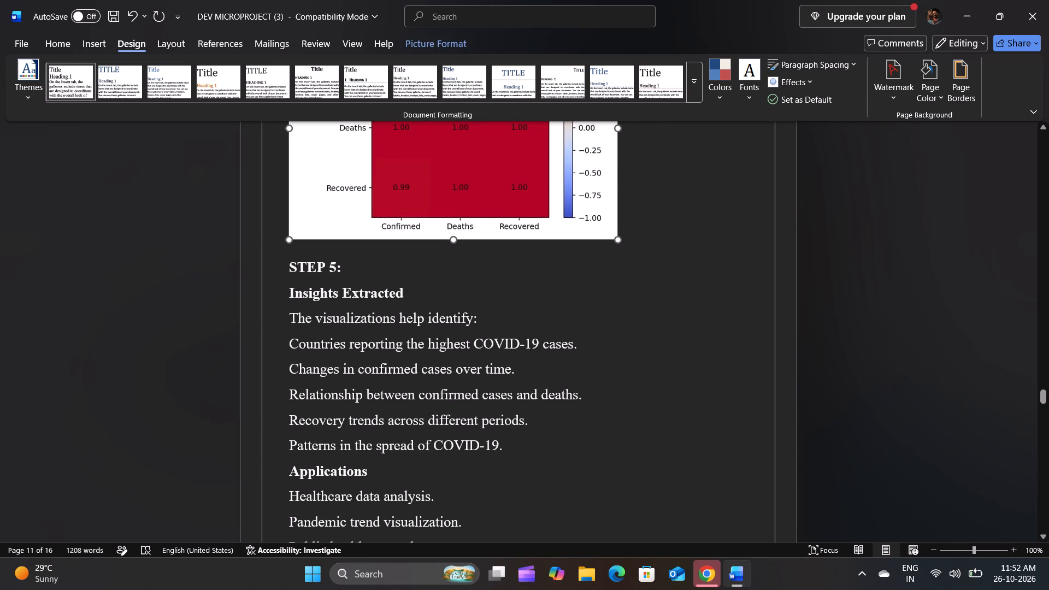
{"action": "left_click_drag", "start_coordinate": [614, 230], "coordinate": [590, 192]}
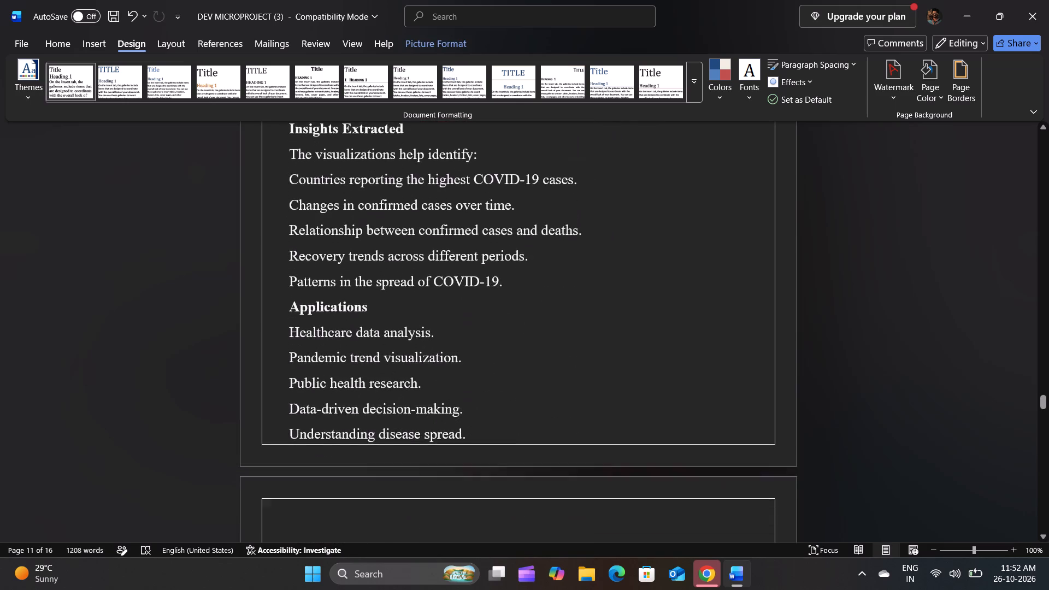
Review the page layout from the graphs through the pasted Step 5 text to the start of the Step 6 page.
{"action": "scroll", "coordinate": [504, 294], "scroll_direction": "up", "scroll_amount": 2}
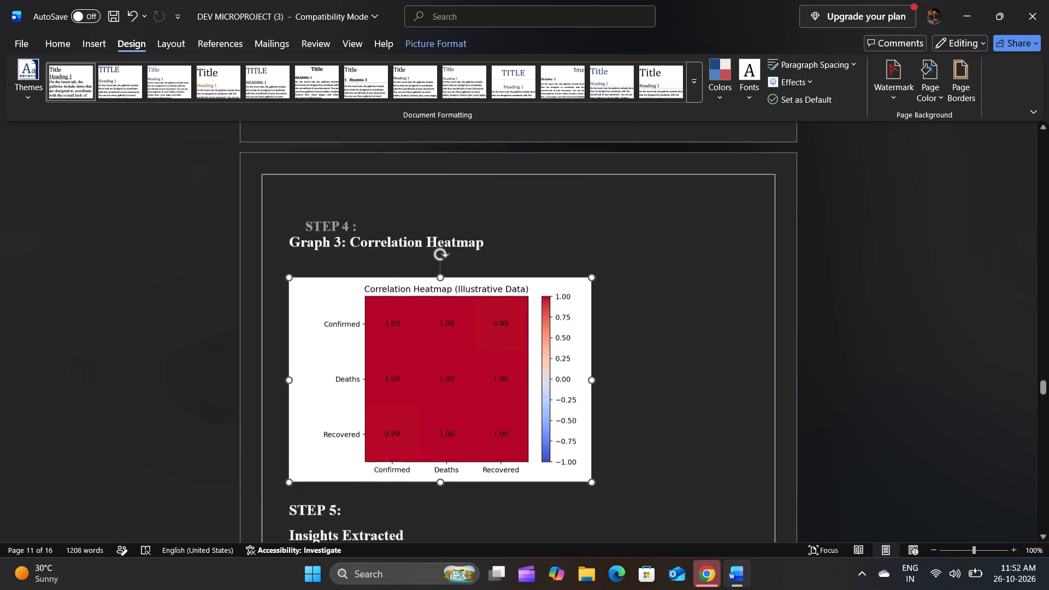
{"action": "scroll", "coordinate": [504, 294], "scroll_direction": "up", "scroll_amount": 2}
{"action": "scroll", "coordinate": [504, 294], "scroll_direction": "down", "scroll_amount": 2}
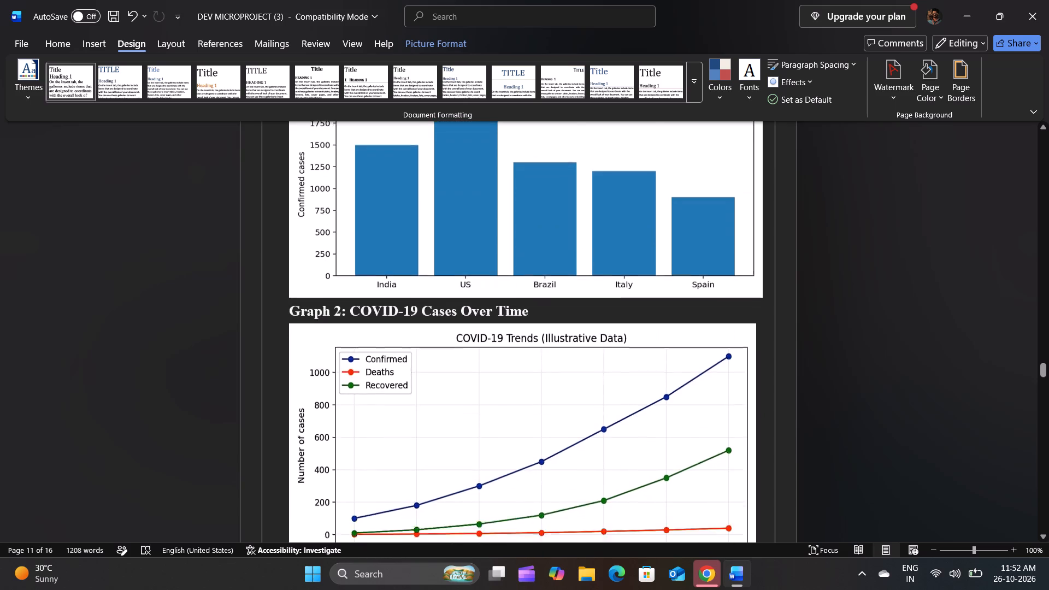
{"action": "scroll", "coordinate": [504, 294], "scroll_direction": "down", "scroll_amount": 4}
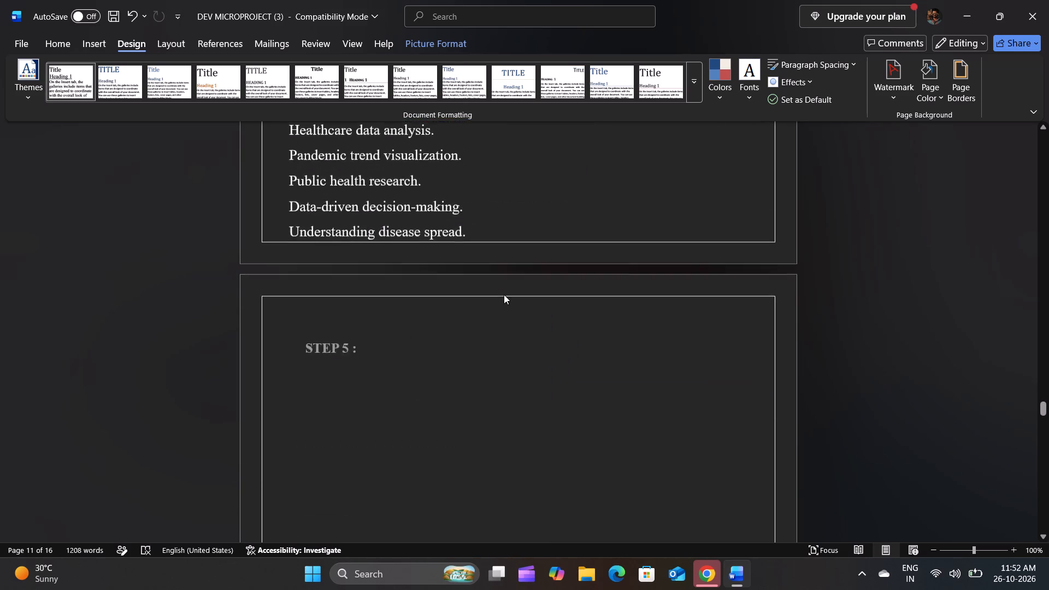
{"action": "scroll", "coordinate": [504, 294], "scroll_direction": "down", "scroll_amount": 3}
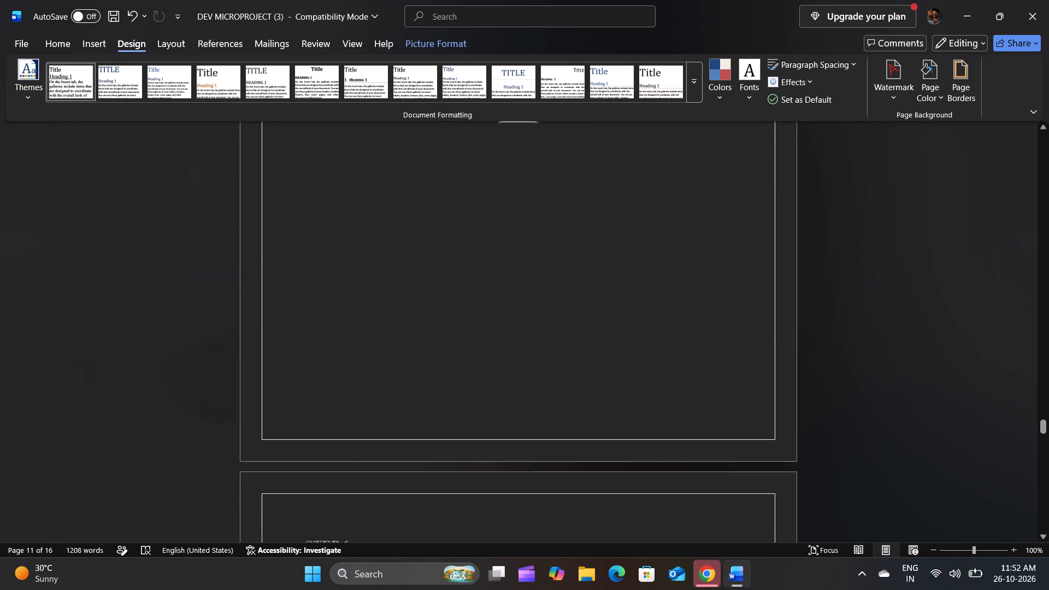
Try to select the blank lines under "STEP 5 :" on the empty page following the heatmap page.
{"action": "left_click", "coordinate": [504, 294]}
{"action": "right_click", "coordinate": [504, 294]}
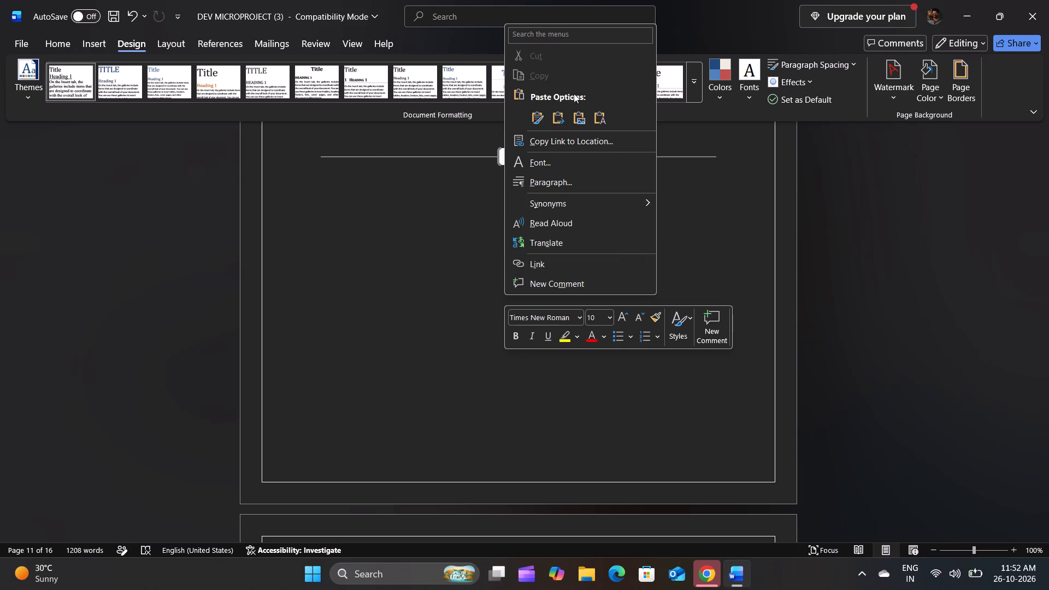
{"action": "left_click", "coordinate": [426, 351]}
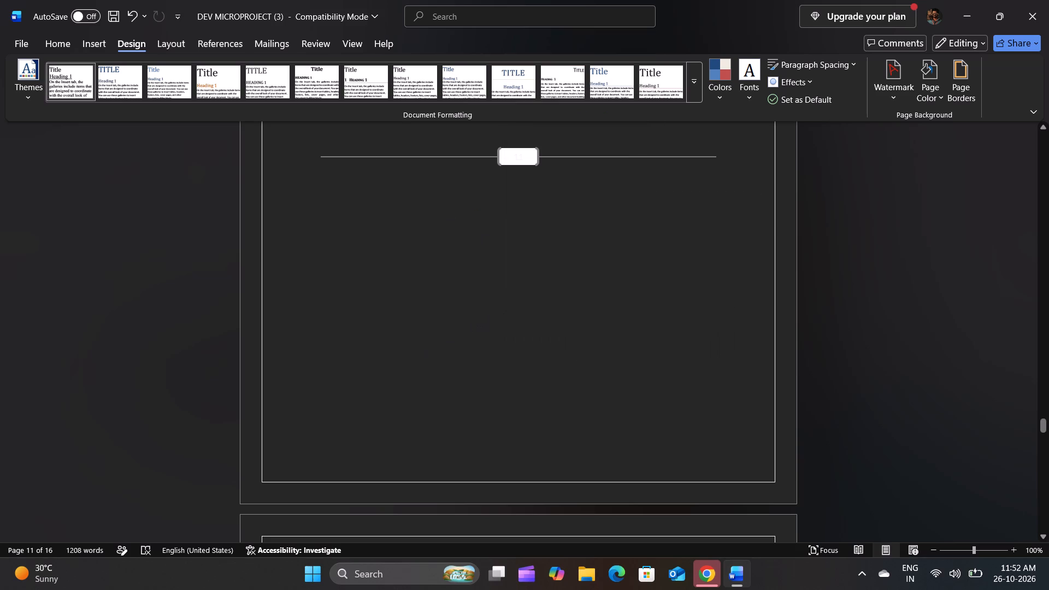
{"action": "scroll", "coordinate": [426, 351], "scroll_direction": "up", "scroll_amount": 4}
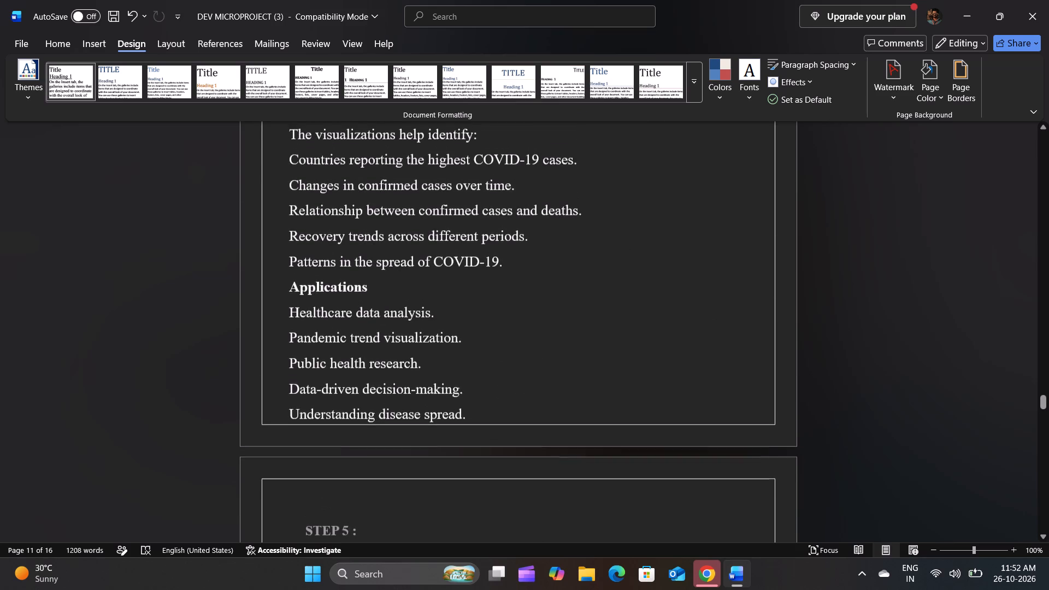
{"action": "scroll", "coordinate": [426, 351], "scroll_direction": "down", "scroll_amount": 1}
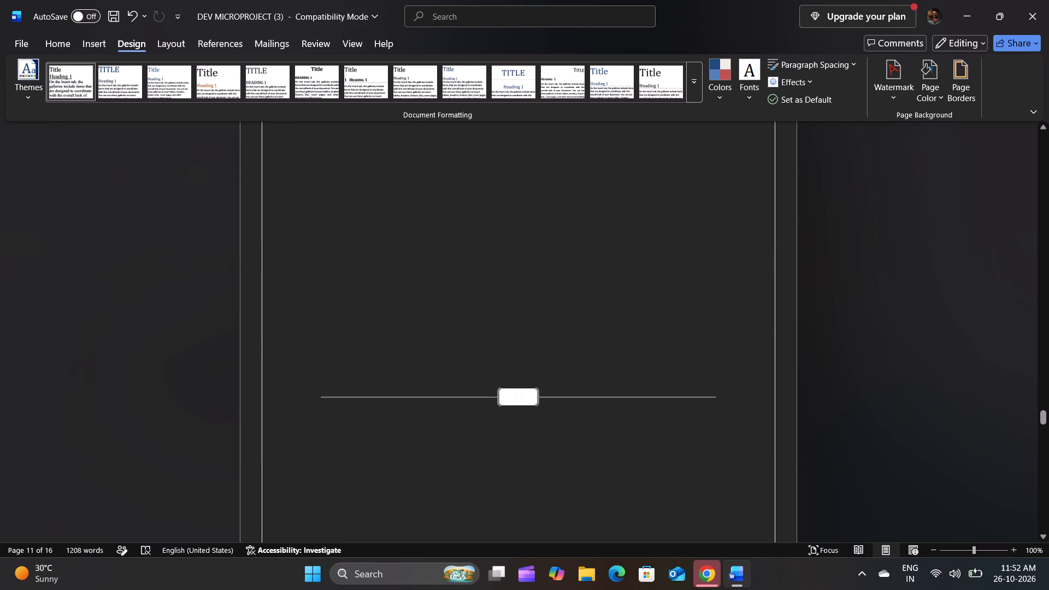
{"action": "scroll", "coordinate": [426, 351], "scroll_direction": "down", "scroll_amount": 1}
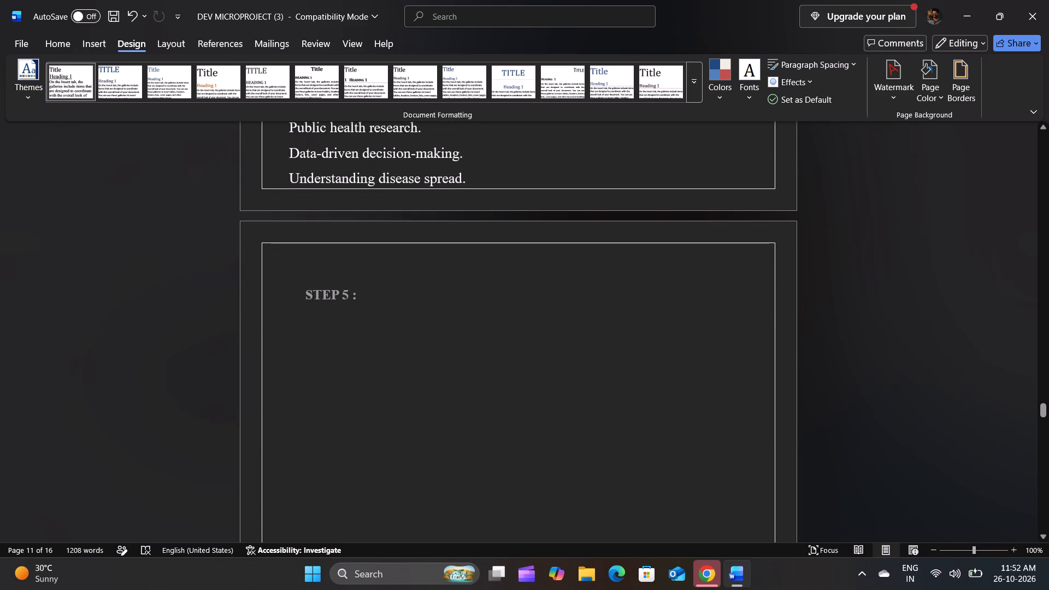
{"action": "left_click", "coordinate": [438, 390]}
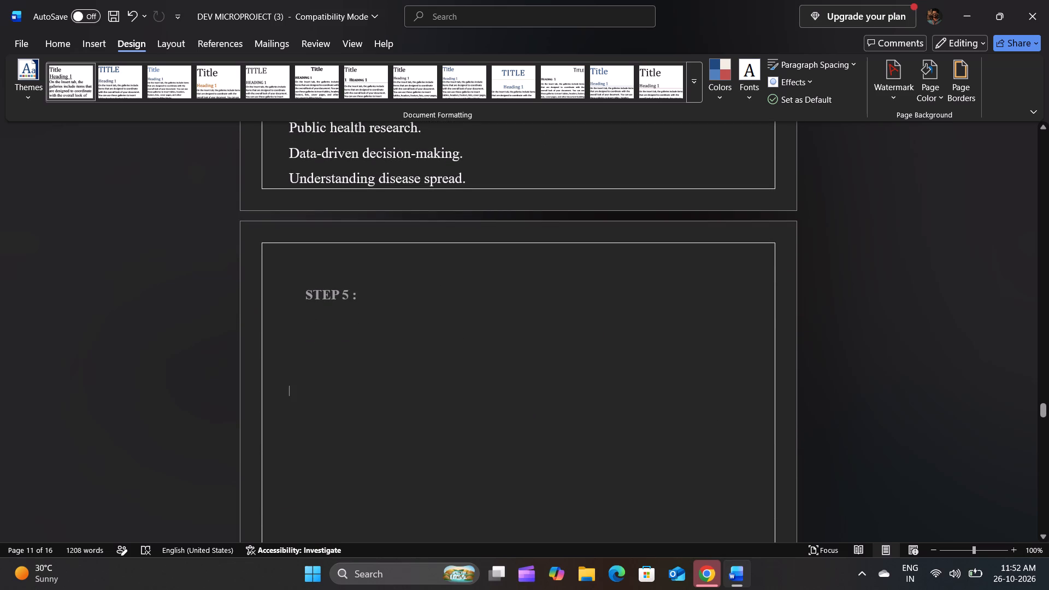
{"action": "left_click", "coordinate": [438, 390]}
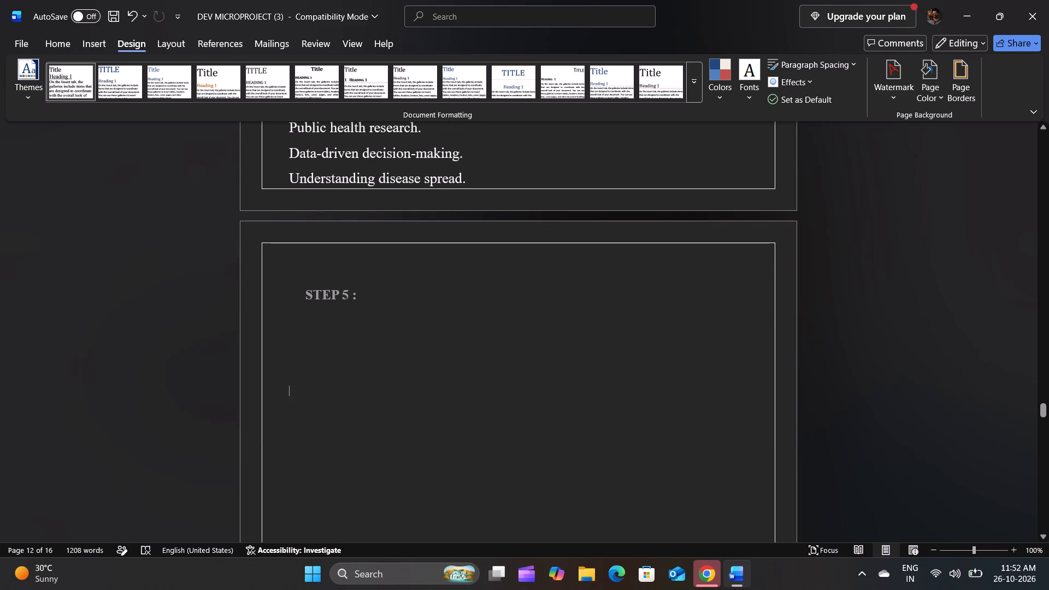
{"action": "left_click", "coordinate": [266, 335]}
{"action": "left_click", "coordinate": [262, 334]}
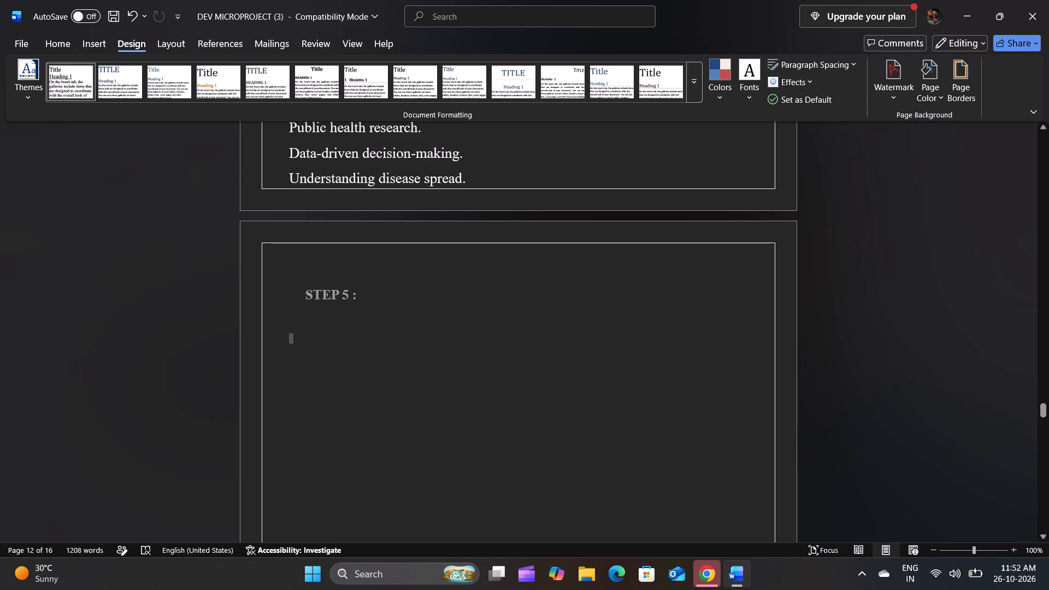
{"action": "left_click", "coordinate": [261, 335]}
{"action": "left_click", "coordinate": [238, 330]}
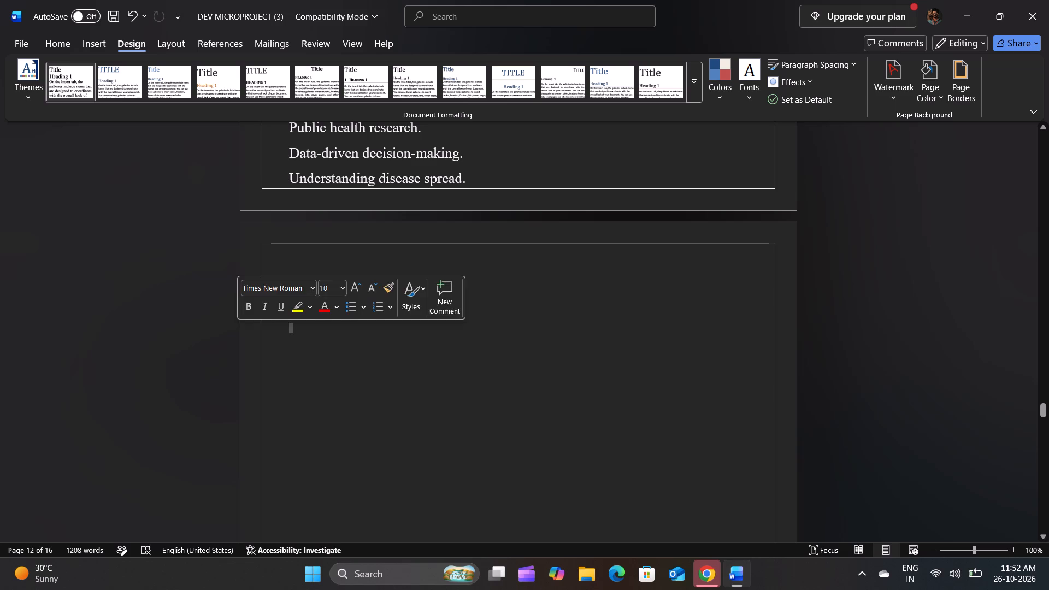
Examine the original insights and applications text under "STEP 6 :" and the Step 7 page after it.
{"action": "scroll", "coordinate": [368, 369], "scroll_direction": "down", "scroll_amount": 5}
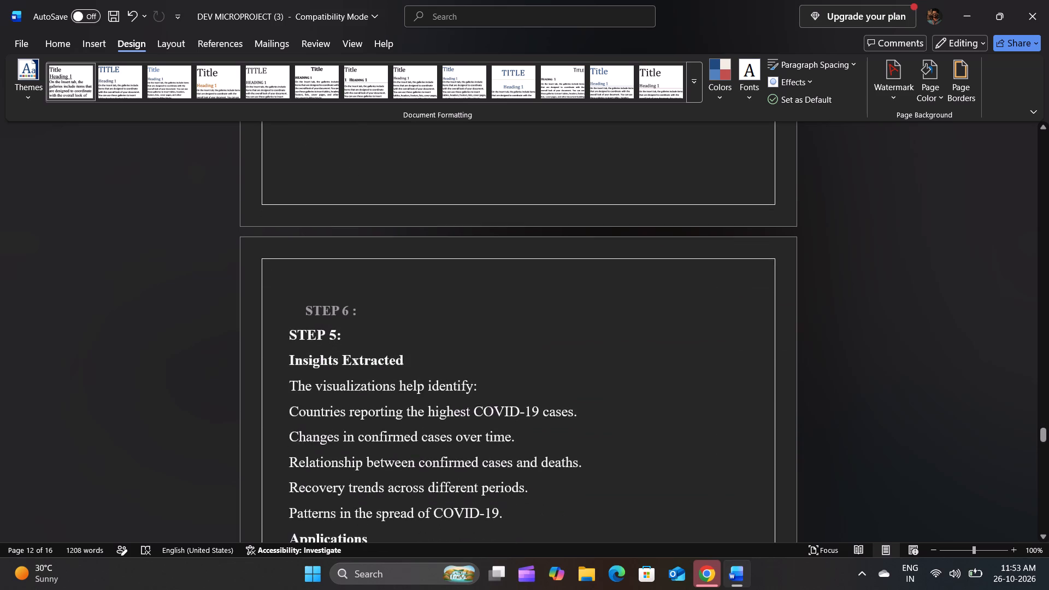
{"action": "scroll", "coordinate": [368, 369], "scroll_direction": "down", "scroll_amount": 2}
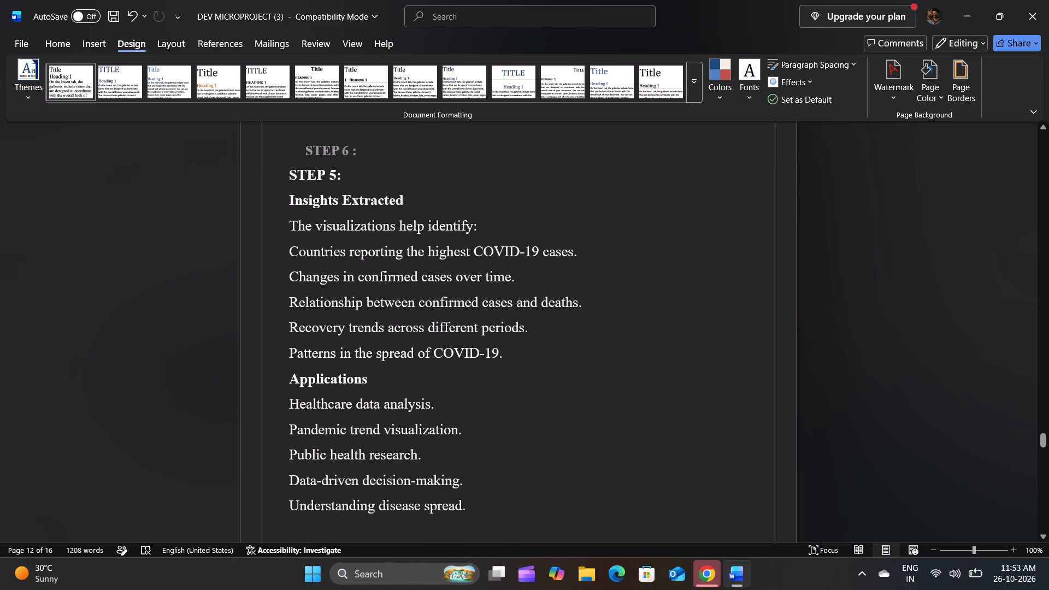
{"action": "scroll", "coordinate": [368, 369], "scroll_direction": "down", "scroll_amount": 6}
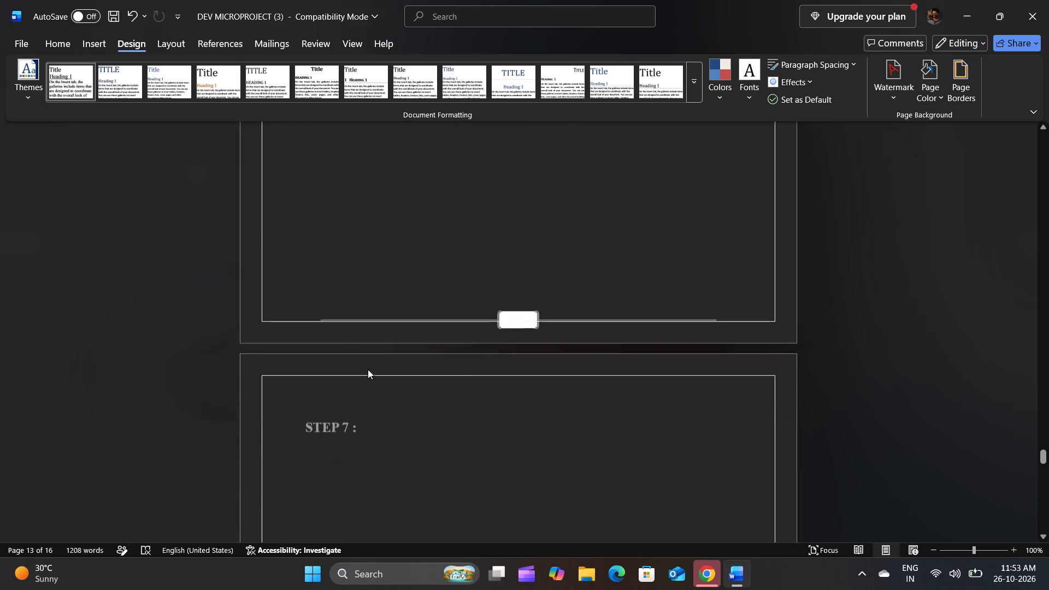
{"action": "scroll", "coordinate": [368, 369], "scroll_direction": "down", "scroll_amount": 8}
{"action": "scroll", "coordinate": [368, 369], "scroll_direction": "up", "scroll_amount": 10}
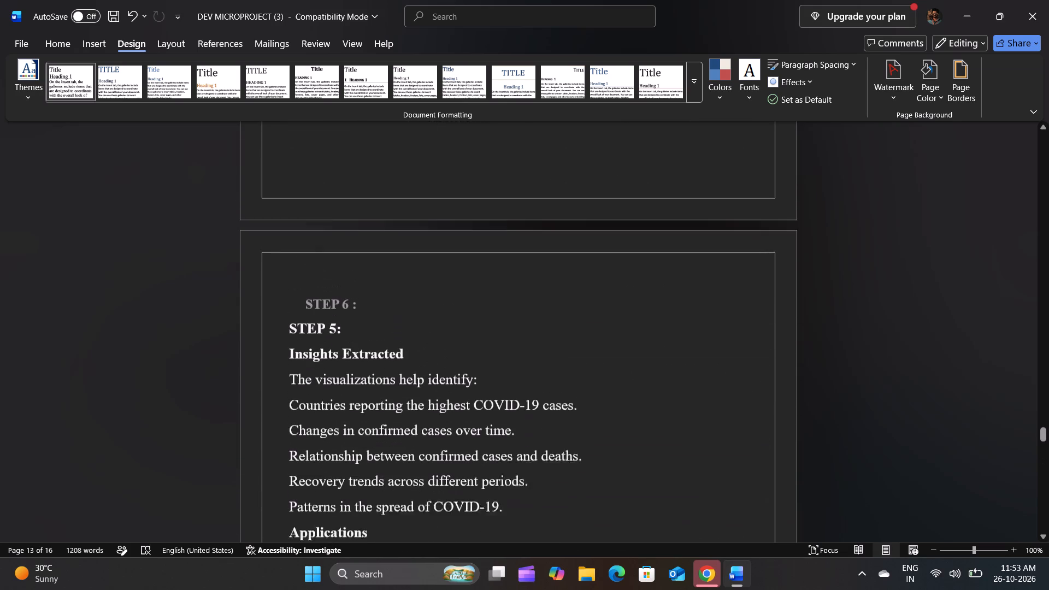
{"action": "scroll", "coordinate": [368, 369], "scroll_direction": "down", "scroll_amount": 1}
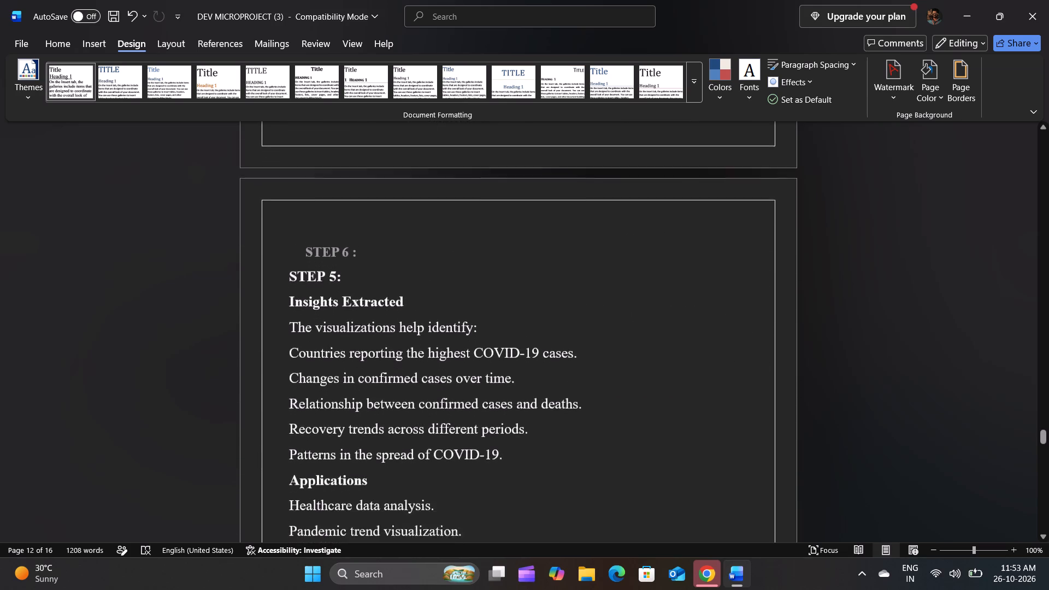
{"action": "scroll", "coordinate": [368, 369], "scroll_direction": "down", "scroll_amount": 2}
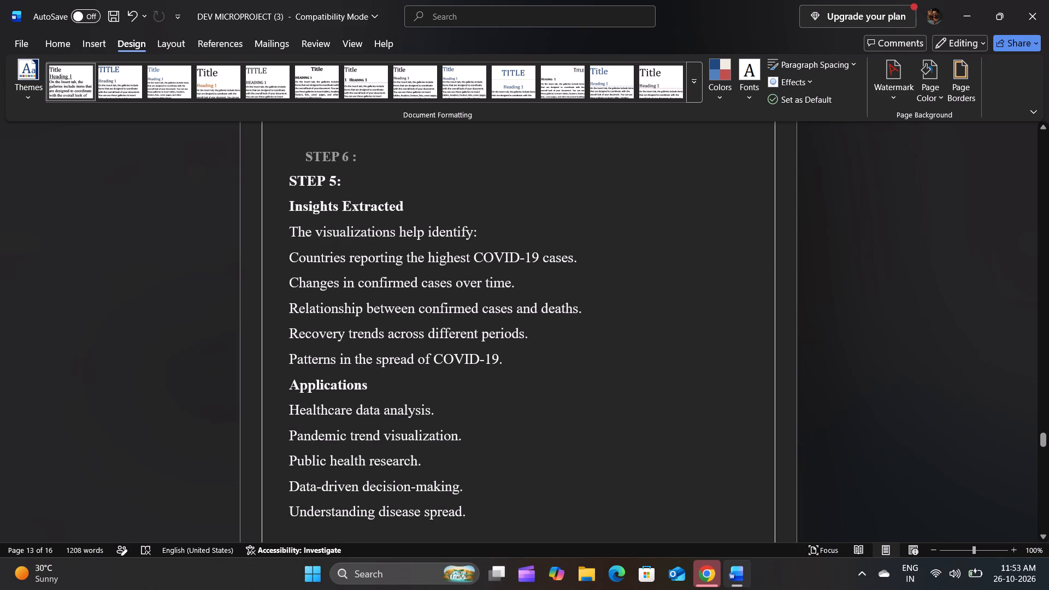
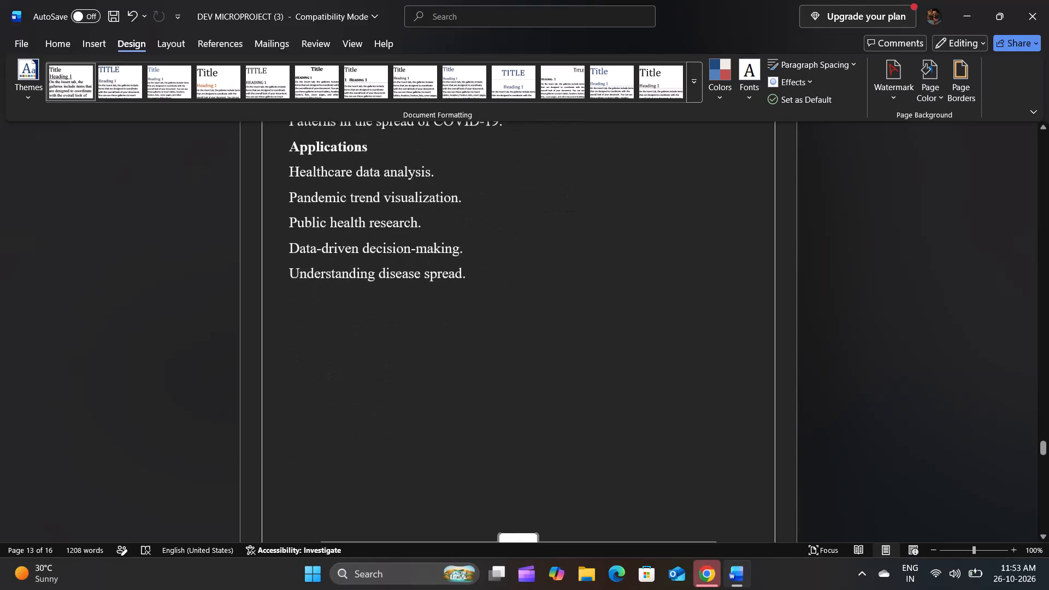
Delete the duplicate insights and applications text with its extra "STEP 5:" heading and leftover blank lines from the "STEP 6 :" page.
{"action": "scroll", "coordinate": [368, 369], "scroll_direction": "down", "scroll_amount": 1}
{"action": "scroll", "coordinate": [368, 369], "scroll_direction": "up", "scroll_amount": 1}
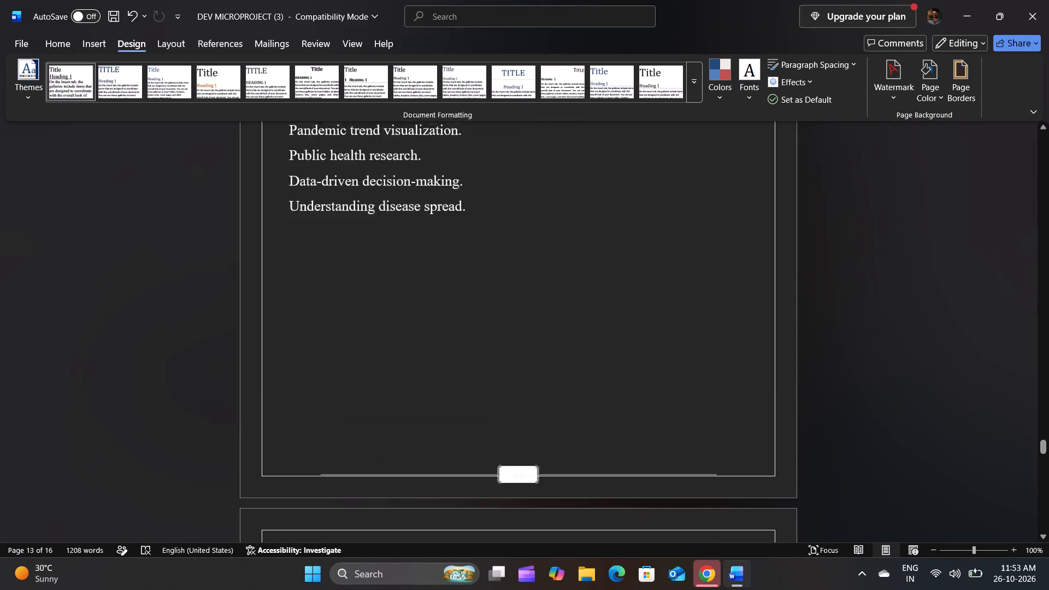
{"action": "scroll", "coordinate": [368, 369], "scroll_direction": "up", "scroll_amount": 2}
{"action": "left_click_drag", "start_coordinate": [398, 299], "coordinate": [494, 432]}
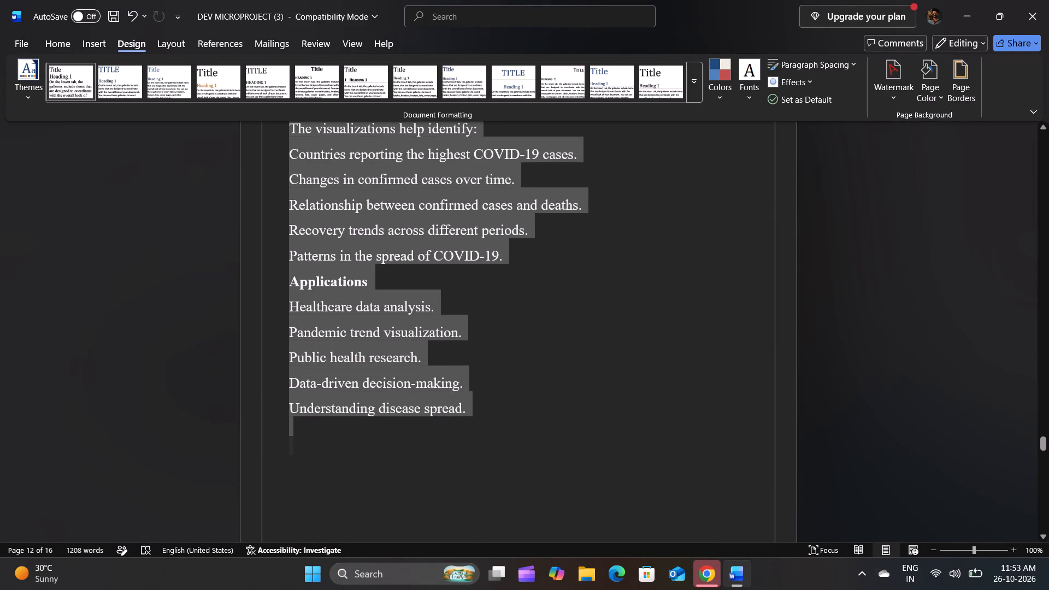
{"action": "left_click_drag", "start_coordinate": [494, 432], "coordinate": [493, 432]}
{"action": "key", "text": "BackSpace"}
{"action": "scroll", "coordinate": [493, 432], "scroll_direction": "up", "scroll_amount": 1}
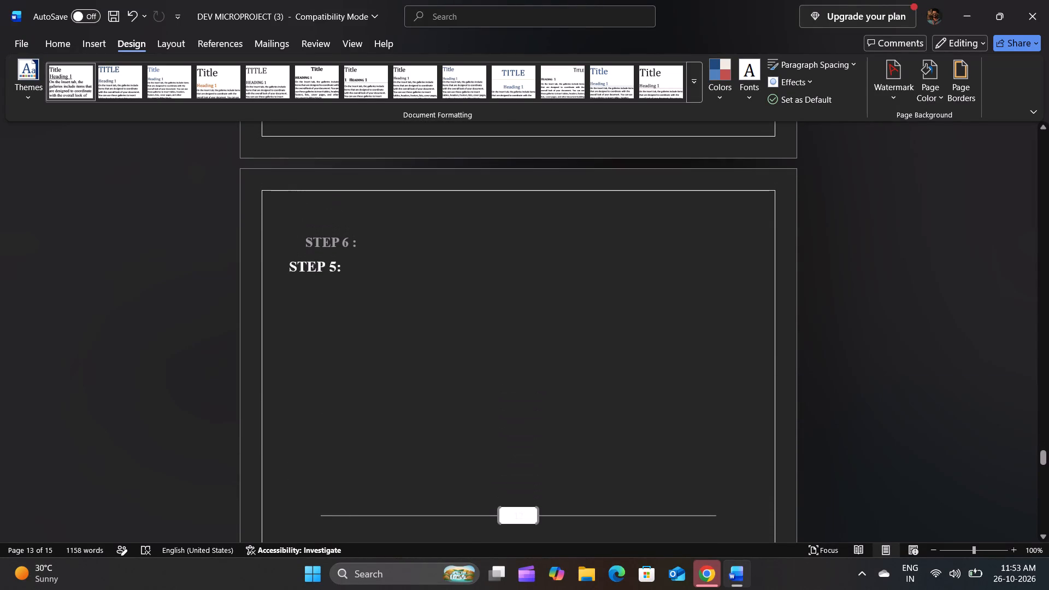
{"action": "key", "text": "BackSpace"}
{"action": "key", "text": "BackSpace"}
{"action": "key", "text": "BackSpace"}
{"action": "key", "text": "BackSpace"}
{"action": "key", "text": "BackSpace"}
{"action": "key", "text": "BackSpace"}
{"action": "key", "text": "BackSpace"}
{"action": "key", "text": "BackSpace"}
{"action": "key", "text": "BackSpace"}
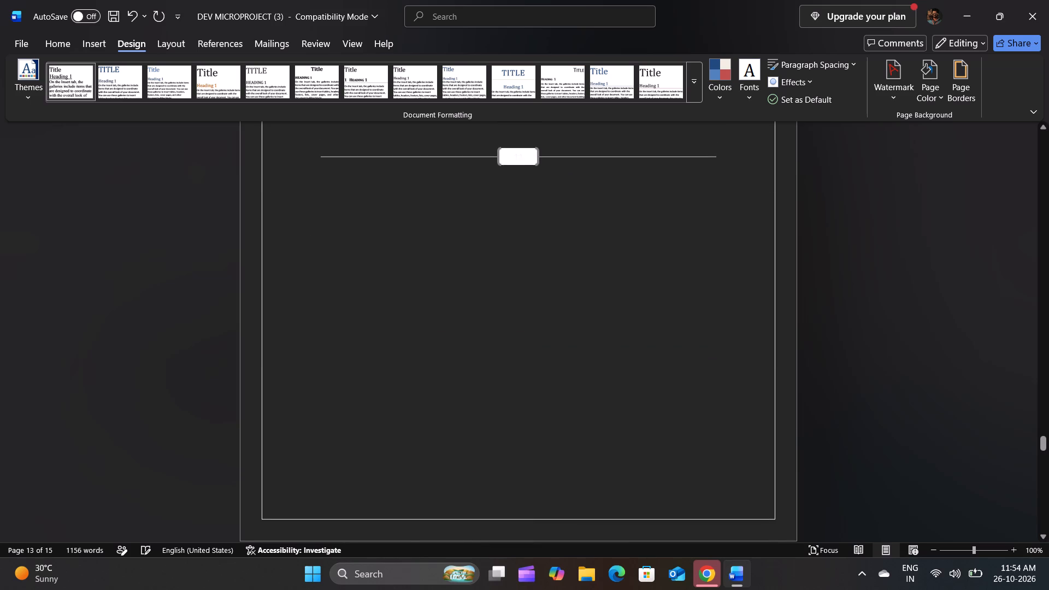
Review the layout from the emptied step pages through the Conclusion and Reference pages.
{"action": "scroll", "coordinate": [493, 432], "scroll_direction": "up", "scroll_amount": 3}
{"action": "scroll", "coordinate": [493, 432], "scroll_direction": "down", "scroll_amount": 1}
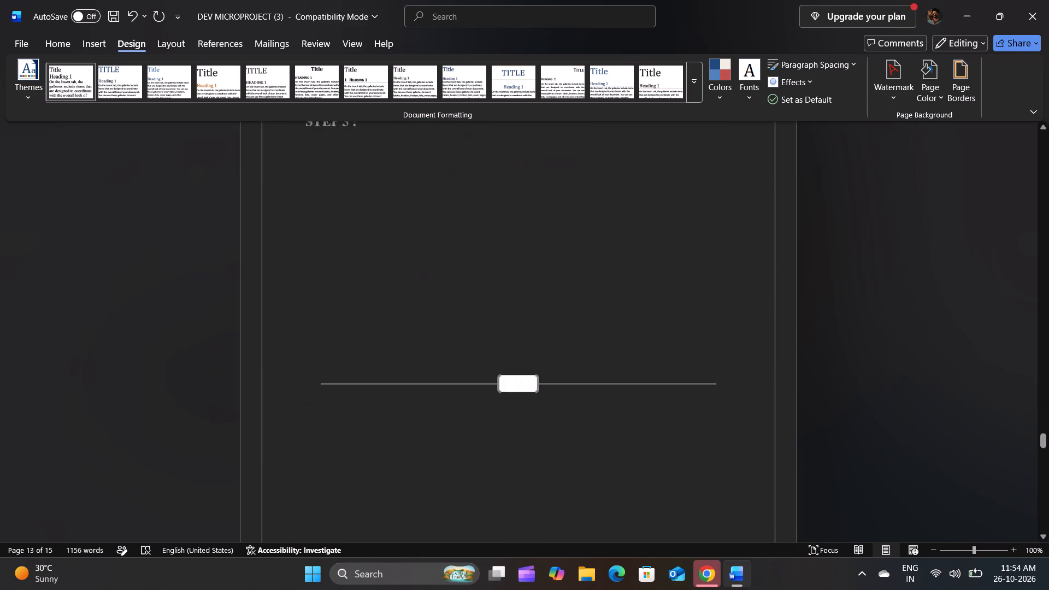
{"action": "scroll", "coordinate": [493, 432], "scroll_direction": "down", "scroll_amount": 8}
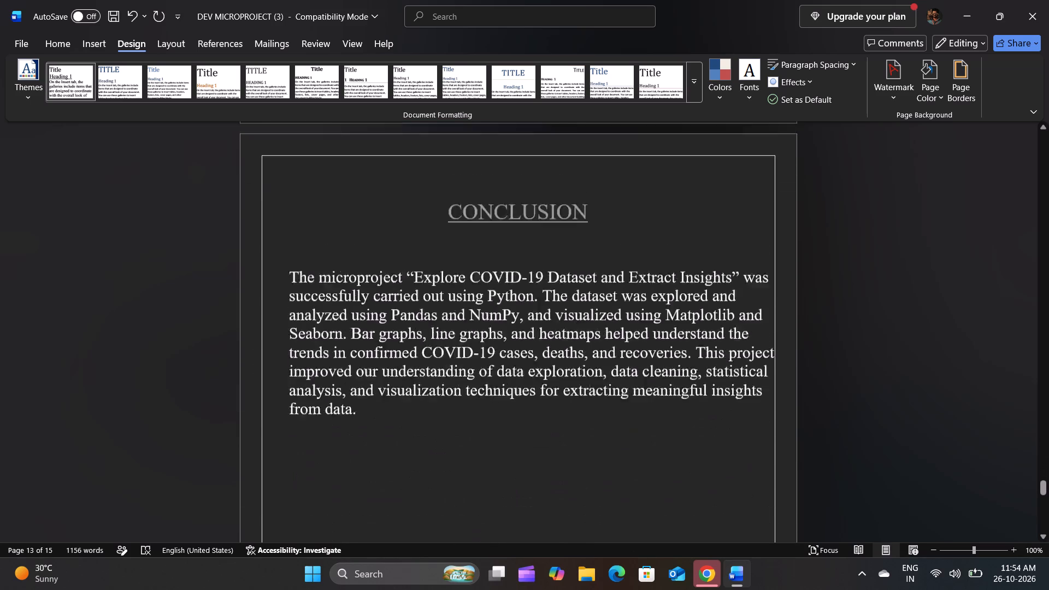
{"action": "scroll", "coordinate": [493, 432], "scroll_direction": "down", "scroll_amount": 1}
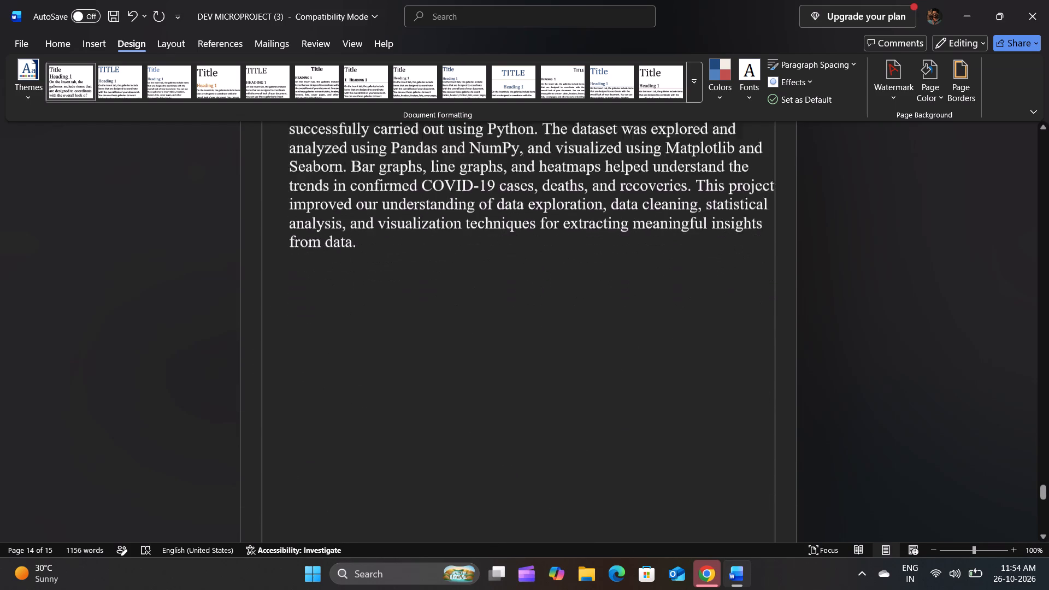
{"action": "scroll", "coordinate": [493, 432], "scroll_direction": "down", "scroll_amount": 6}
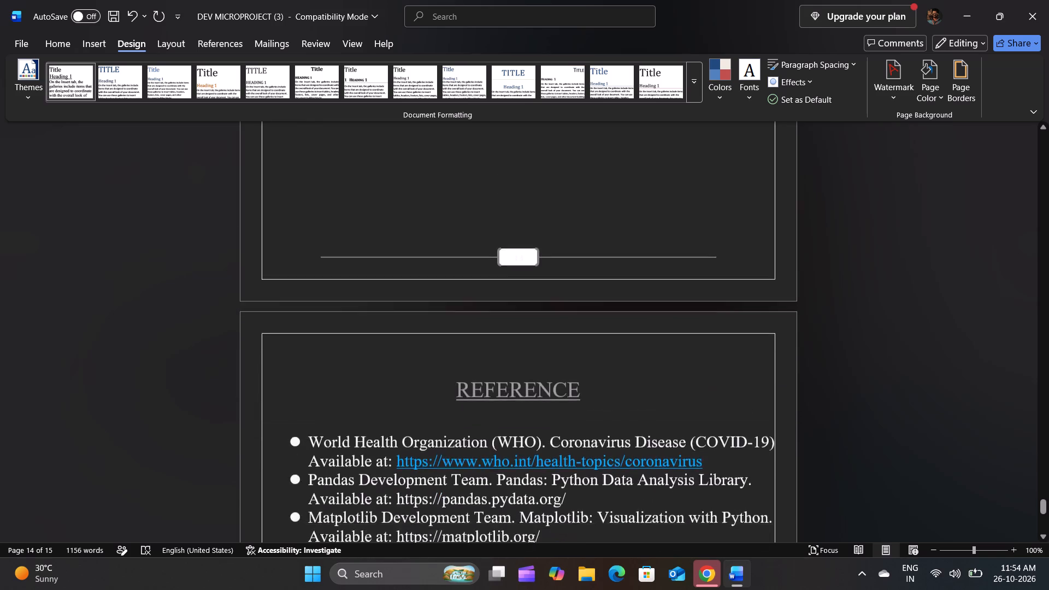
{"action": "scroll", "coordinate": [493, 432], "scroll_direction": "down", "scroll_amount": 2}
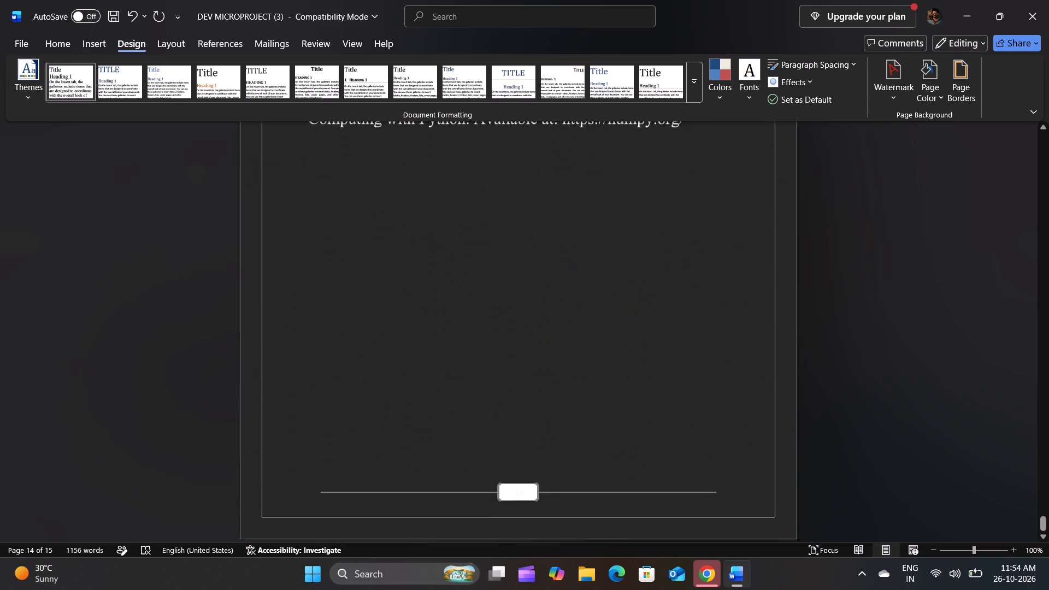
{"action": "scroll", "coordinate": [493, 432], "scroll_direction": "up", "scroll_amount": 2}
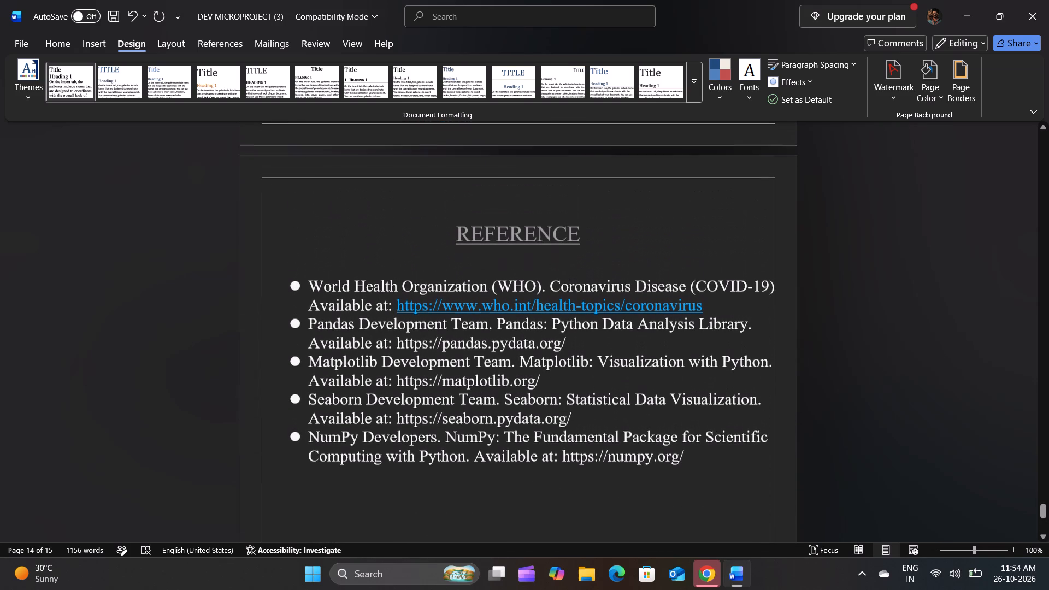
{"action": "scroll", "coordinate": [555, 247], "scroll_direction": "down", "scroll_amount": 1}
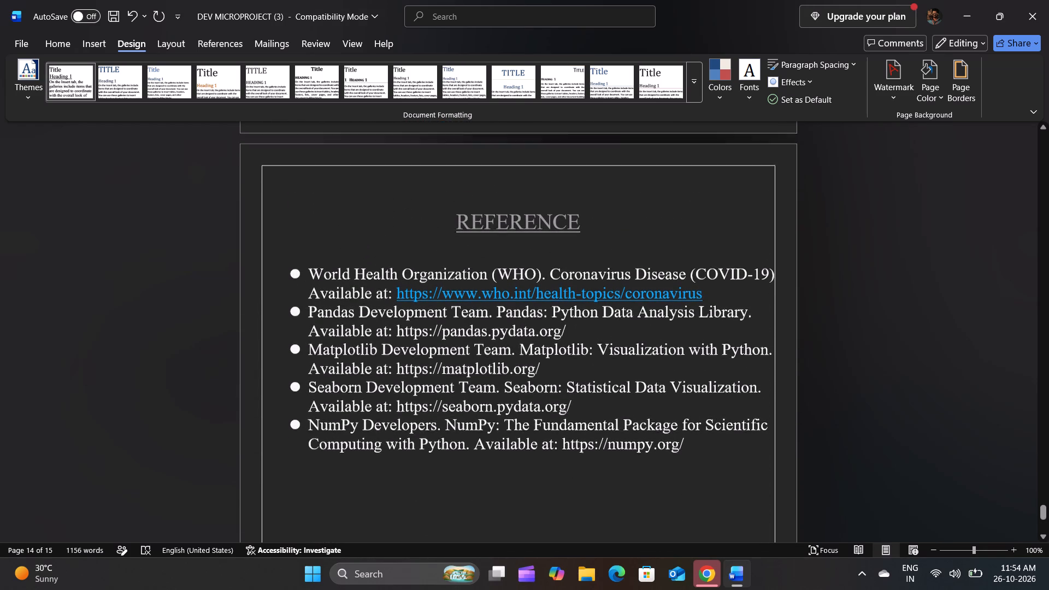
{"action": "scroll", "coordinate": [555, 247], "scroll_direction": "down", "scroll_amount": 7}
{"action": "scroll", "coordinate": [555, 247], "scroll_direction": "up", "scroll_amount": 6}
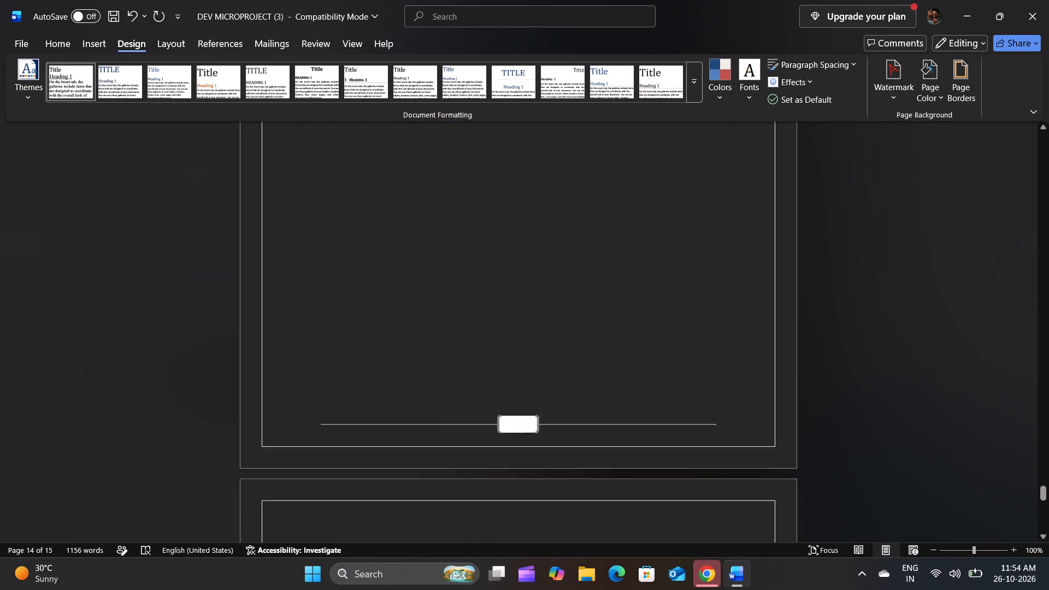
Check the cover page, the acknowledgement names and the page numbers listed in the Index table.
{"action": "scroll", "coordinate": [555, 247], "scroll_direction": "up", "scroll_amount": 18}
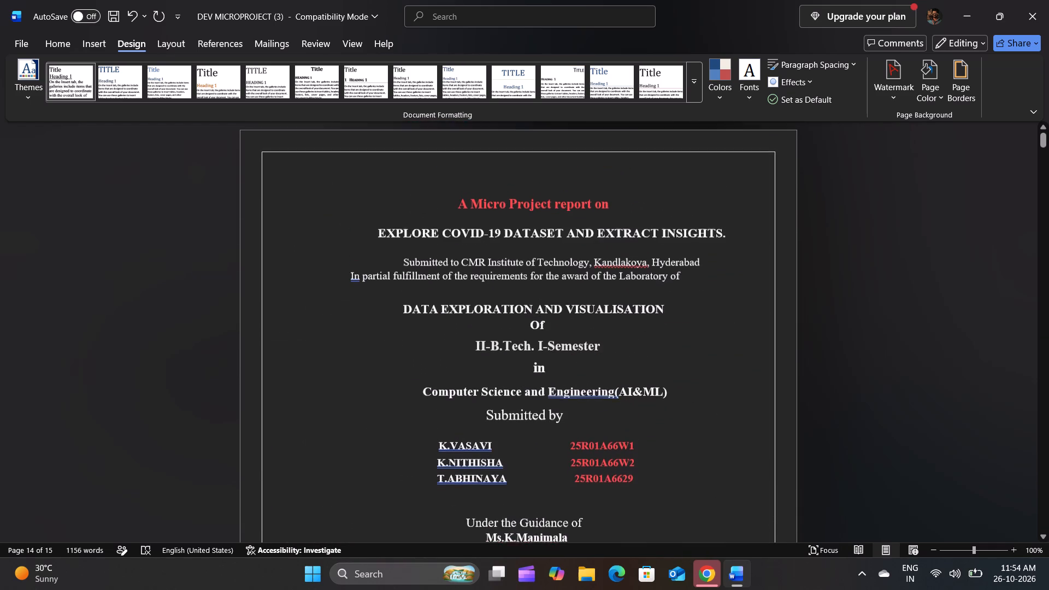
{"action": "scroll", "coordinate": [555, 247], "scroll_direction": "up", "scroll_amount": 2}
{"action": "scroll", "coordinate": [555, 247], "scroll_direction": "down", "scroll_amount": 7}
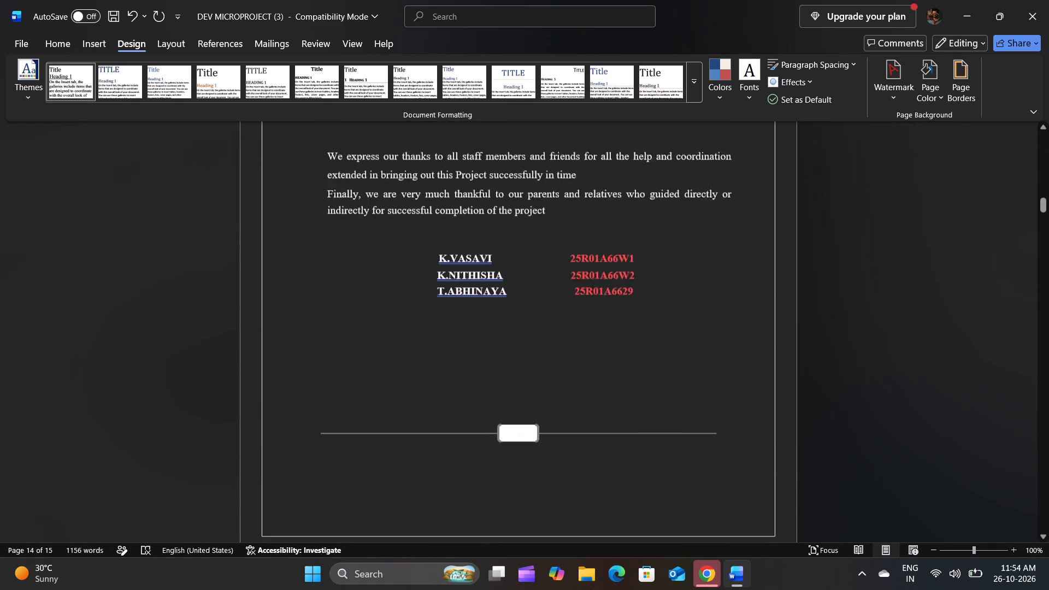
{"action": "scroll", "coordinate": [555, 247], "scroll_direction": "down", "scroll_amount": 3}
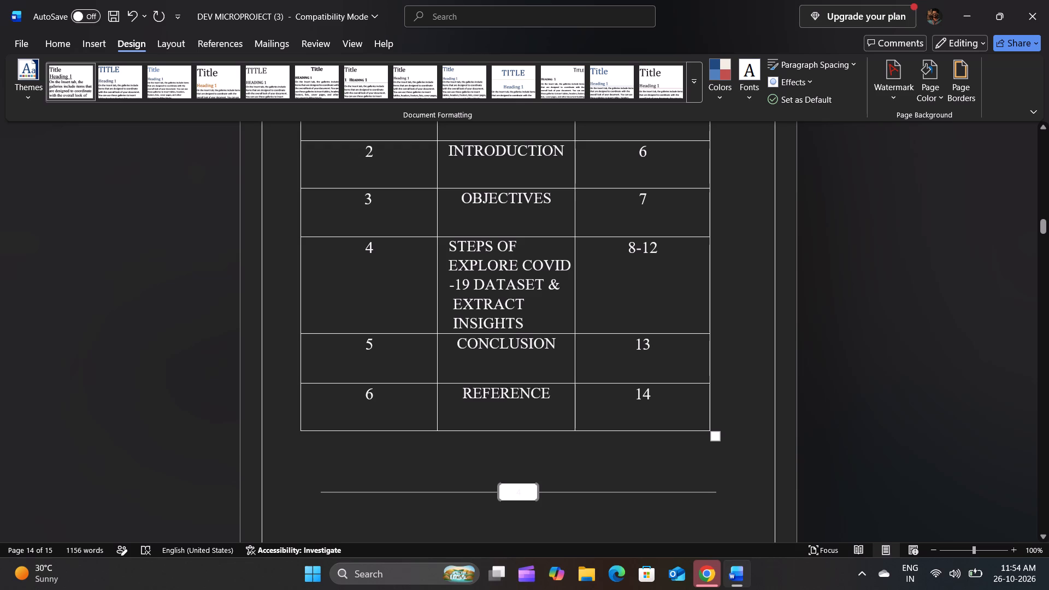
{"action": "scroll", "coordinate": [555, 247], "scroll_direction": "up", "scroll_amount": 9}
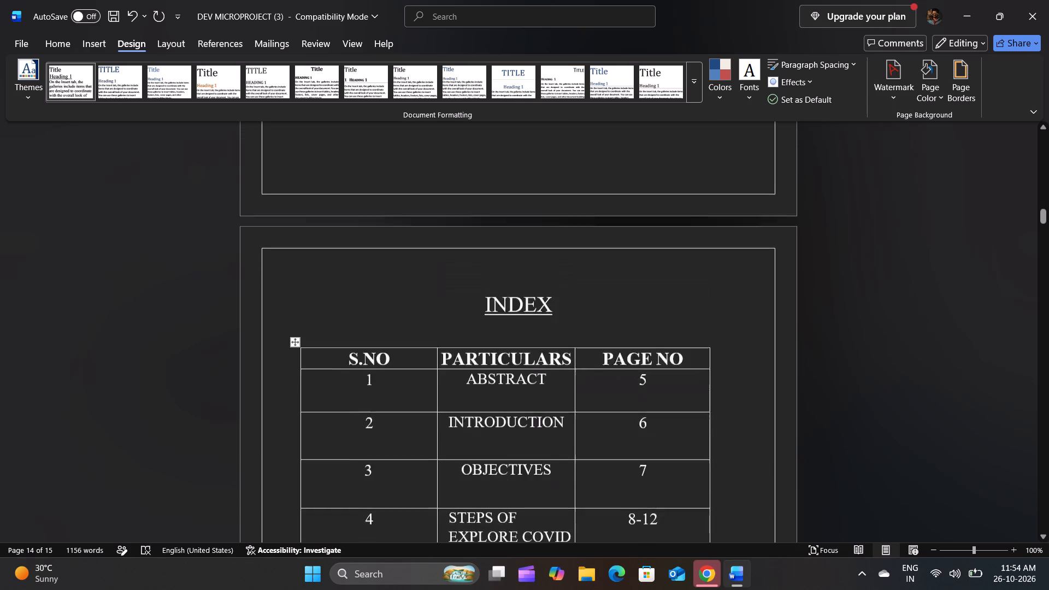
{"action": "scroll", "coordinate": [555, 247], "scroll_direction": "up", "scroll_amount": 6}
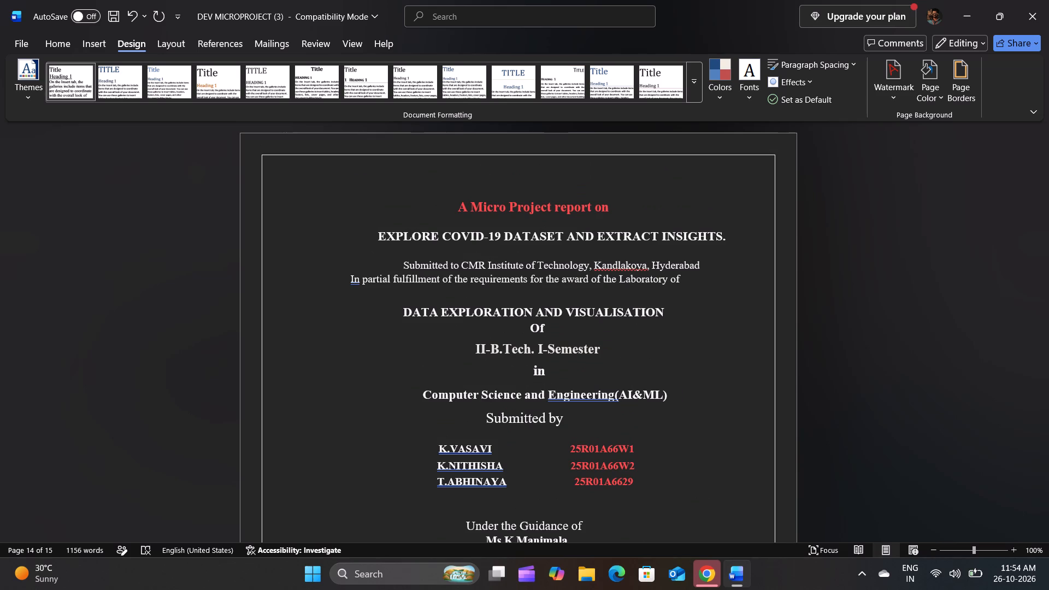
Review the report's front part from the cover page and certificate through the Abstract and Introduction pages.
{"action": "scroll", "coordinate": [555, 247], "scroll_direction": "down", "scroll_amount": 1}
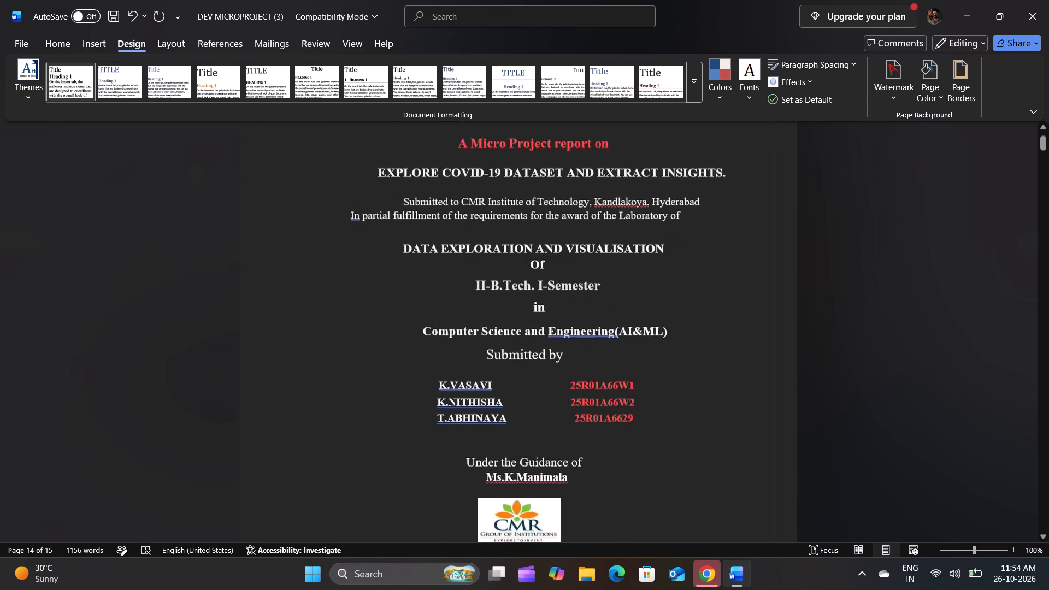
{"action": "scroll", "coordinate": [555, 247], "scroll_direction": "down", "scroll_amount": 5}
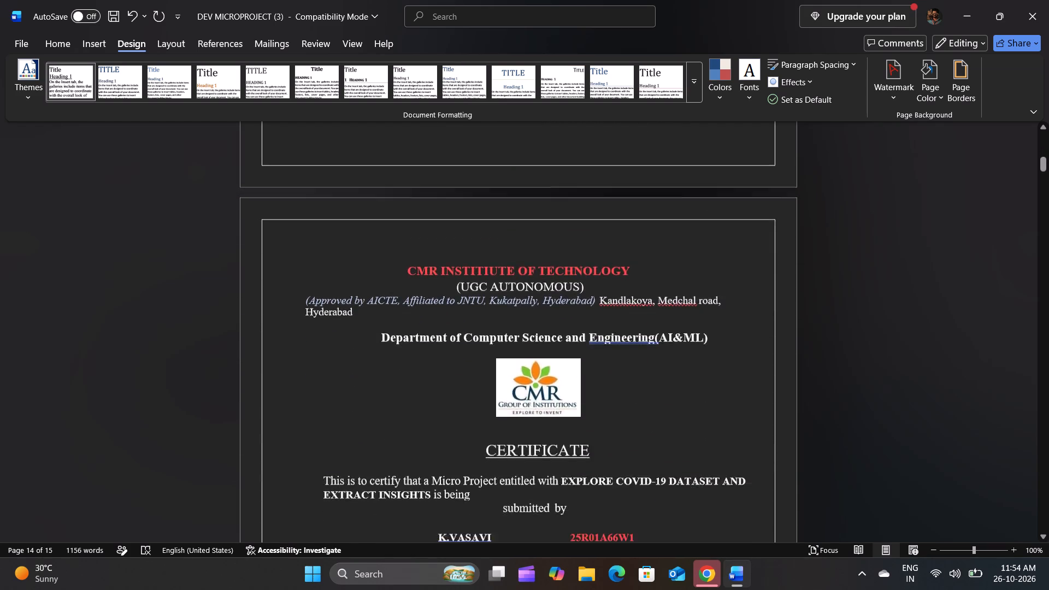
{"action": "scroll", "coordinate": [555, 247], "scroll_direction": "down", "scroll_amount": 2}
{"action": "scroll", "coordinate": [555, 247], "scroll_direction": "up", "scroll_amount": 1}
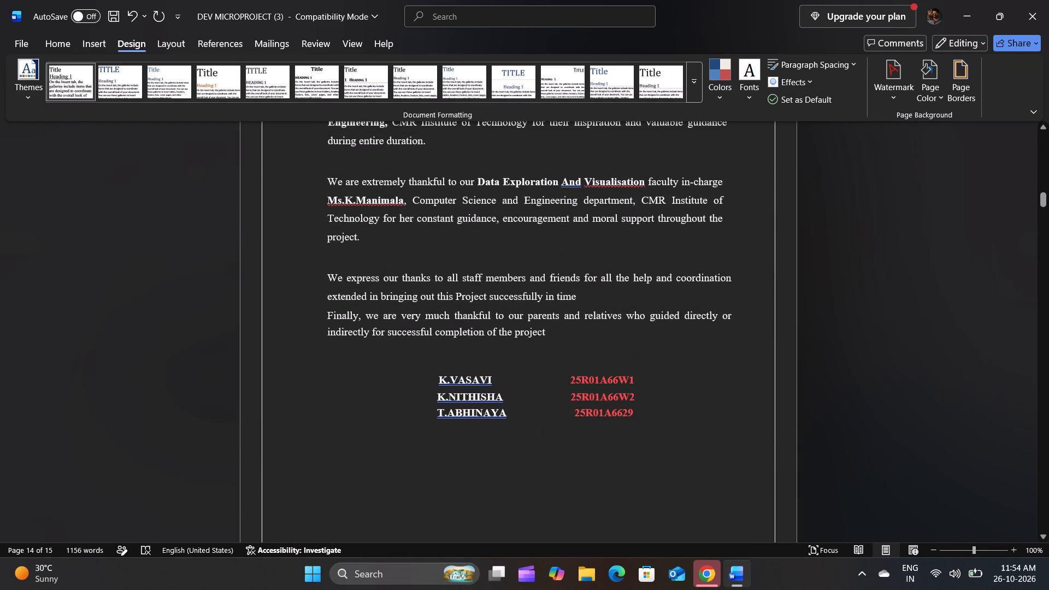
{"action": "scroll", "coordinate": [555, 247], "scroll_direction": "down", "scroll_amount": 2}
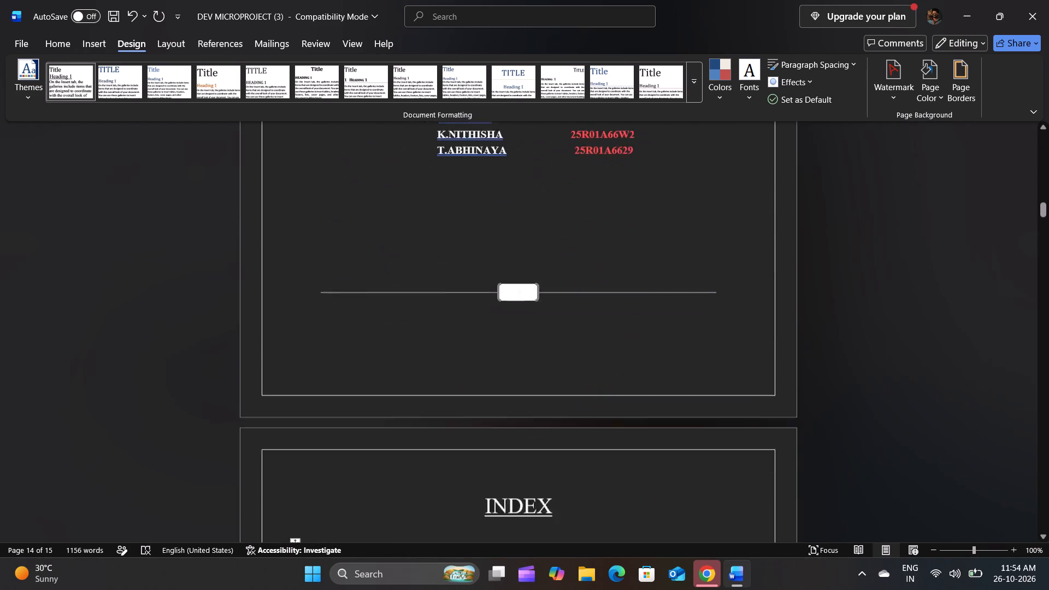
{"action": "scroll", "coordinate": [555, 247], "scroll_direction": "down", "scroll_amount": 5}
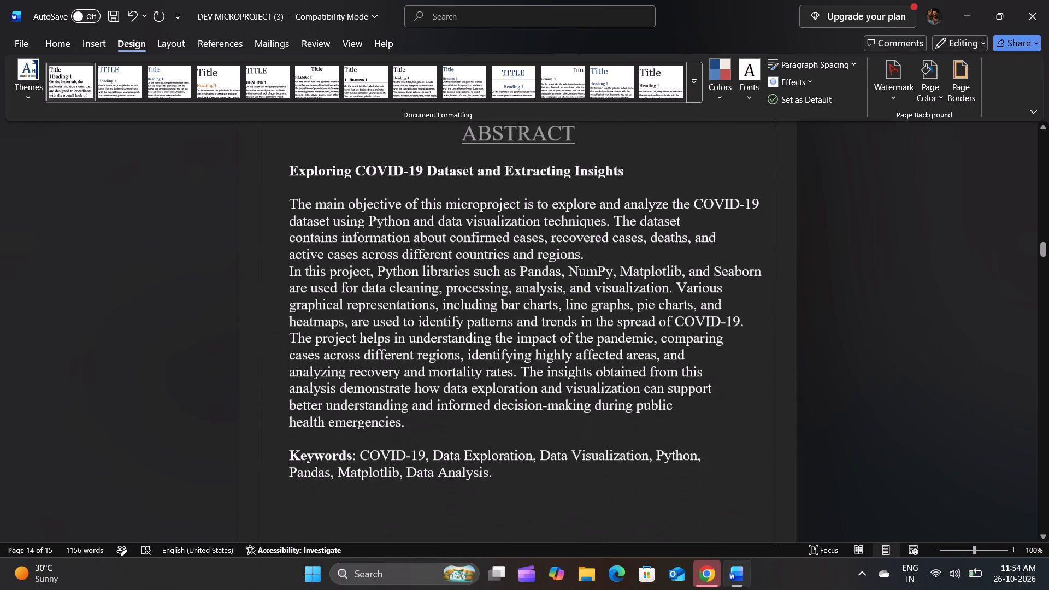
{"action": "scroll", "coordinate": [555, 247], "scroll_direction": "down", "scroll_amount": 3}
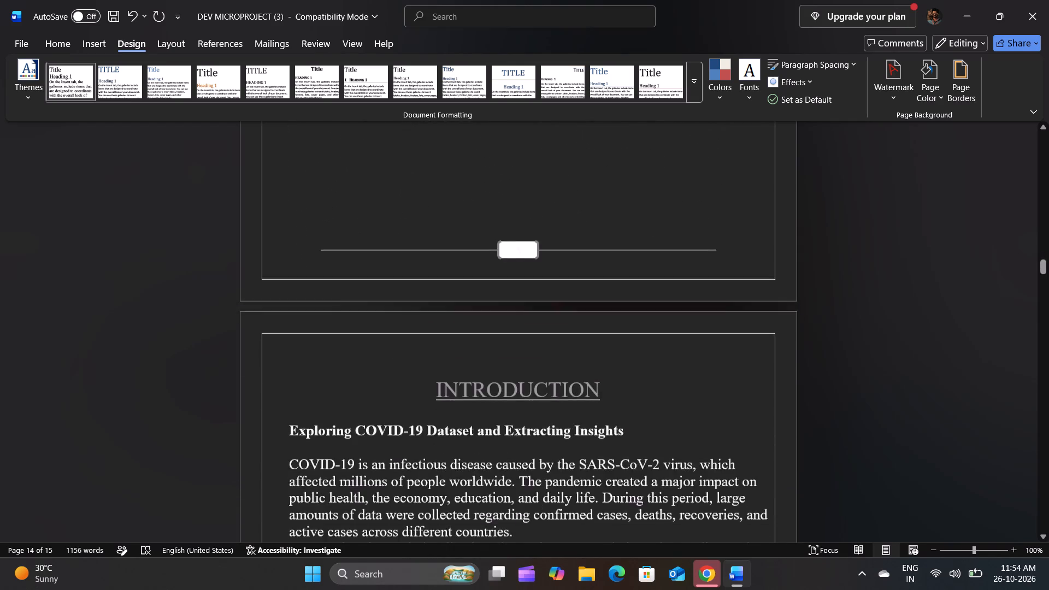
{"action": "scroll", "coordinate": [555, 247], "scroll_direction": "down", "scroll_amount": 5}
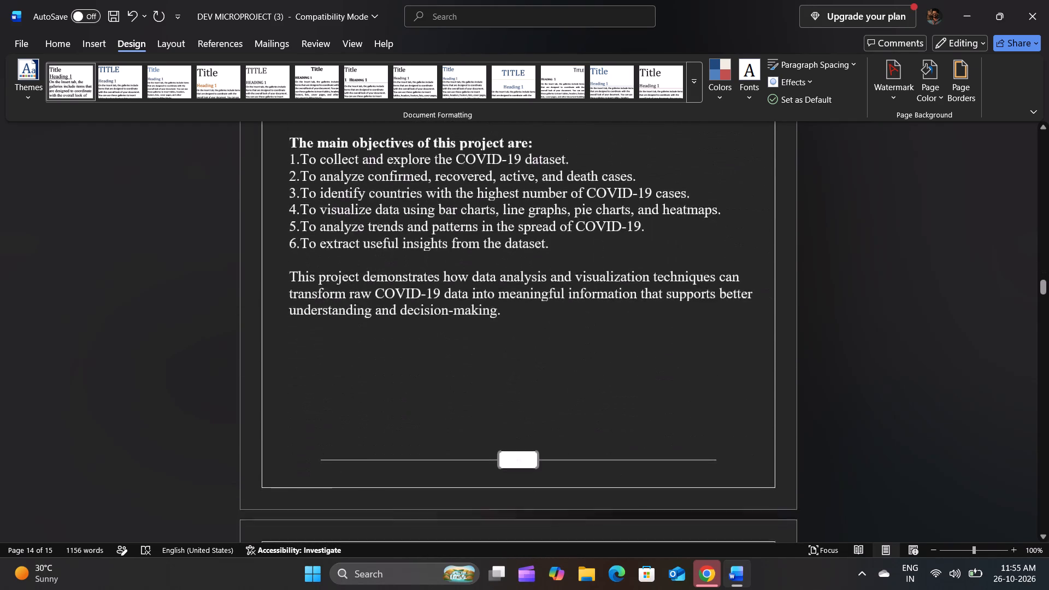
Review the program steps, graphs, heatmap, pasted Step 5 text, Conclusion and the end of the report.
{"action": "scroll", "coordinate": [555, 247], "scroll_direction": "down", "scroll_amount": 5}
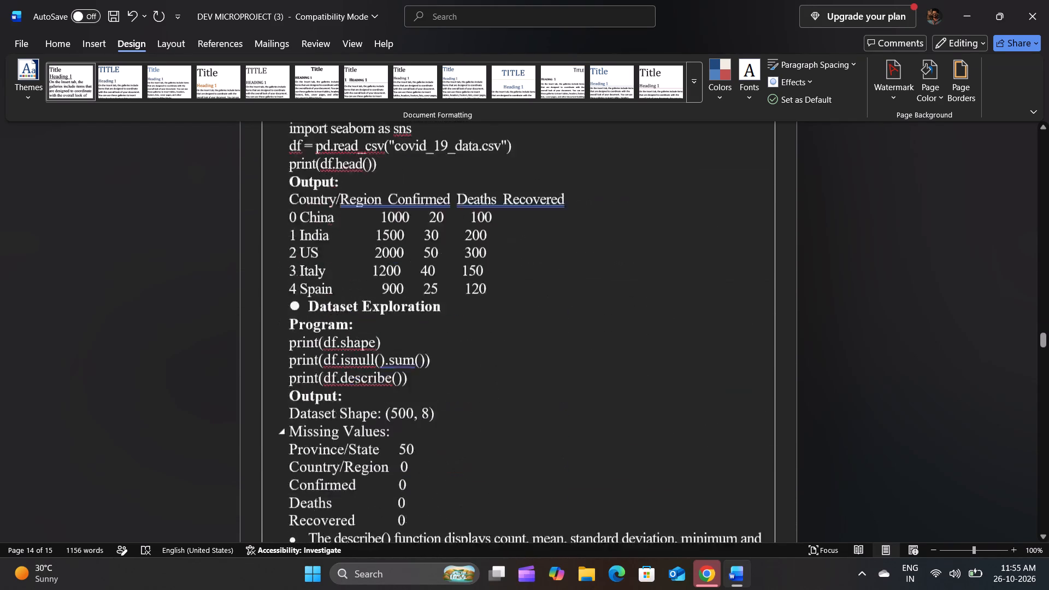
{"action": "scroll", "coordinate": [555, 247], "scroll_direction": "down", "scroll_amount": 2}
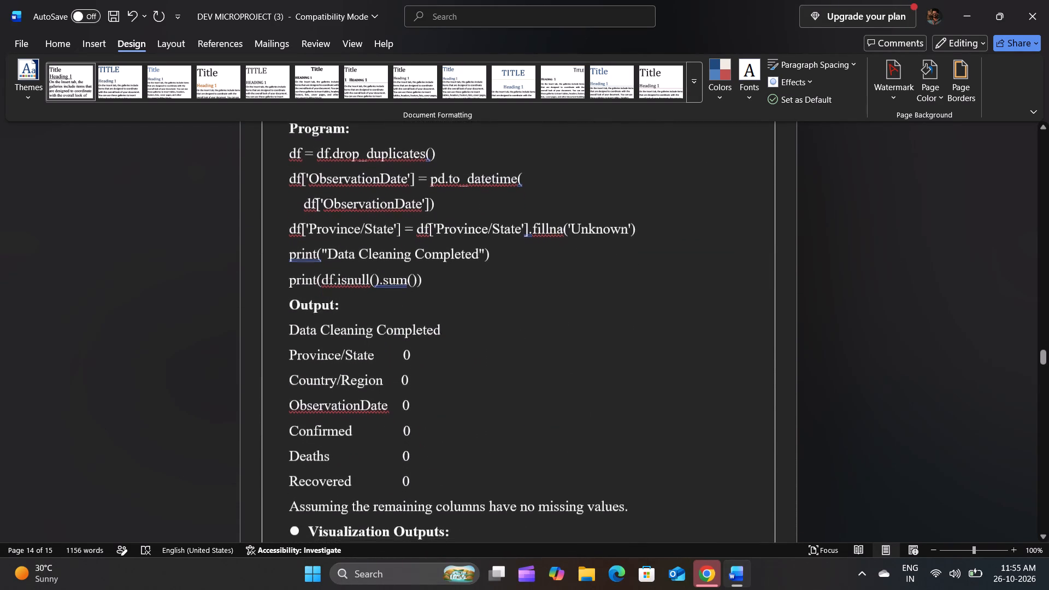
{"action": "scroll", "coordinate": [555, 247], "scroll_direction": "down", "scroll_amount": 4}
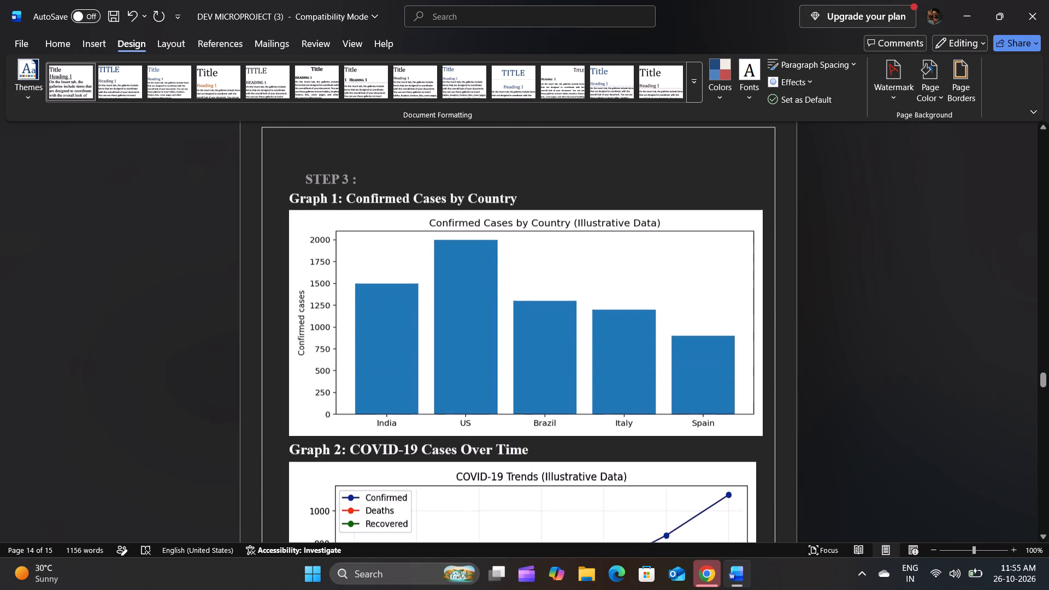
{"action": "scroll", "coordinate": [555, 247], "scroll_direction": "down", "scroll_amount": 4}
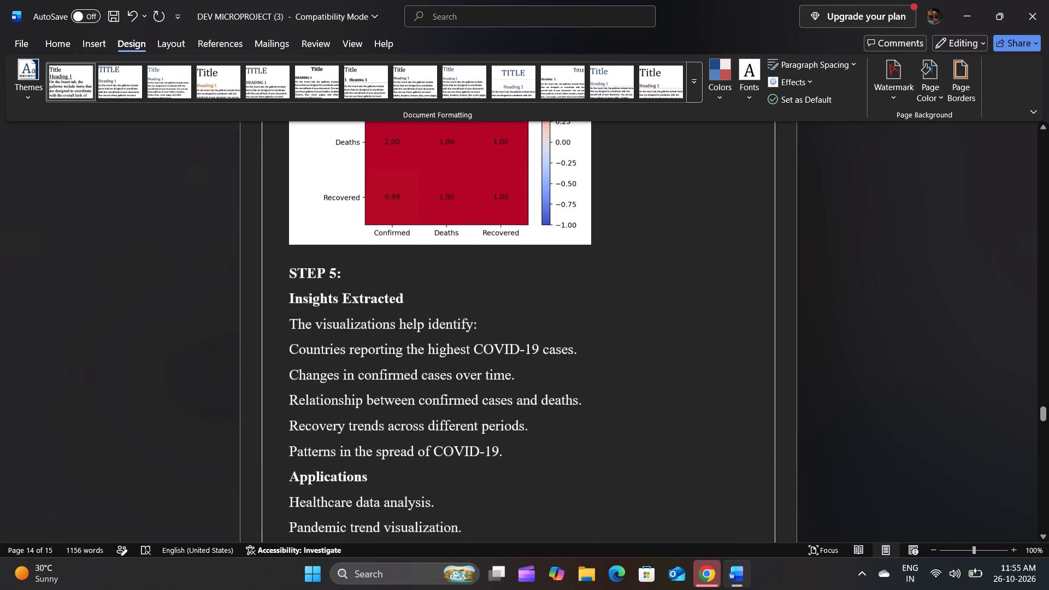
{"action": "scroll", "coordinate": [555, 247], "scroll_direction": "down", "scroll_amount": 3}
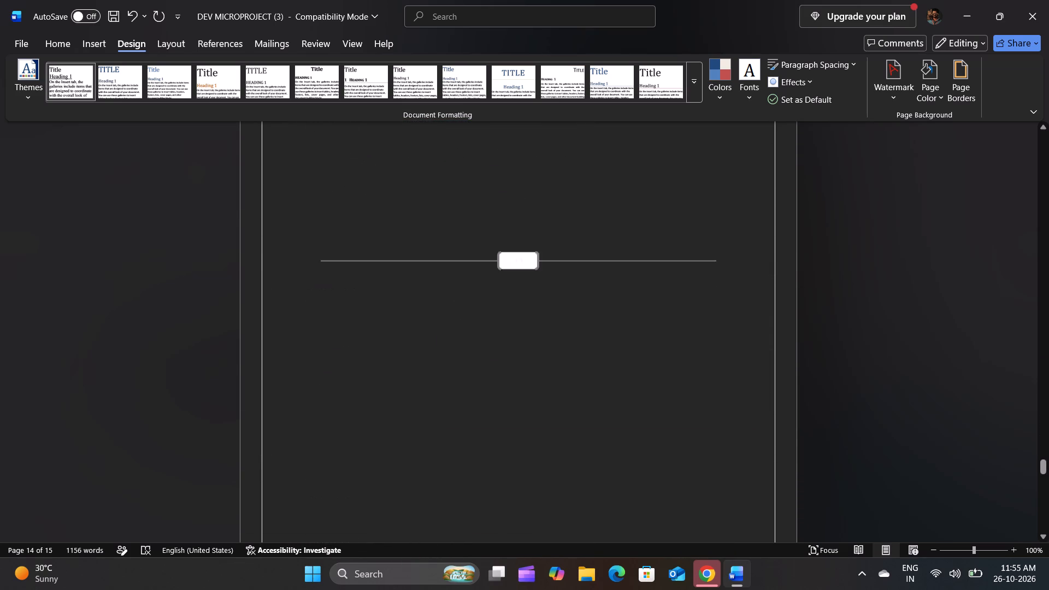
{"action": "scroll", "coordinate": [555, 247], "scroll_direction": "down", "scroll_amount": 2}
{"action": "scroll", "coordinate": [476, 398], "scroll_direction": "down", "scroll_amount": 1}
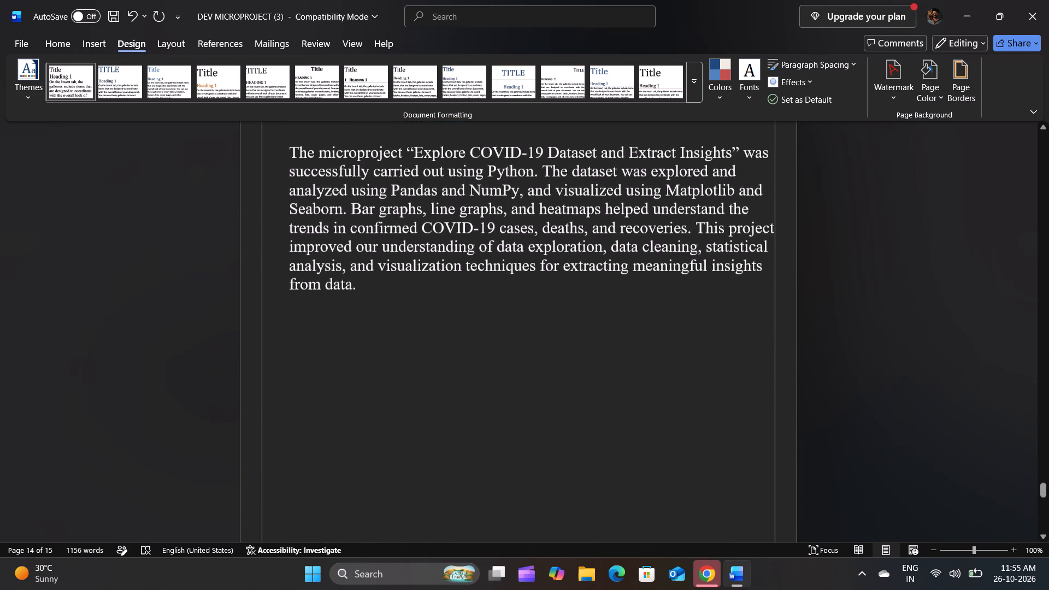
{"action": "scroll", "coordinate": [476, 398], "scroll_direction": "down", "scroll_amount": 2}
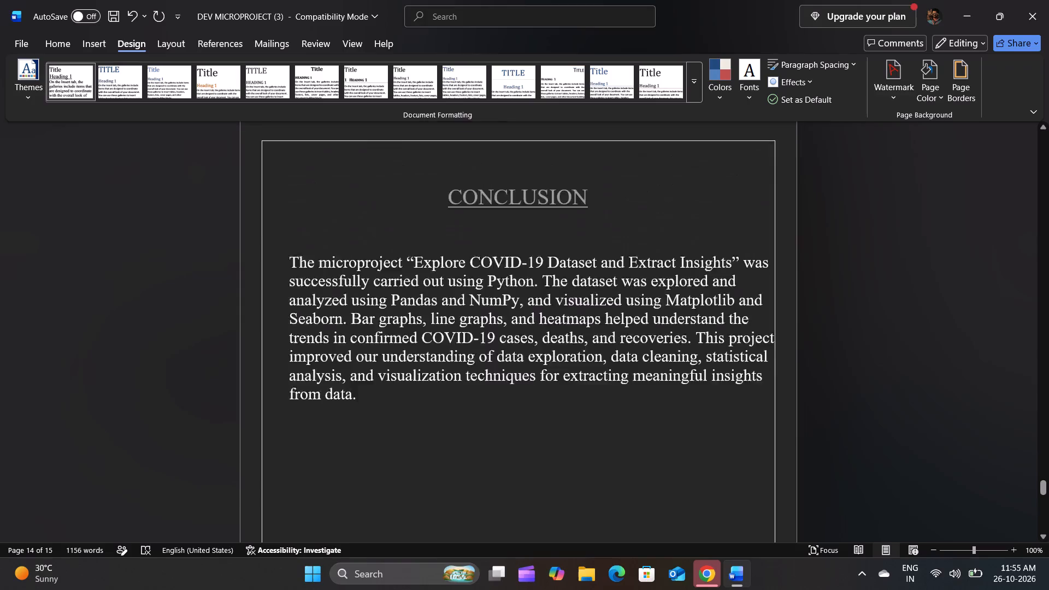
{"action": "scroll", "coordinate": [476, 398], "scroll_direction": "down", "scroll_amount": 2}
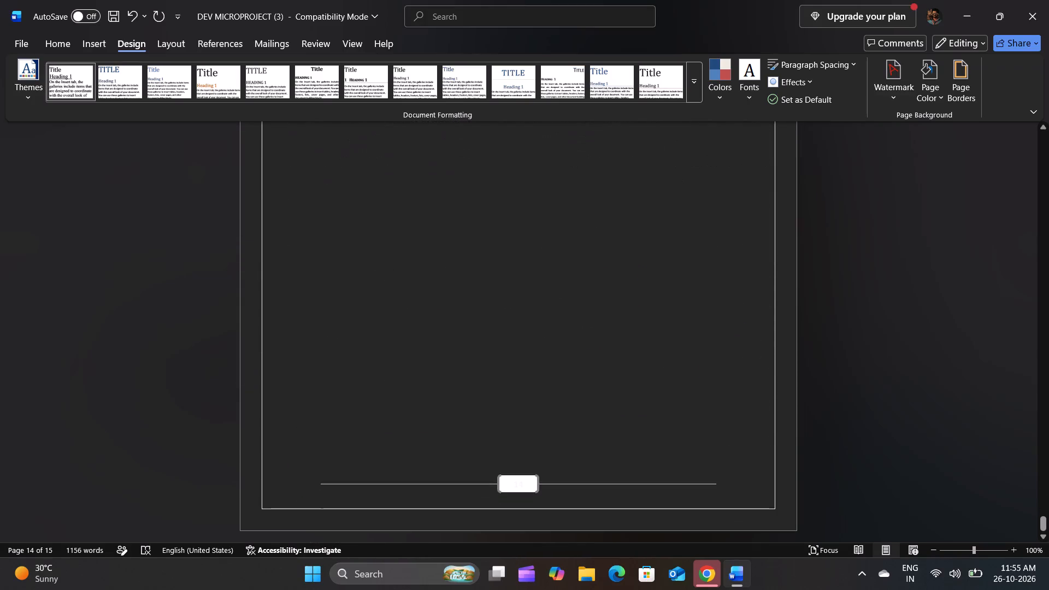
Turn on AutoSave for the report by uploading it to the personal OneDrive.
{"action": "left_click", "coordinate": [79, 16]}
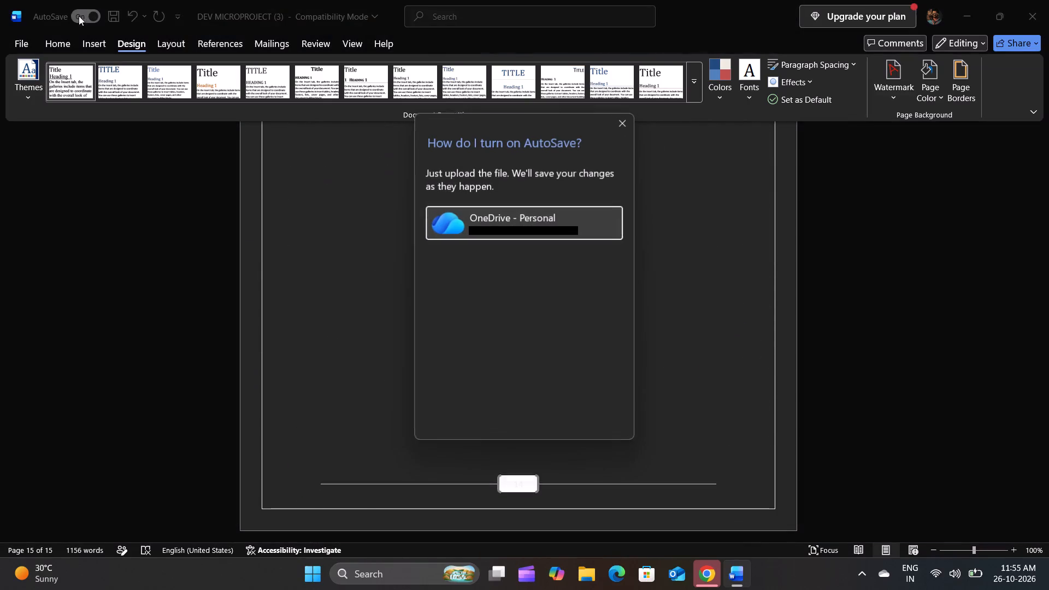
{"action": "left_click", "coordinate": [509, 208]}
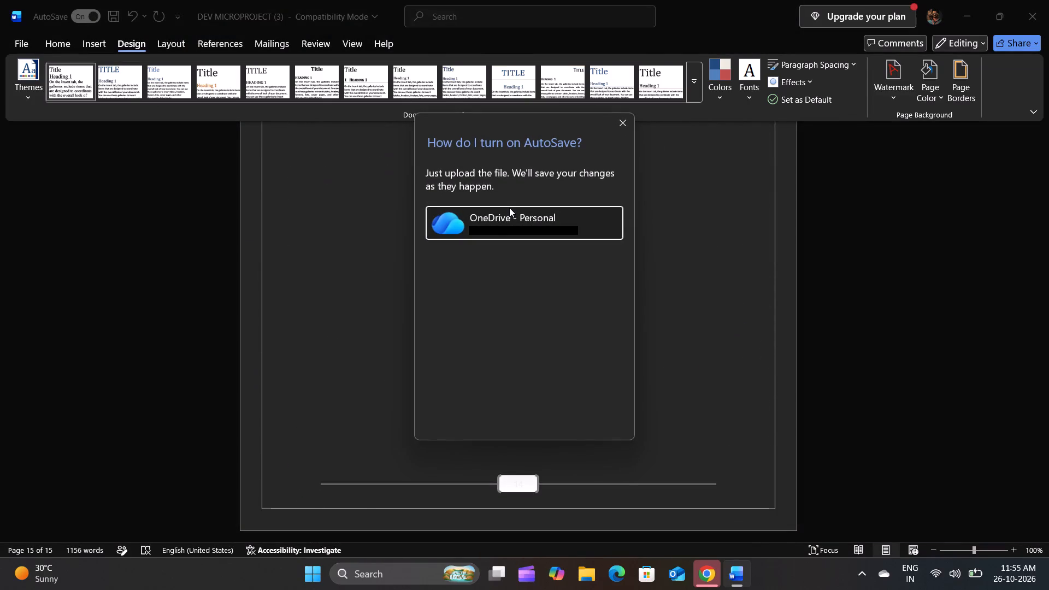
{"action": "left_click", "coordinate": [509, 213]}
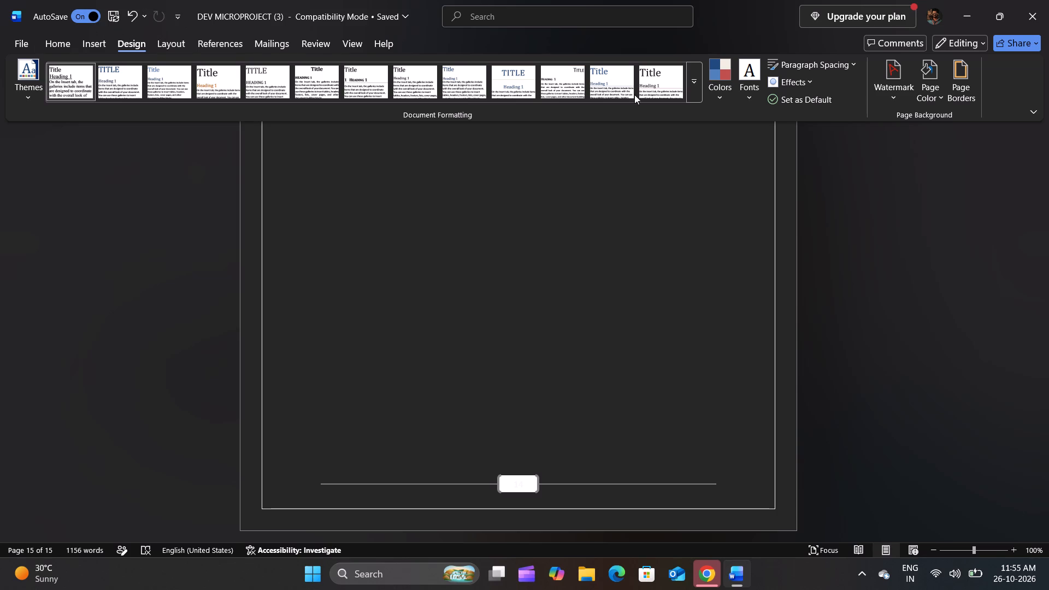
Open the OneDrive copy of DEV MICROPROJECT (3) from Word's recent documents and look through it from the last page back to the cover.
{"action": "left_click", "coordinate": [381, 569]}
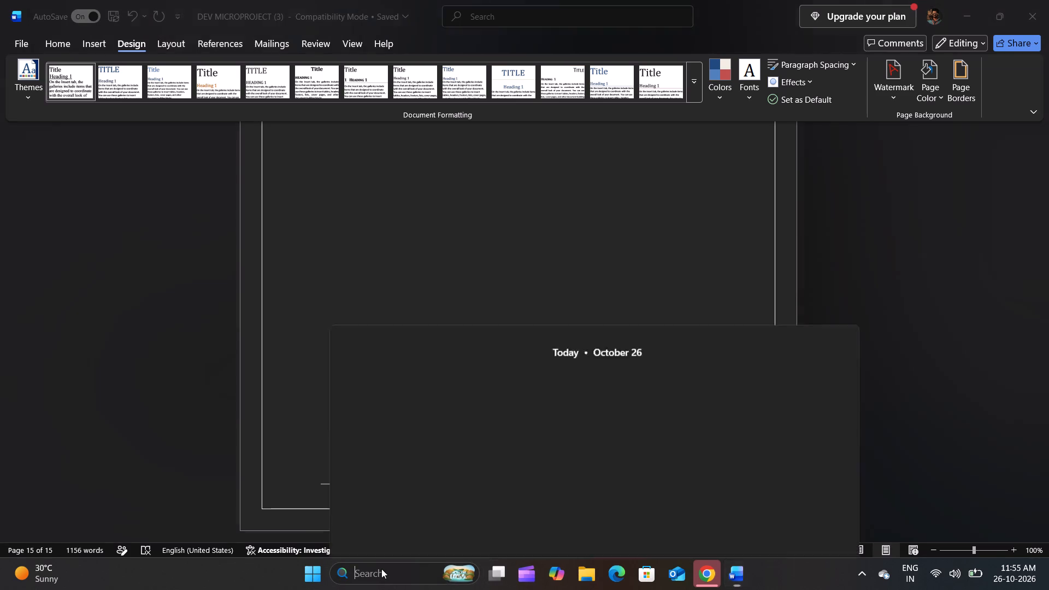
{"action": "left_click", "coordinate": [397, 144]}
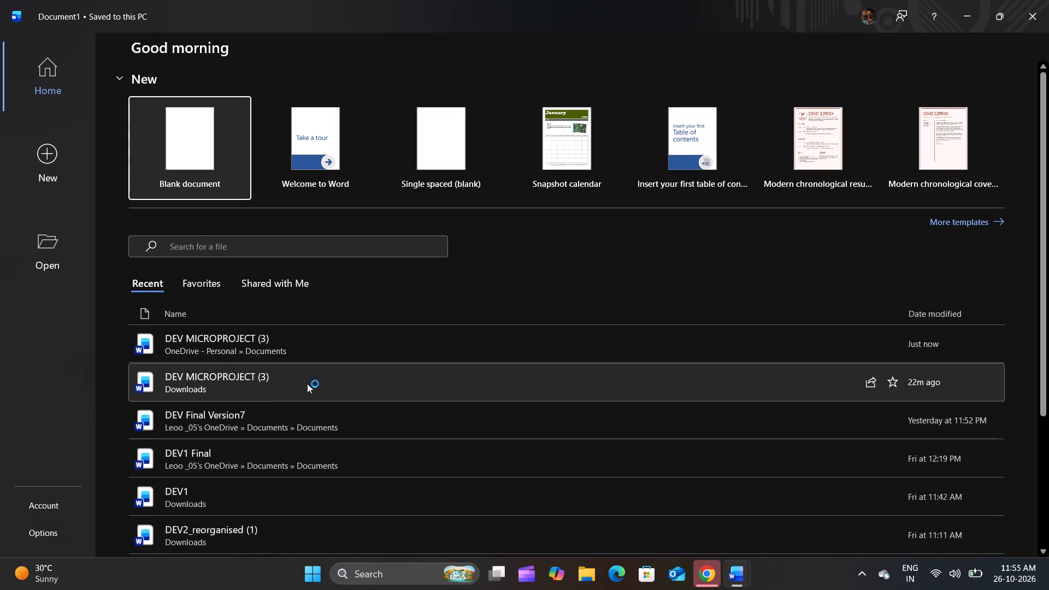
{"action": "left_click", "coordinate": [254, 350]}
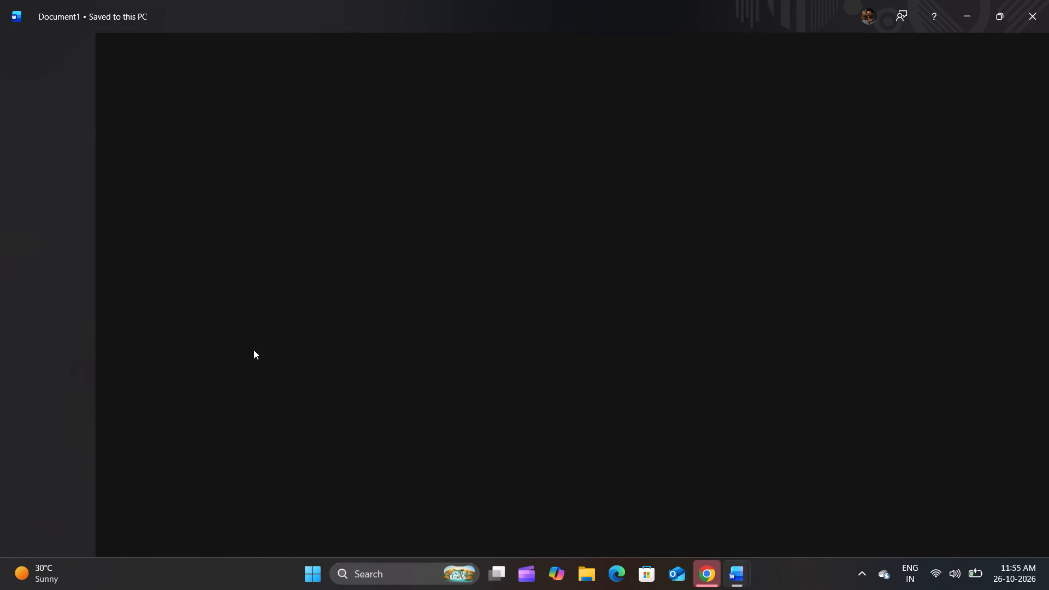
{"action": "scroll", "coordinate": [439, 285], "scroll_direction": "up", "scroll_amount": 4}
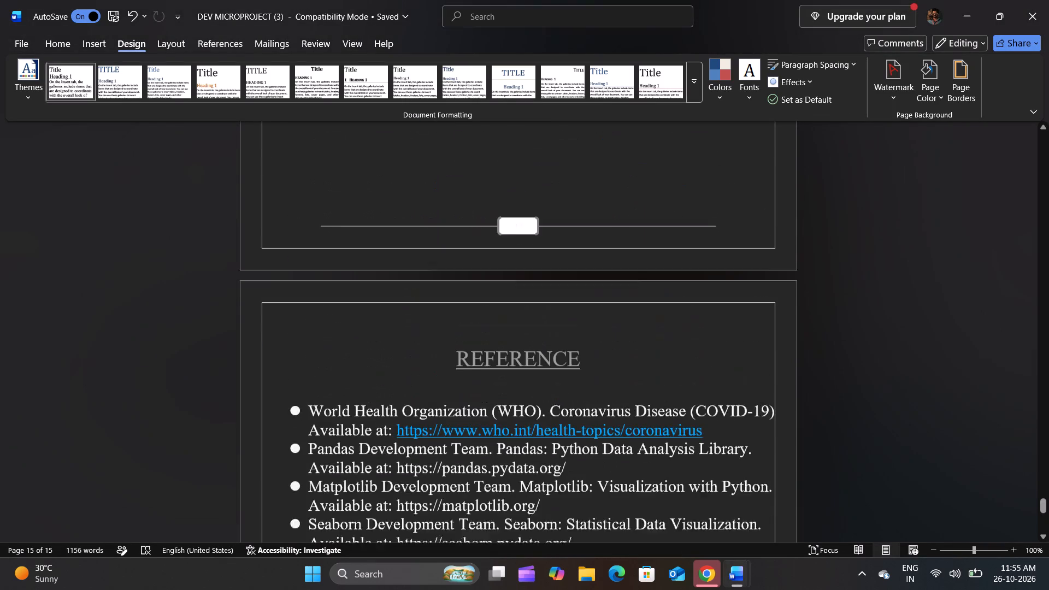
{"action": "scroll", "coordinate": [439, 285], "scroll_direction": "up", "scroll_amount": 11}
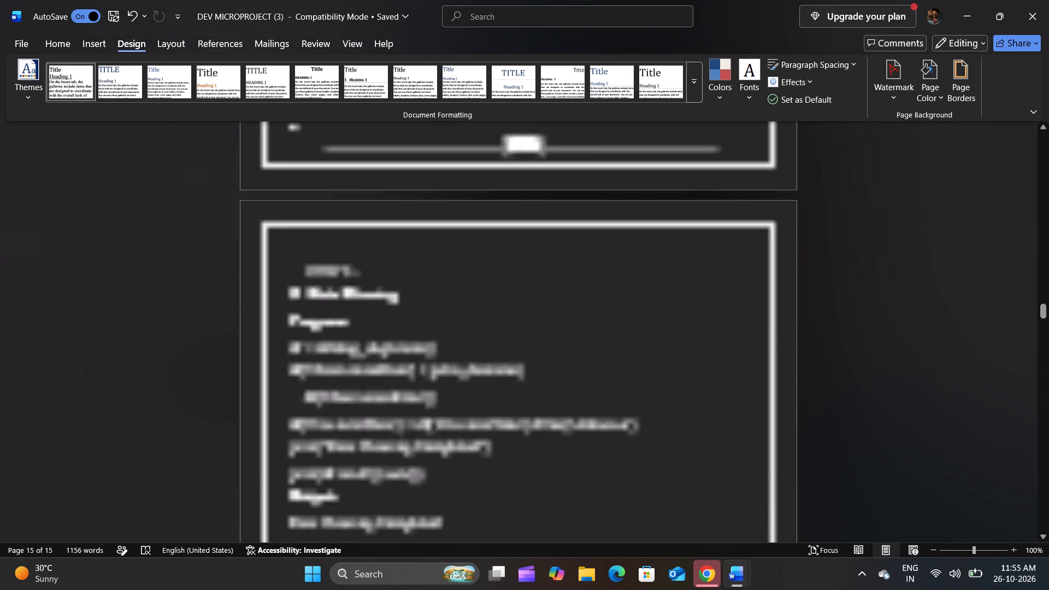
{"action": "scroll", "coordinate": [439, 285], "scroll_direction": "up", "scroll_amount": 4}
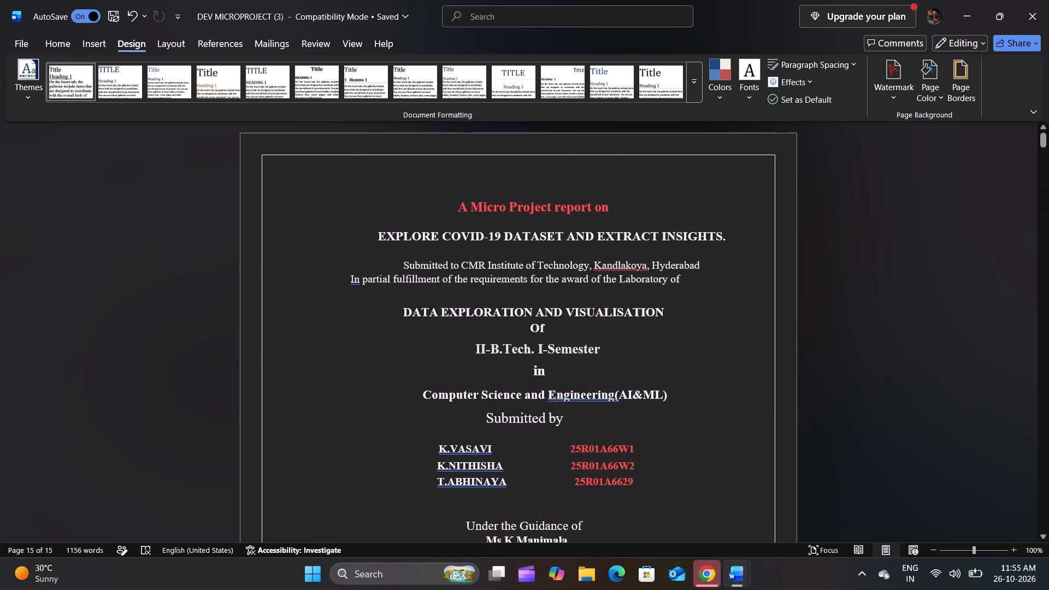
{"action": "scroll", "coordinate": [439, 285], "scroll_direction": "up", "scroll_amount": 5}
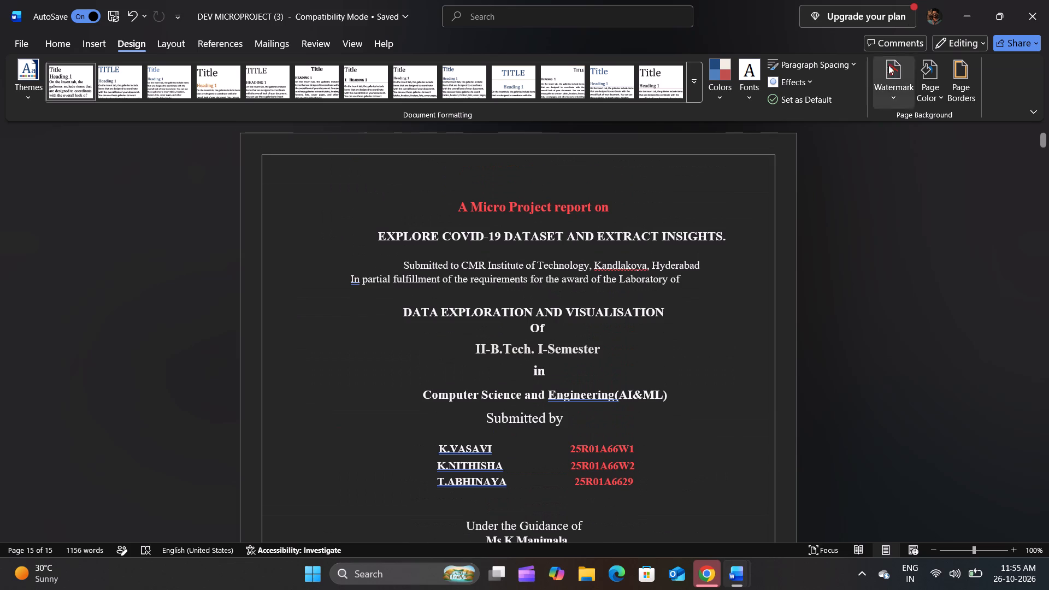
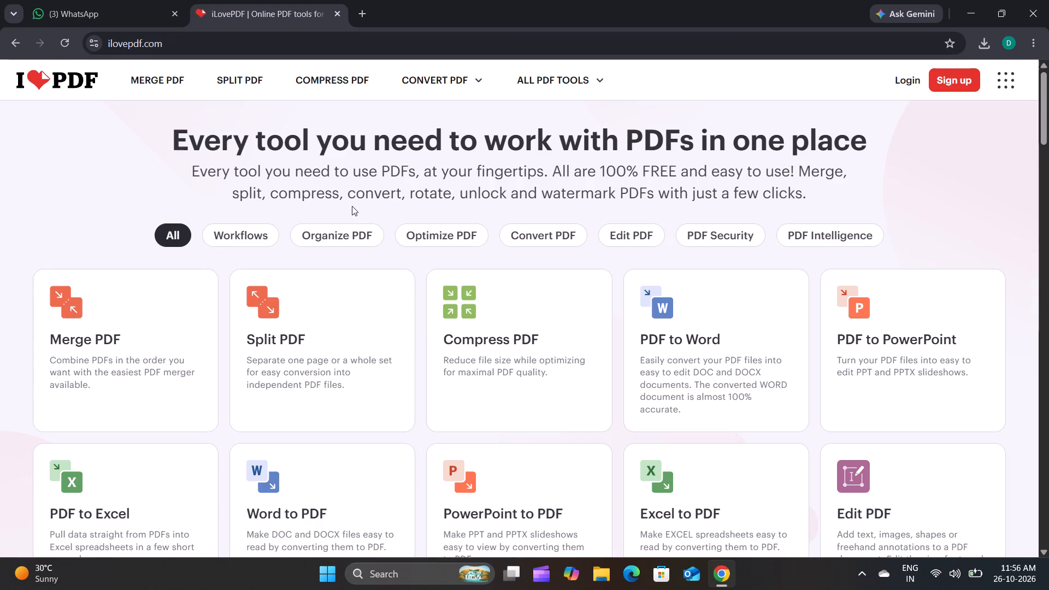
Open iLovePDF's Word to PDF converter.
{"action": "left_click", "coordinate": [360, 478]}
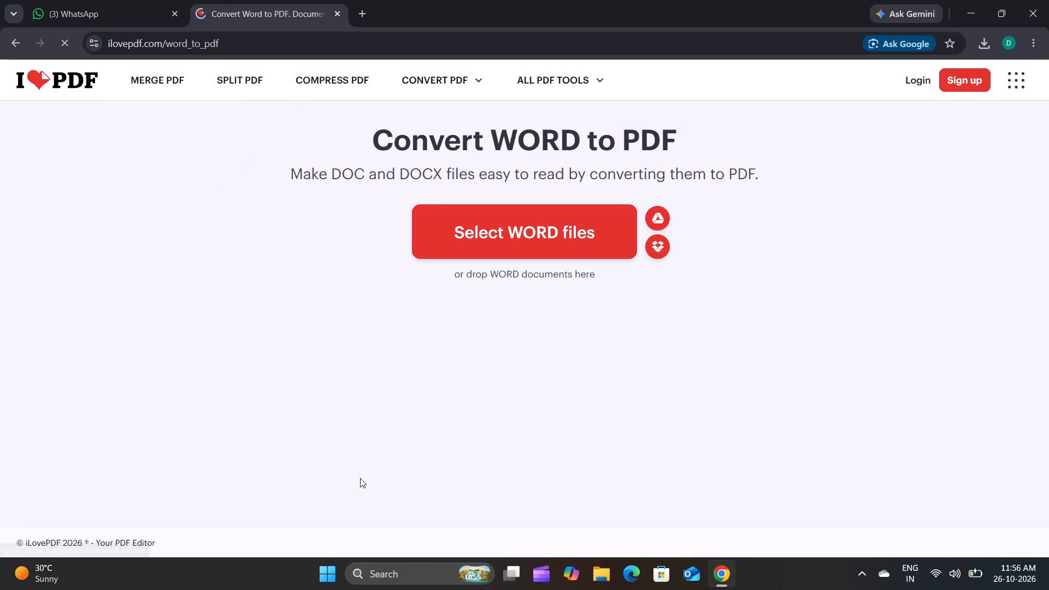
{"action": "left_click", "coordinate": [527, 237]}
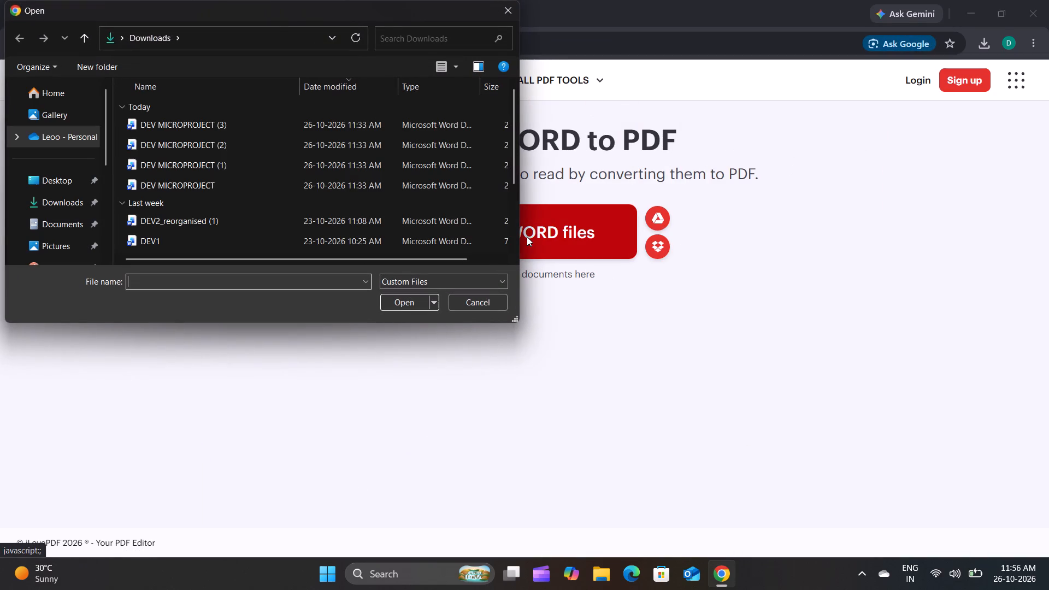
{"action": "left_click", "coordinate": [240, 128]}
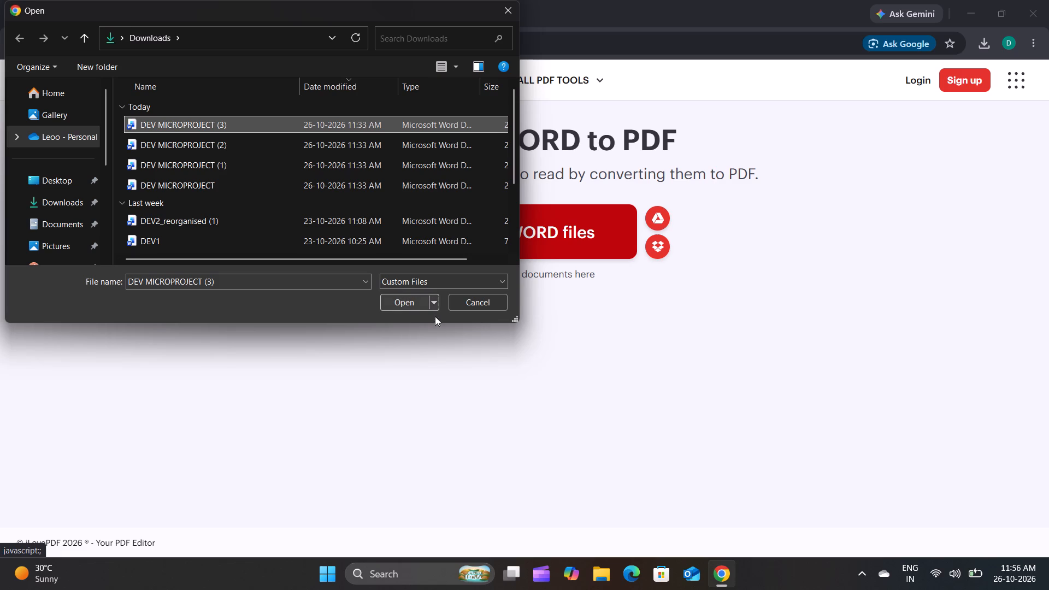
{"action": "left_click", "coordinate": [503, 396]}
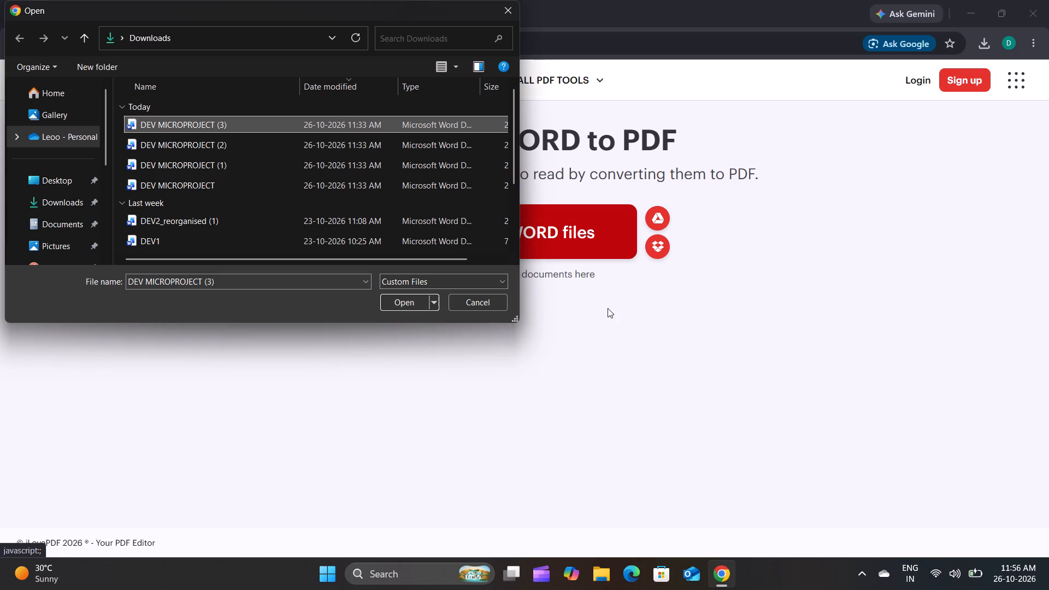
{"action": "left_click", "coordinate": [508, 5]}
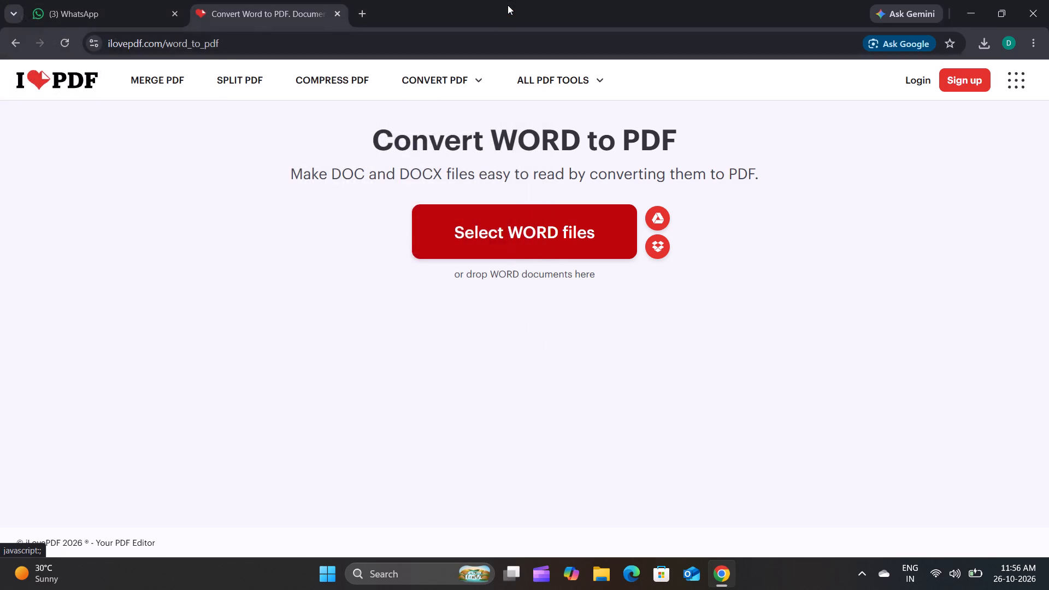
Switch to File Explorer, open the Downloads copy of DEV MICROPROJECT (3) from the recent files and check its cover page.
{"action": "left_click", "coordinate": [969, 1]}
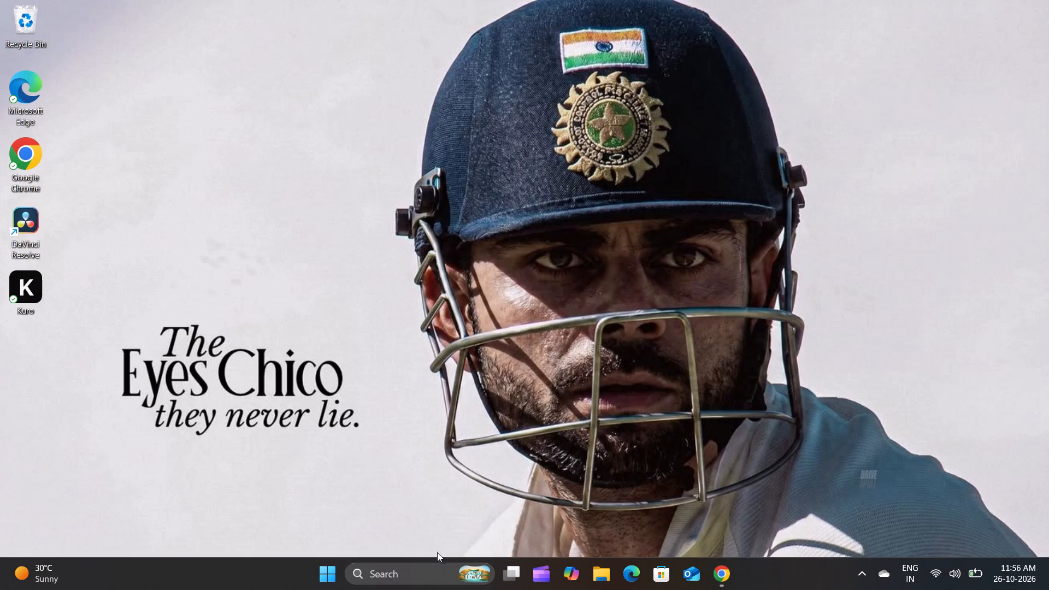
{"action": "left_click", "coordinate": [438, 556]}
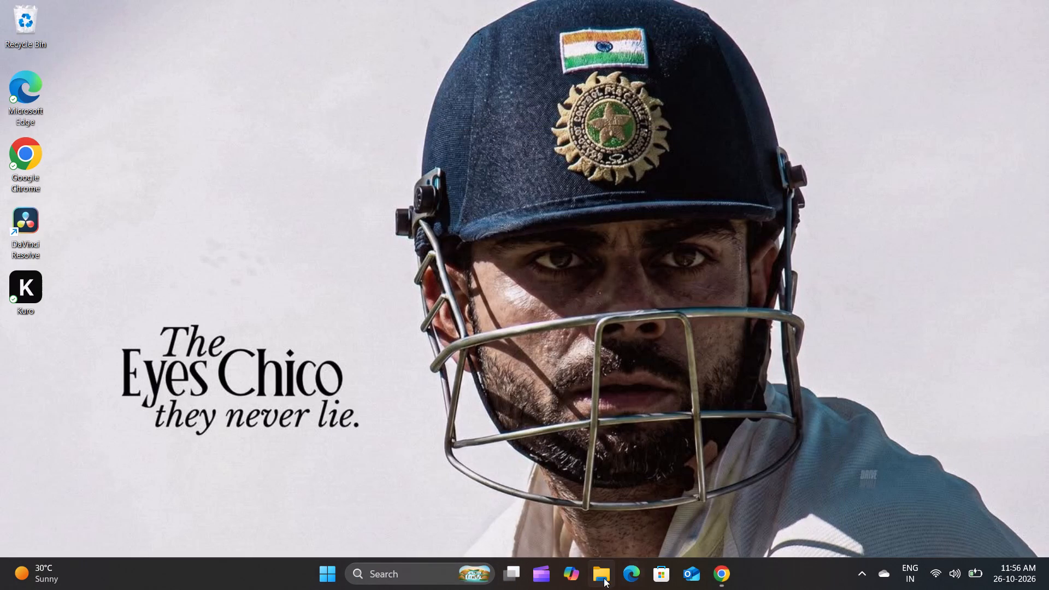
{"action": "left_click", "coordinate": [600, 575]}
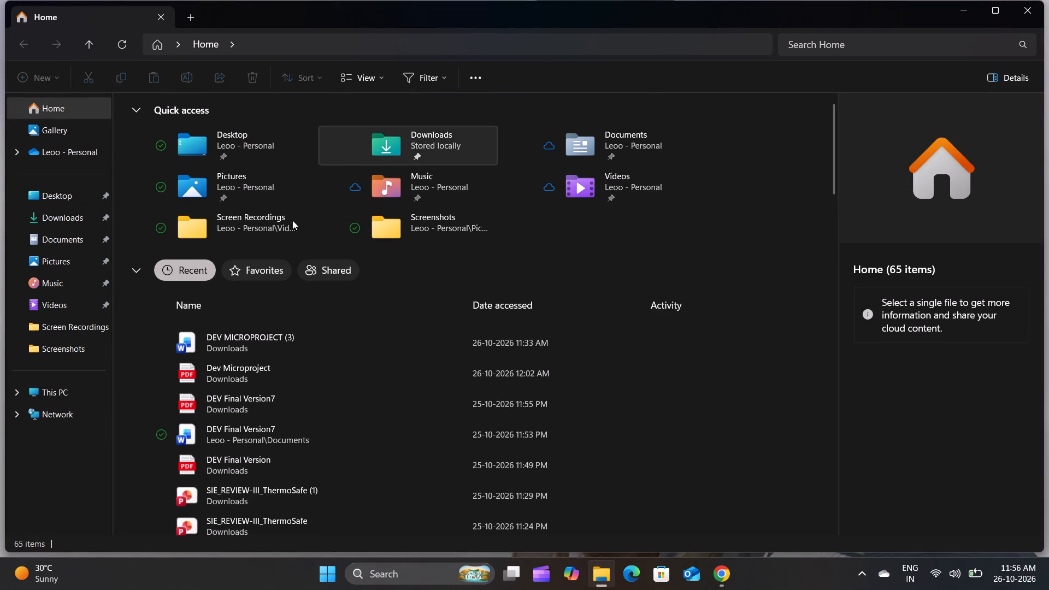
{"action": "double_click", "coordinate": [280, 342]}
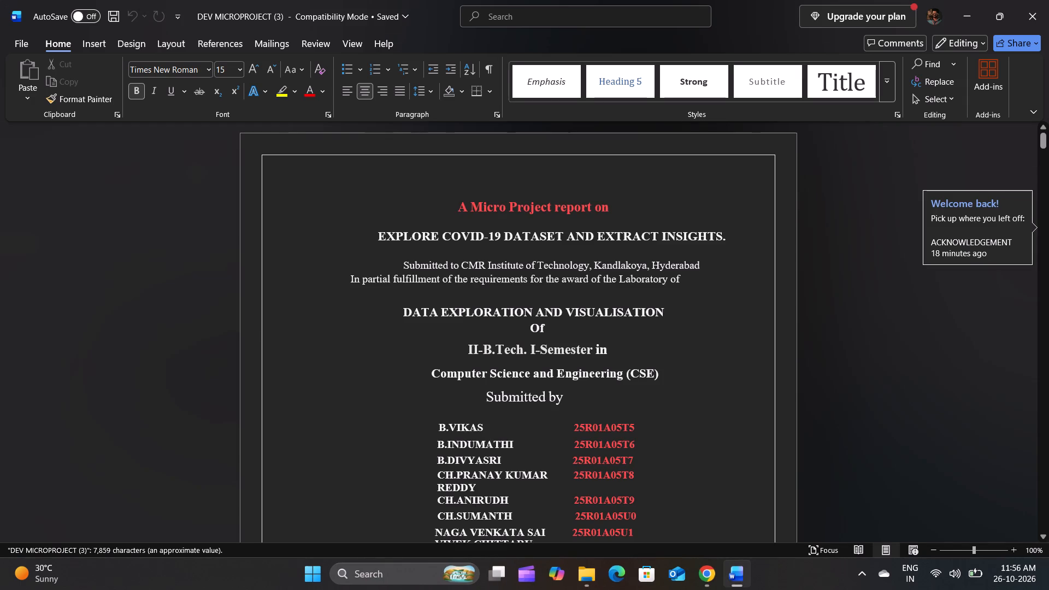
{"action": "scroll", "coordinate": [605, 333], "scroll_direction": "down", "scroll_amount": 1}
{"action": "scroll", "coordinate": [605, 333], "scroll_direction": "up", "scroll_amount": 2}
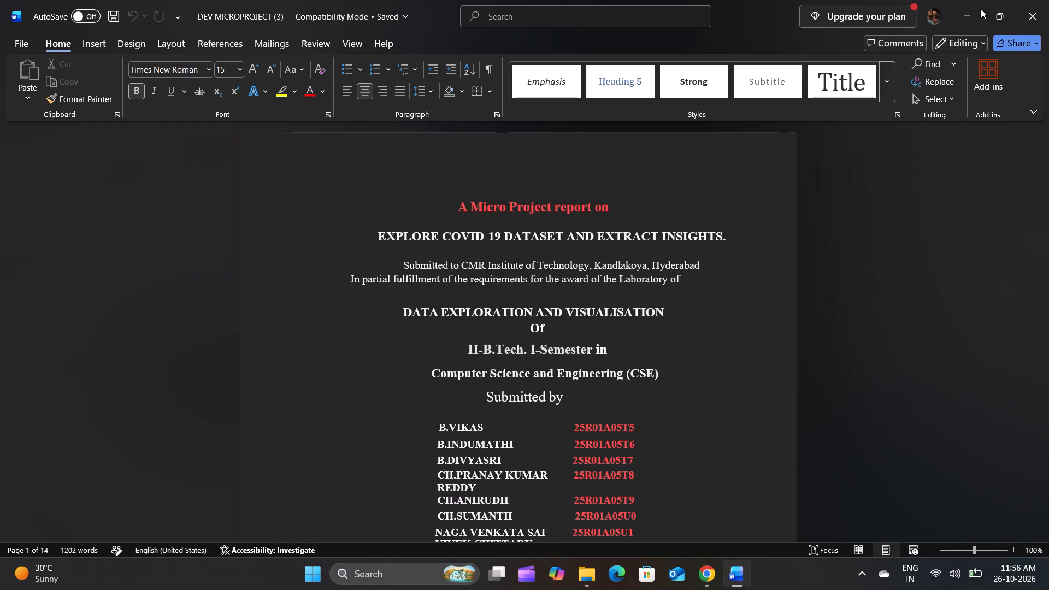
{"action": "left_click", "coordinate": [1022, 13]}
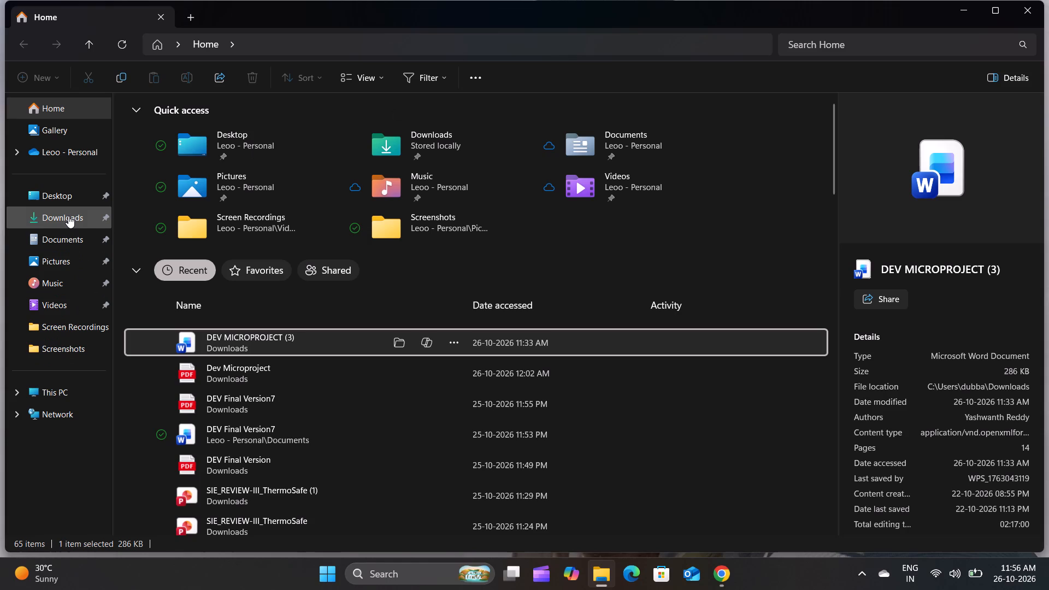
Find DEV MICROPROJECT (3) in the OneDrive Documents folder, open it to check its cover page, and close it and File Explorer.
{"action": "left_click", "coordinate": [87, 201]}
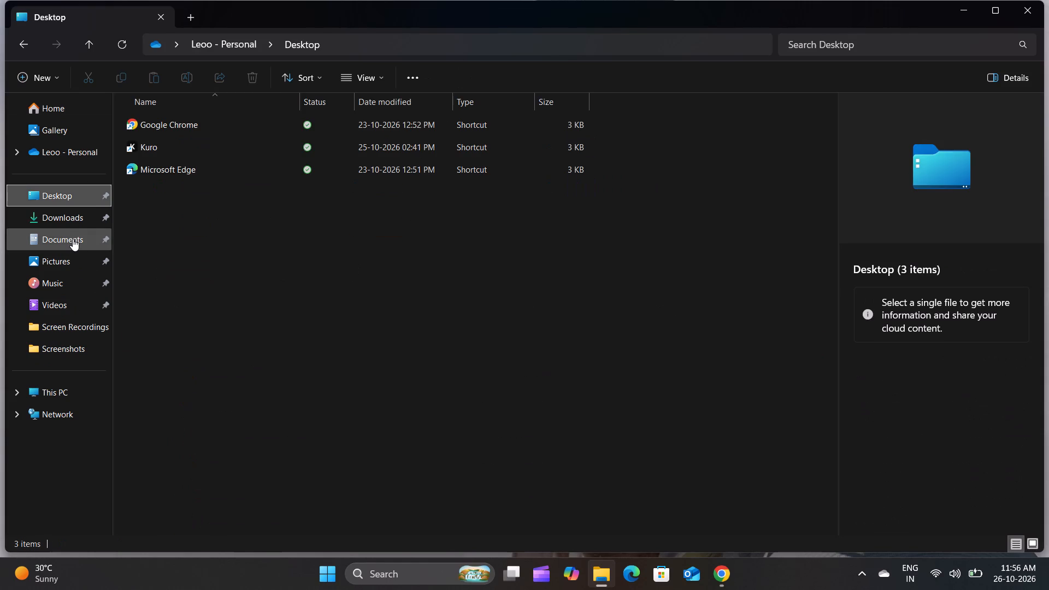
{"action": "left_click", "coordinate": [73, 239]}
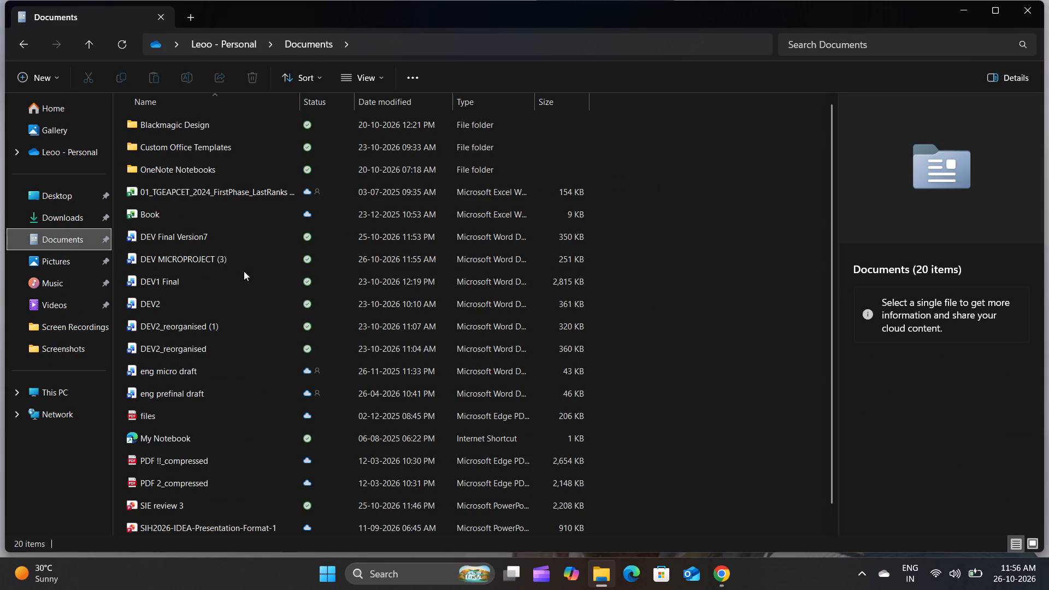
{"action": "left_click", "coordinate": [255, 258]}
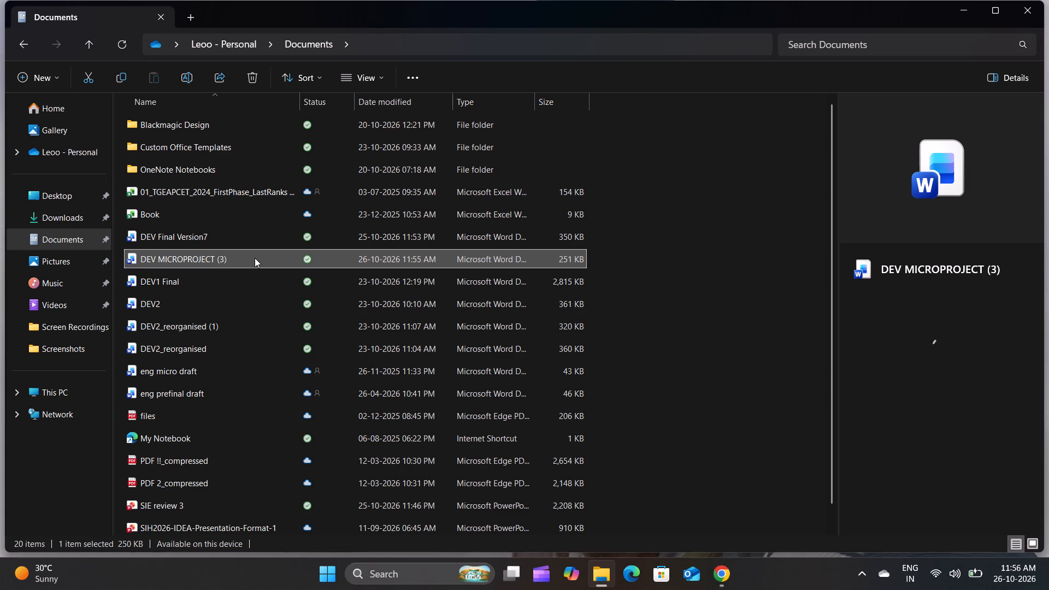
{"action": "double_click", "coordinate": [255, 258]}
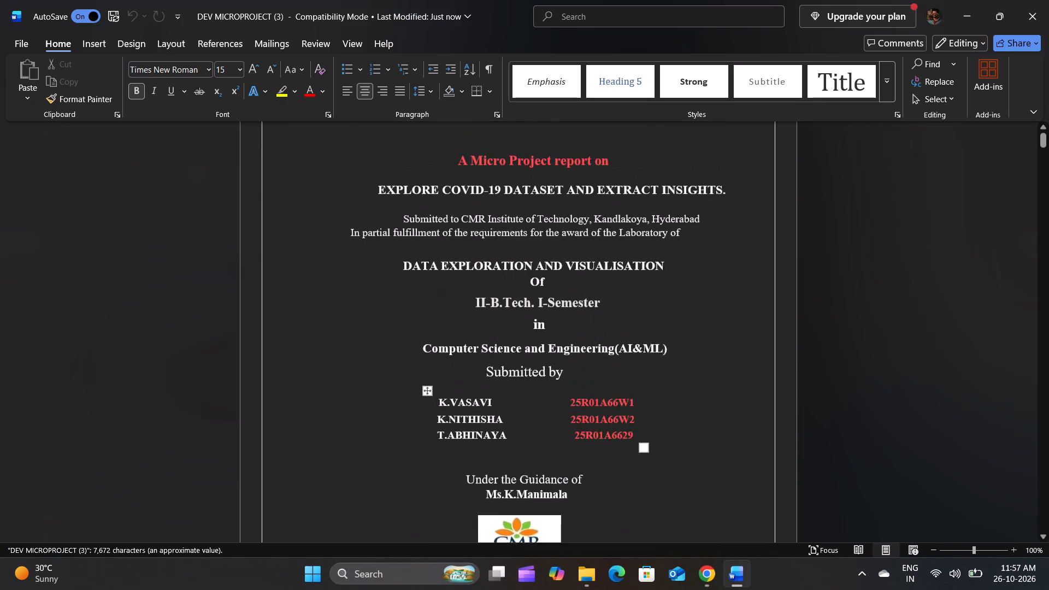
{"action": "left_click", "coordinate": [1033, 11]}
{"action": "left_click", "coordinate": [1009, 16]}
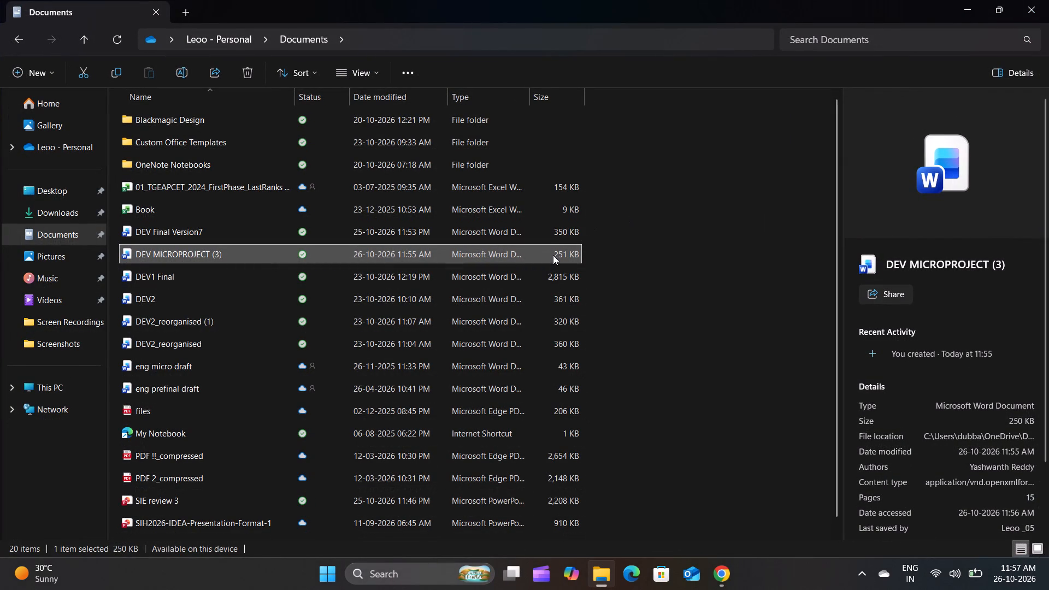
{"action": "left_click", "coordinate": [1026, 14]}
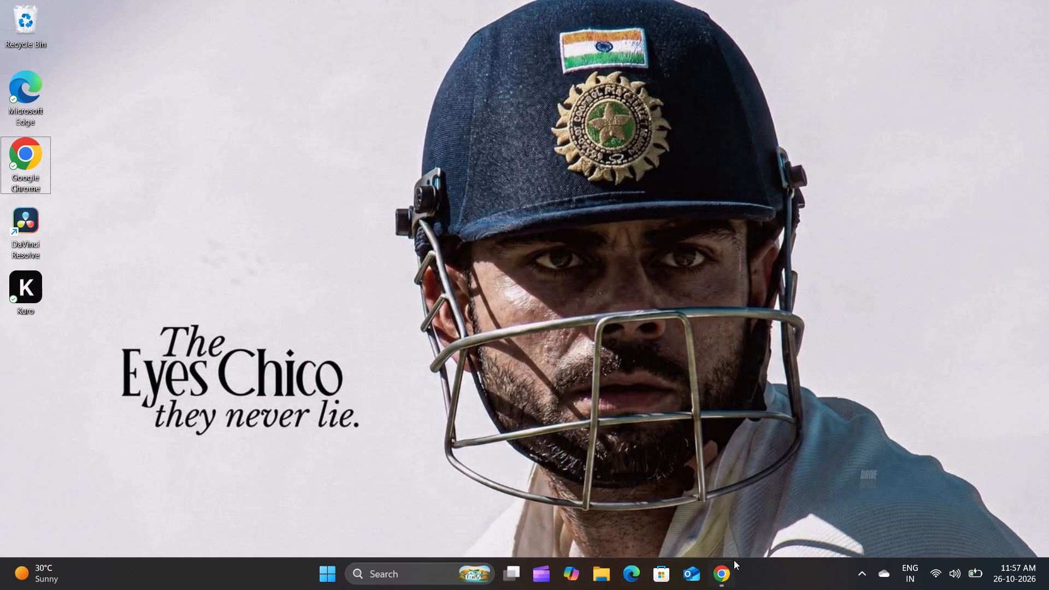
Return to the iLovePDF converter in Chrome and load DEV MICROPROJECT (3) from the OneDrive Documents folder.
{"action": "left_click", "coordinate": [721, 575]}
{"action": "left_click", "coordinate": [577, 226]}
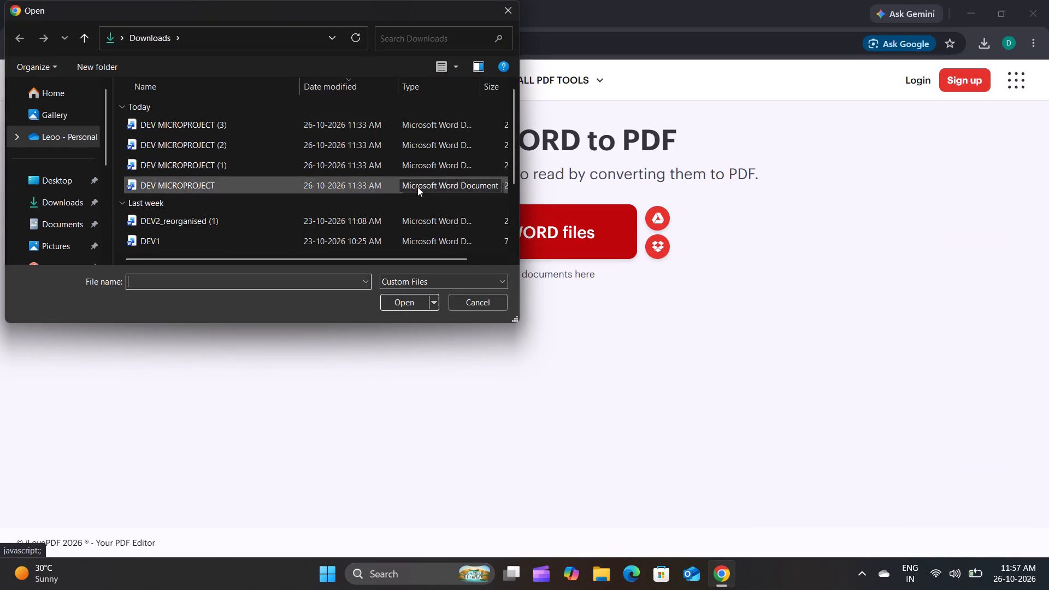
{"action": "scroll", "coordinate": [418, 187], "scroll_direction": "up", "scroll_amount": 7}
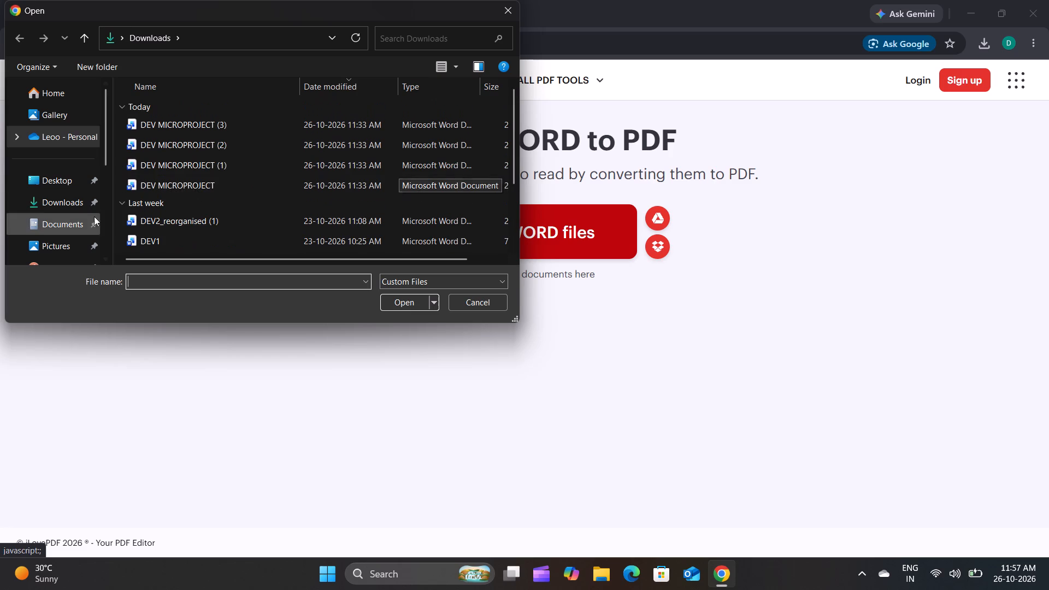
{"action": "left_click", "coordinate": [93, 177]}
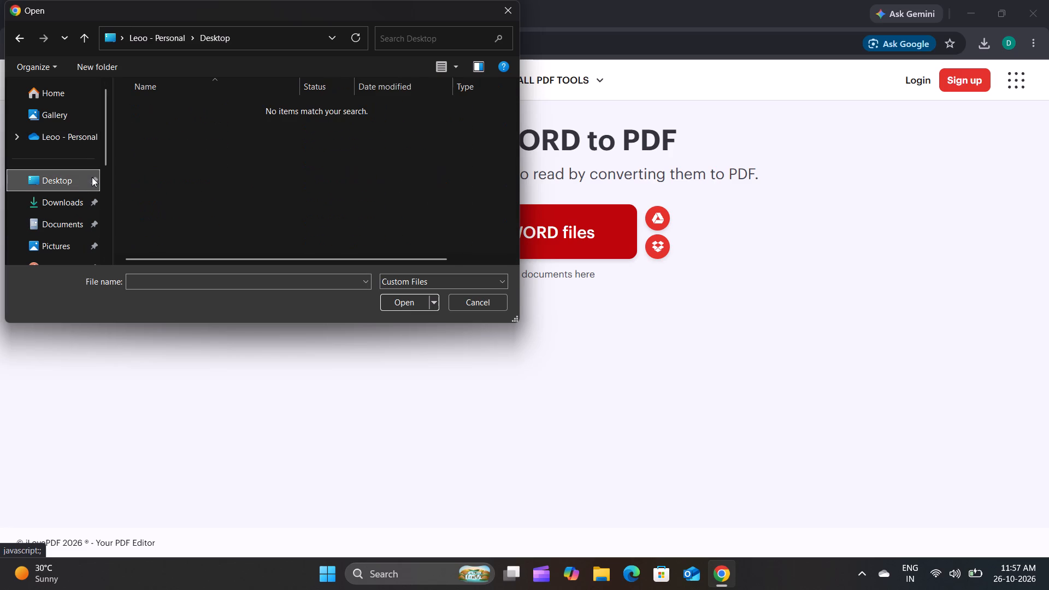
{"action": "left_click", "coordinate": [78, 192]}
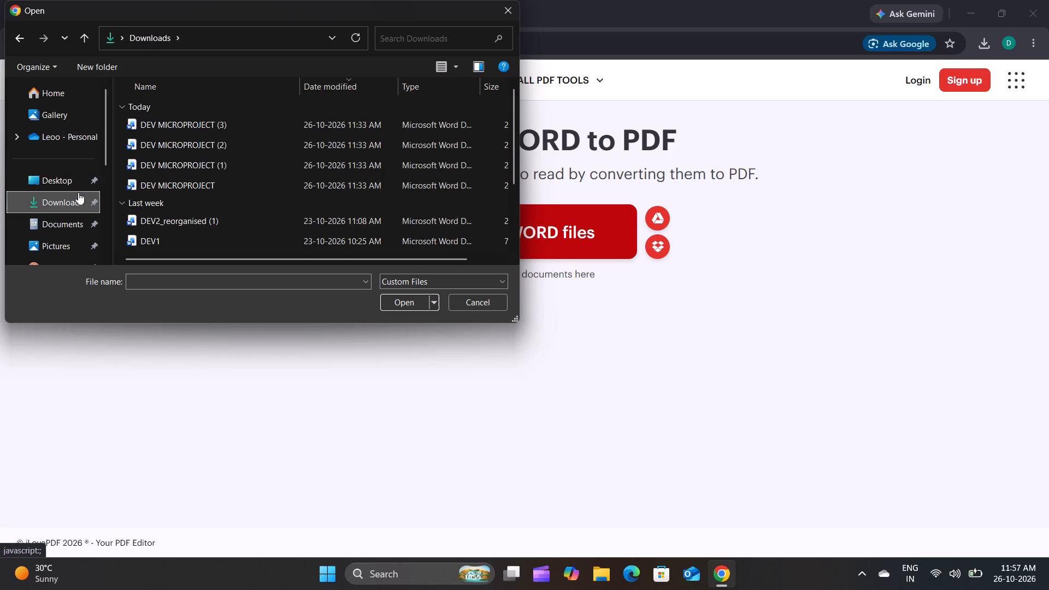
{"action": "left_click", "coordinate": [62, 99]}
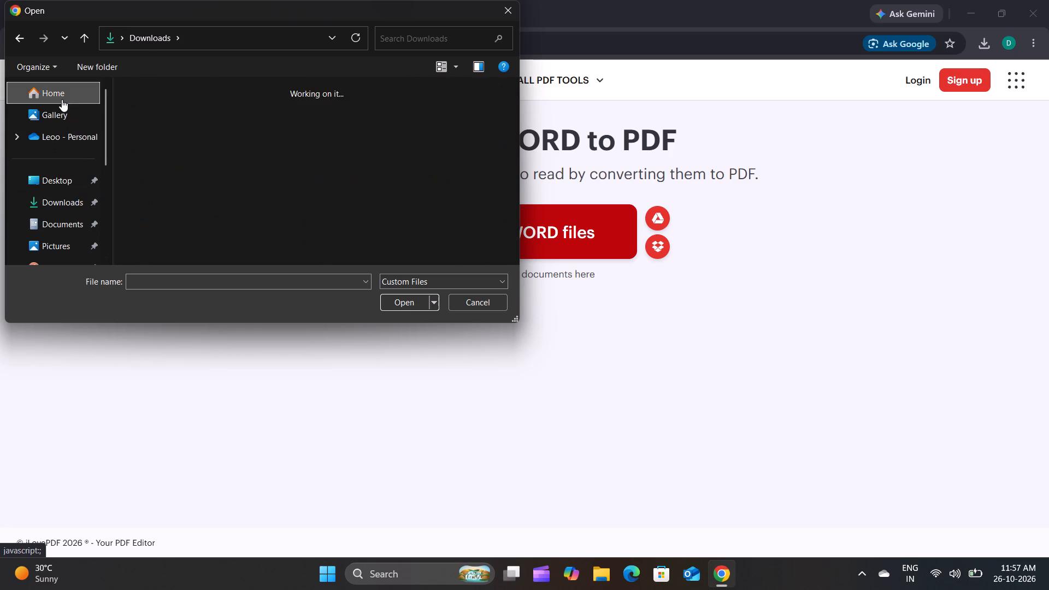
{"action": "left_click", "coordinate": [225, 166]}
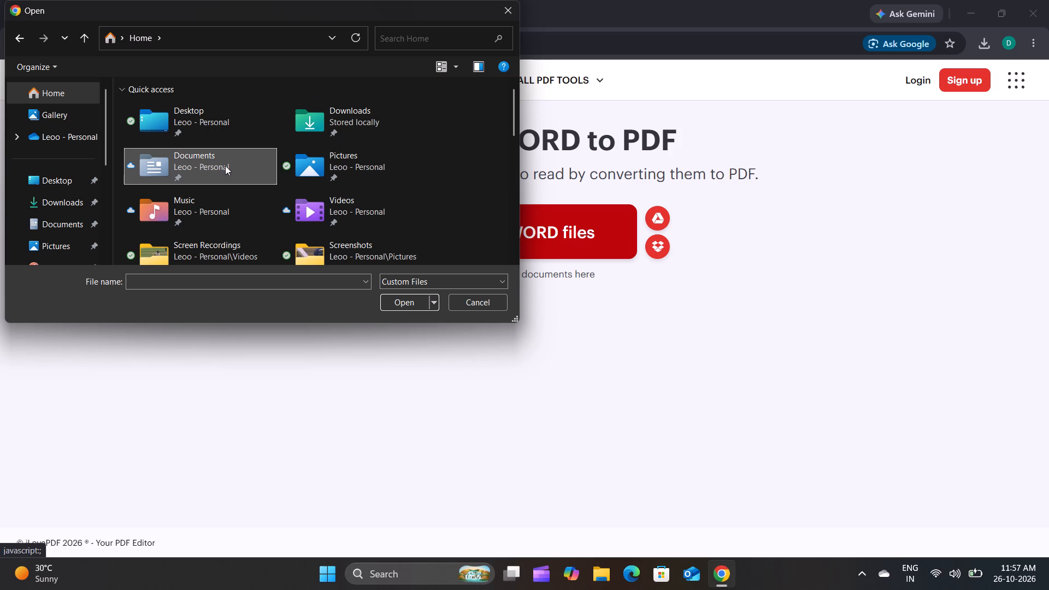
{"action": "left_click", "coordinate": [392, 298]}
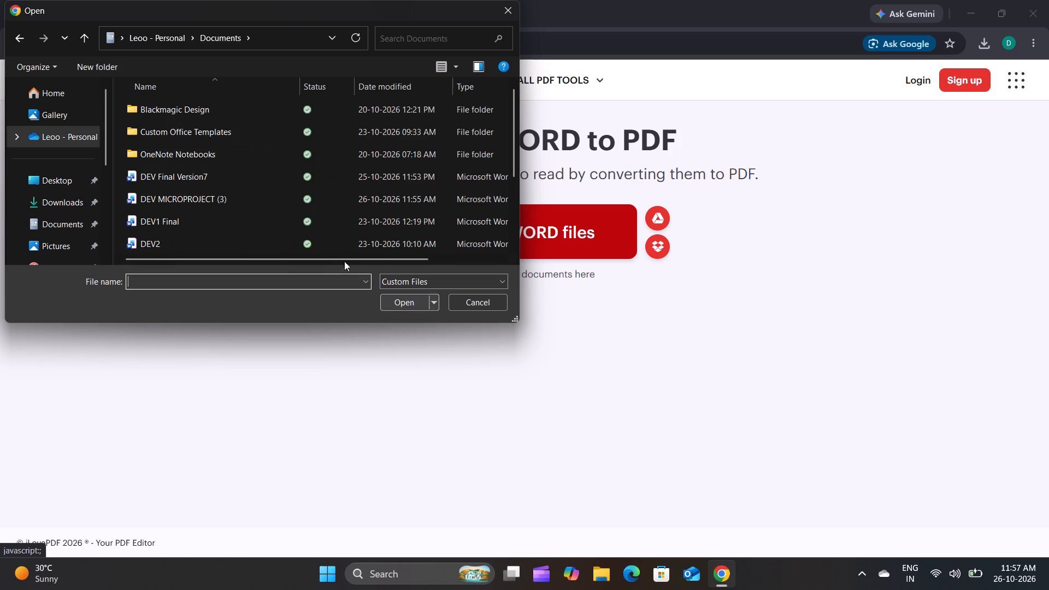
{"action": "left_click", "coordinate": [276, 202]}
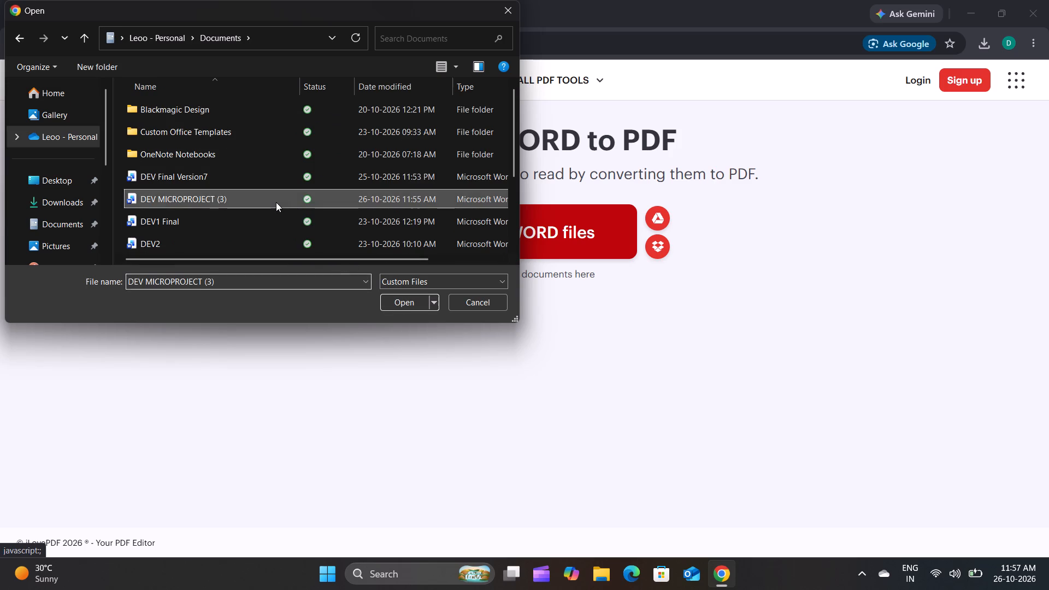
{"action": "left_click", "coordinate": [409, 307]}
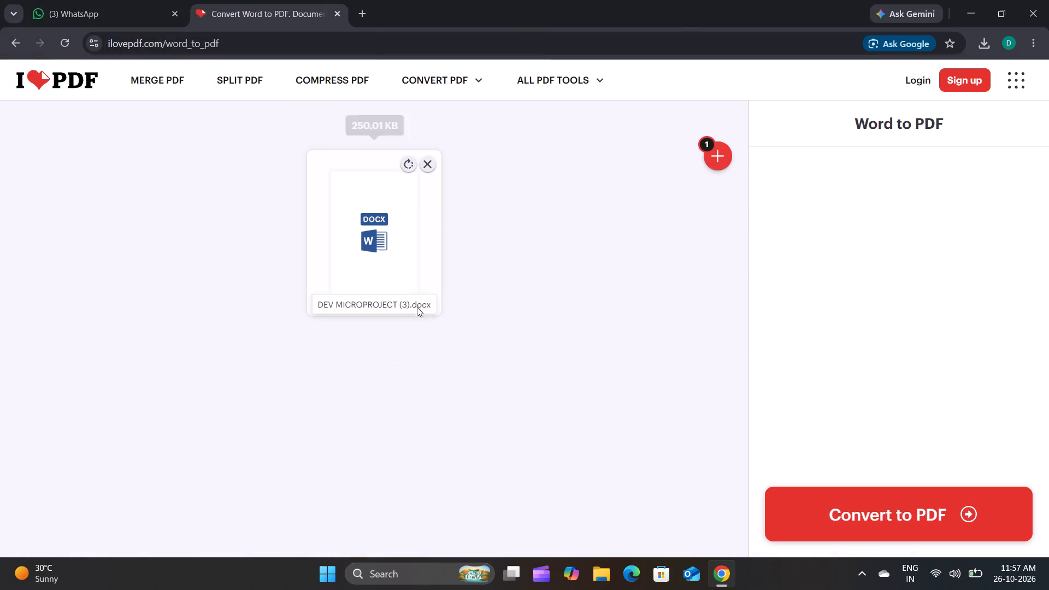
Convert the loaded report to PDF and download the converted file.
{"action": "left_click", "coordinate": [840, 526]}
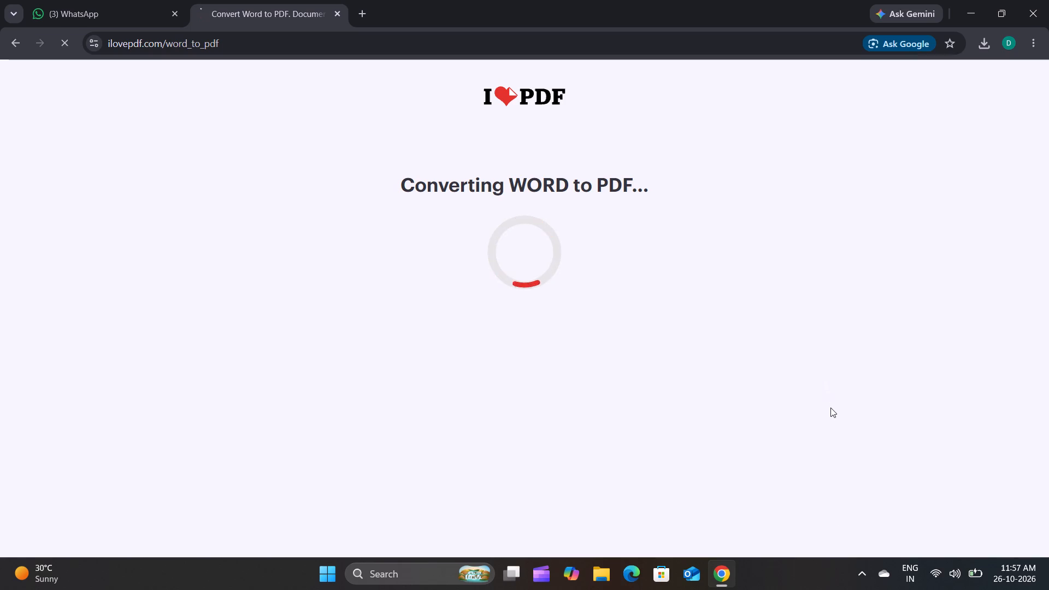
{"action": "left_click", "coordinate": [566, 205]}
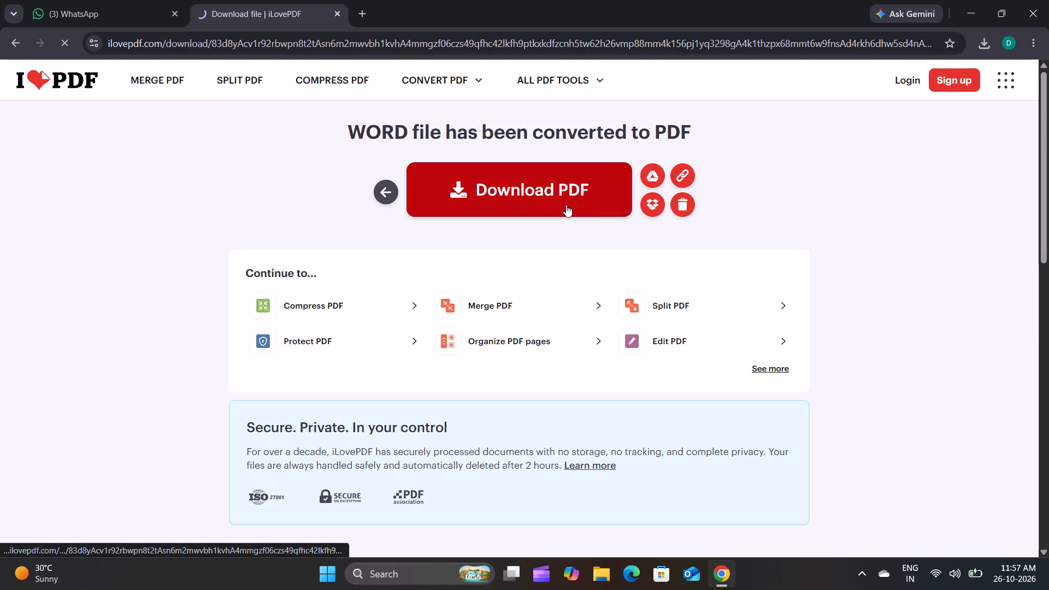
Open the downloaded DEV MICROPROJECT (3).pdf from the recent downloads.
{"action": "left_click", "coordinate": [983, 35]}
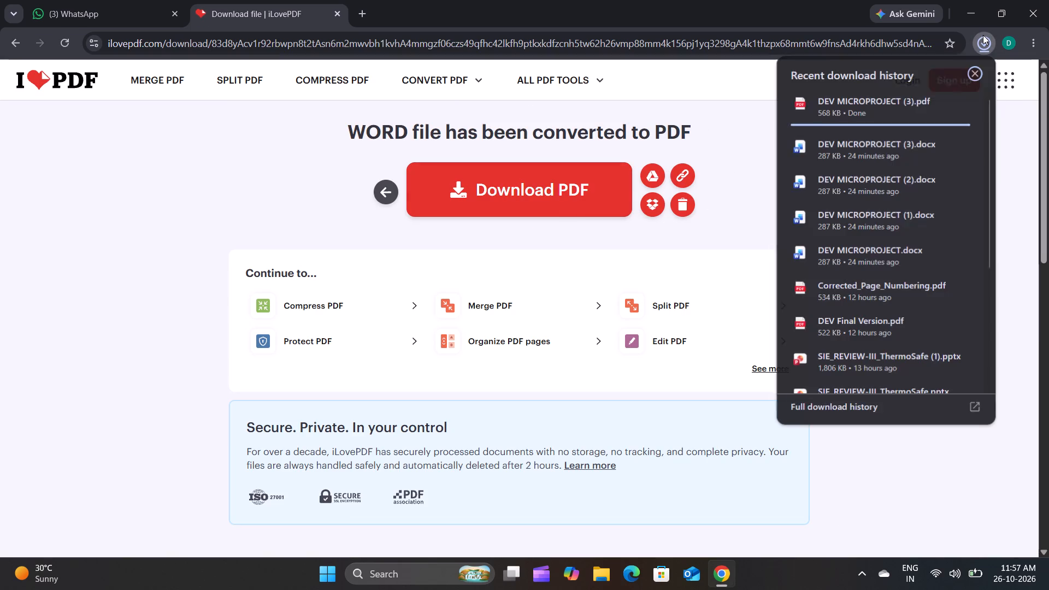
{"action": "left_click", "coordinate": [962, 102]}
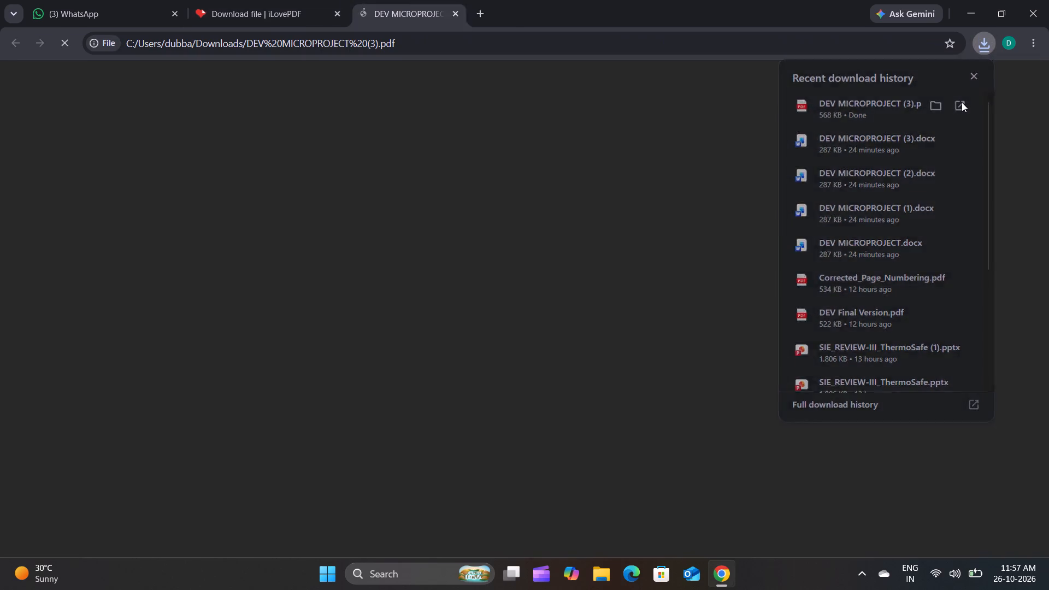
Review the converted report's cover page, certificate, acknowledgement, abstract and introduction, checking layout and page numbering, and return to the cover page.
{"action": "scroll", "coordinate": [810, 340], "scroll_direction": "down", "scroll_amount": 2}
{"action": "scroll", "coordinate": [810, 340], "scroll_direction": "up", "scroll_amount": 1}
{"action": "scroll", "coordinate": [810, 340], "scroll_direction": "down", "scroll_amount": 1}
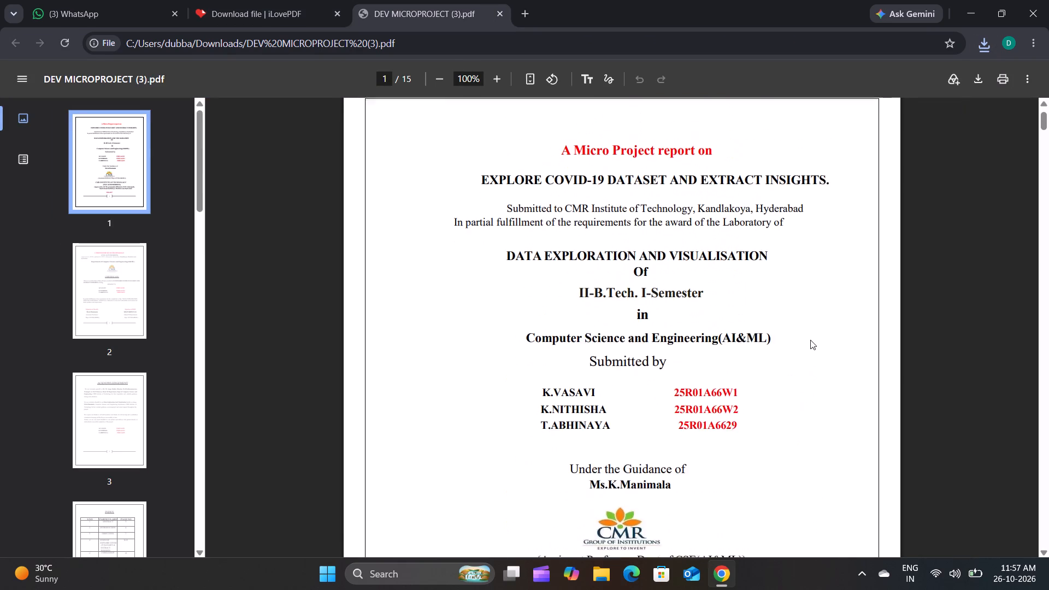
{"action": "scroll", "coordinate": [810, 340], "scroll_direction": "down", "scroll_amount": 6}
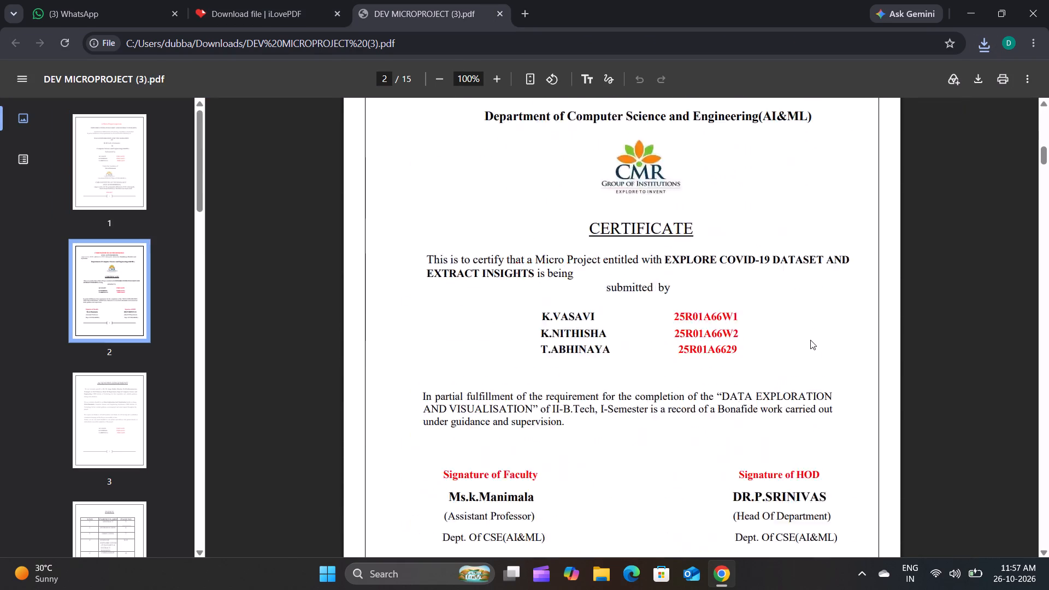
{"action": "scroll", "coordinate": [810, 340], "scroll_direction": "down", "scroll_amount": 5}
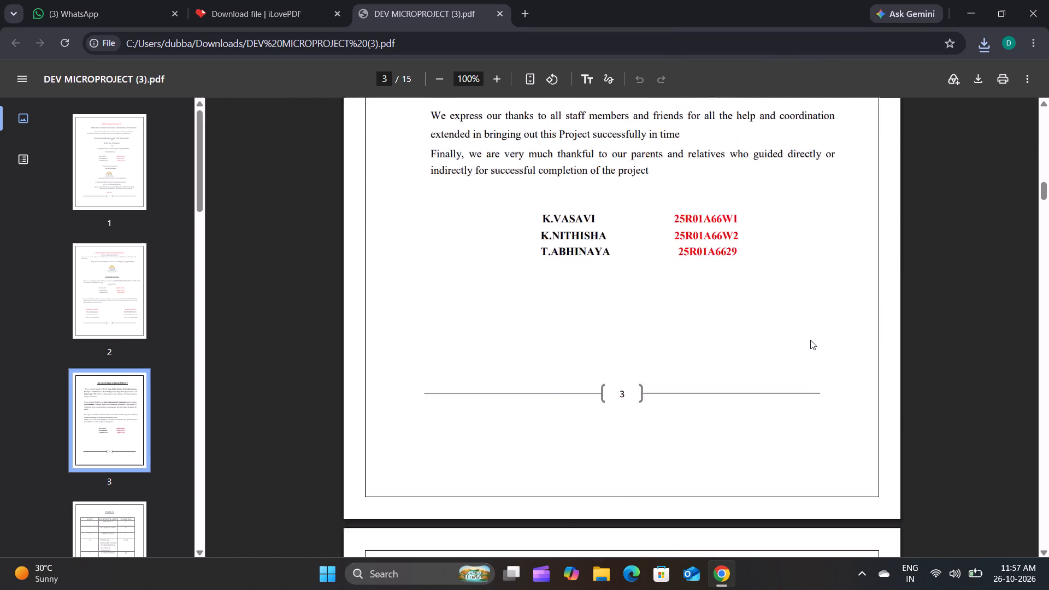
{"action": "scroll", "coordinate": [810, 340], "scroll_direction": "down", "scroll_amount": 6}
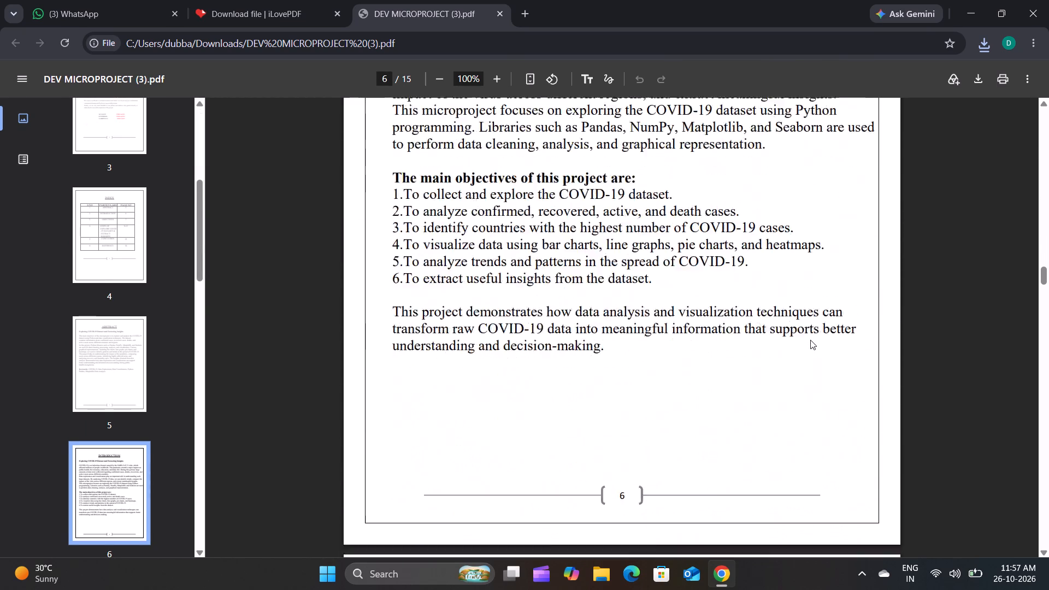
{"action": "scroll", "coordinate": [810, 340], "scroll_direction": "down", "scroll_amount": 1}
{"action": "scroll", "coordinate": [810, 340], "scroll_direction": "up", "scroll_amount": 2}
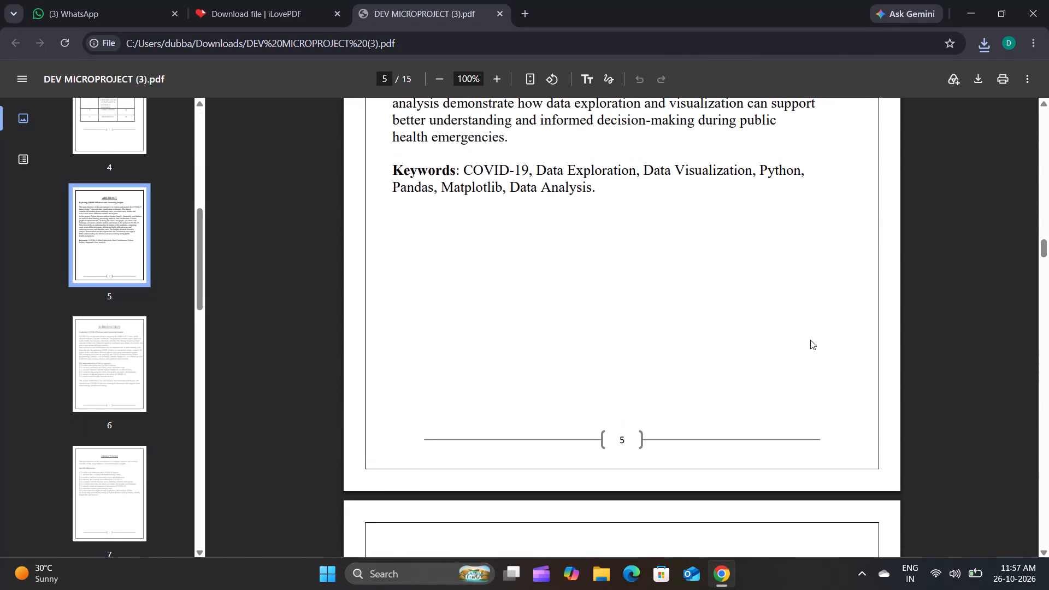
{"action": "scroll", "coordinate": [810, 340], "scroll_direction": "up", "scroll_amount": 1}
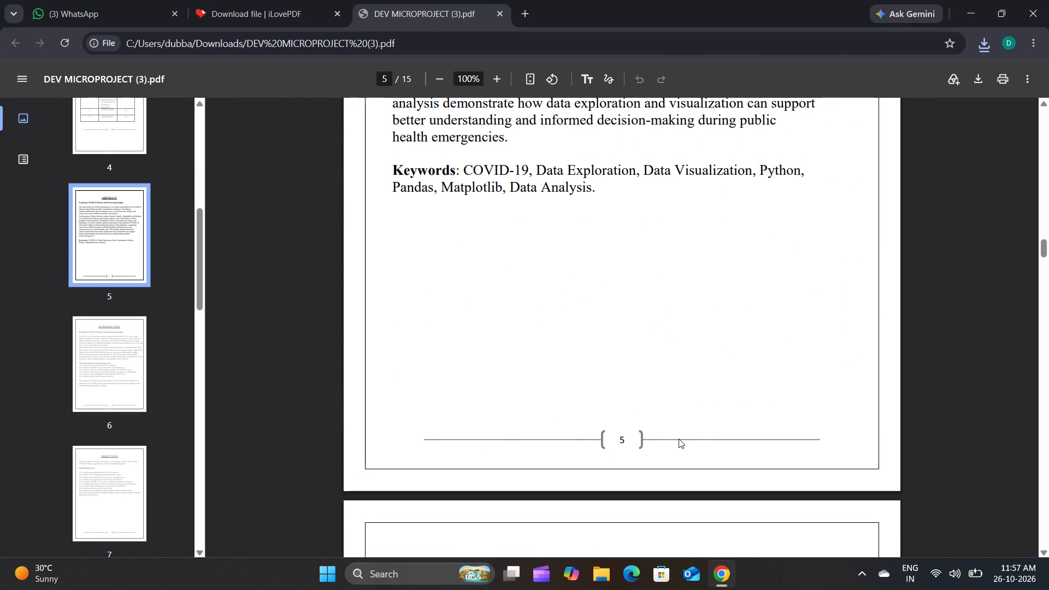
{"action": "scroll", "coordinate": [679, 439], "scroll_direction": "up", "scroll_amount": 9}
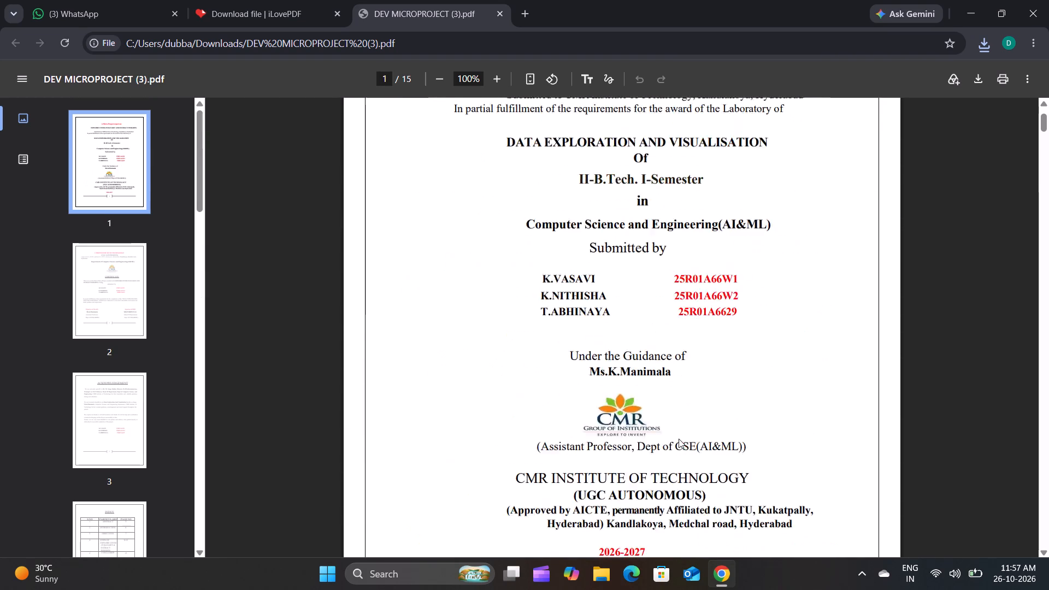
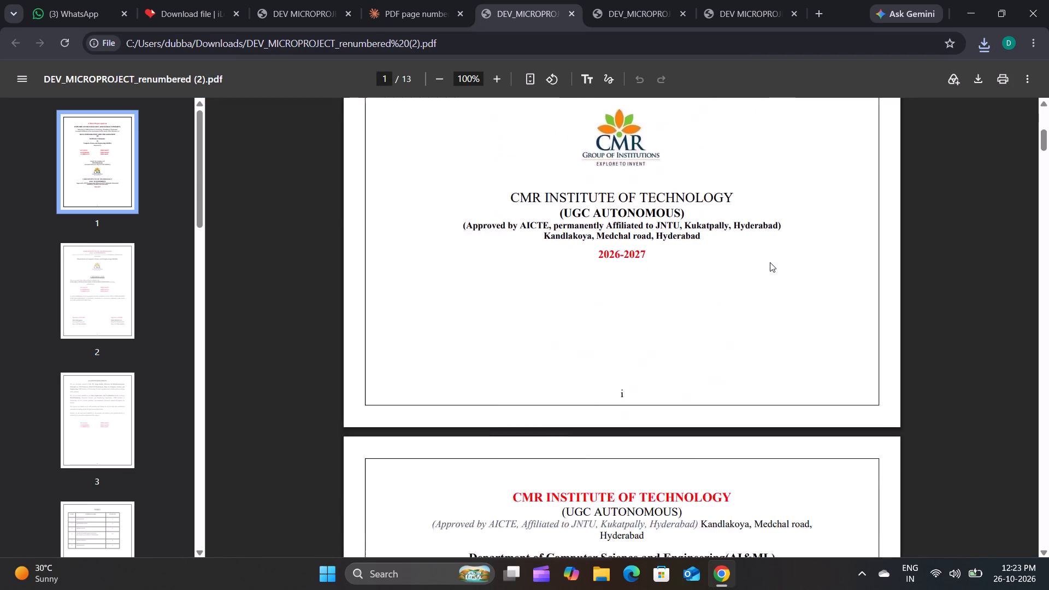
Examine the text alignment, logos and Roman page numbers in DEV_MICROPROJECT_renumbered (2).pdf from the cover through to the abstract.
{"action": "scroll", "coordinate": [770, 262], "scroll_direction": "down", "scroll_amount": 1}
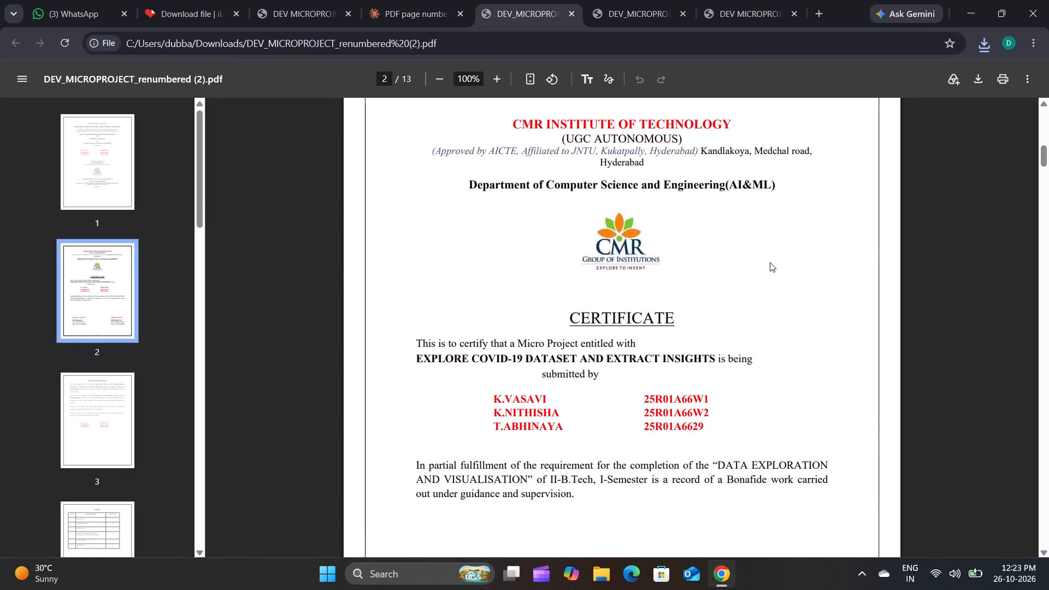
{"action": "scroll", "coordinate": [770, 262], "scroll_direction": "down", "scroll_amount": 3}
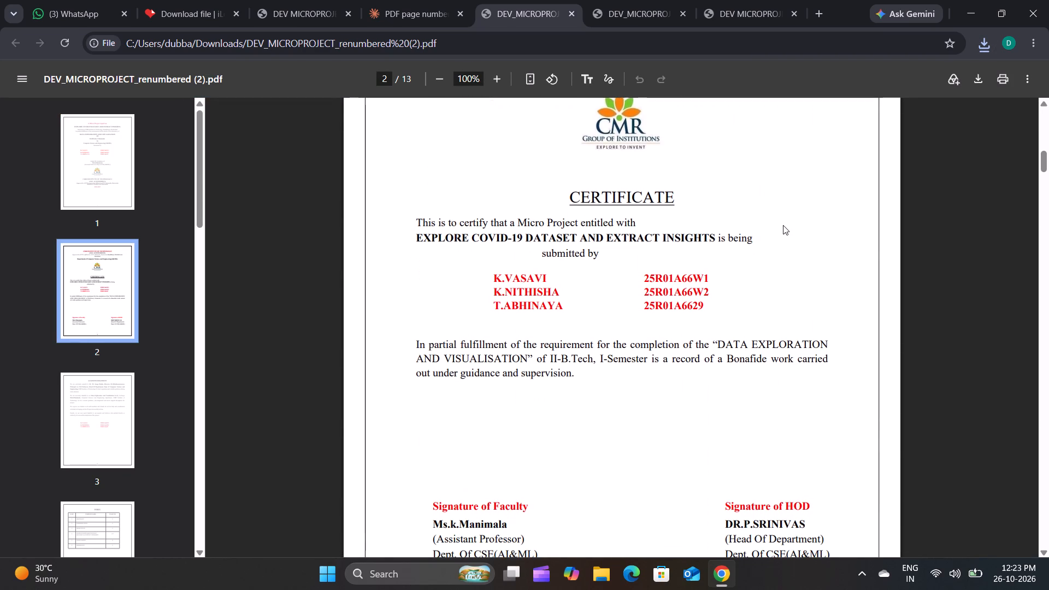
{"action": "scroll", "coordinate": [783, 225], "scroll_direction": "left", "scroll_amount": 2}
{"action": "scroll", "coordinate": [783, 225], "scroll_direction": "down", "scroll_amount": 2}
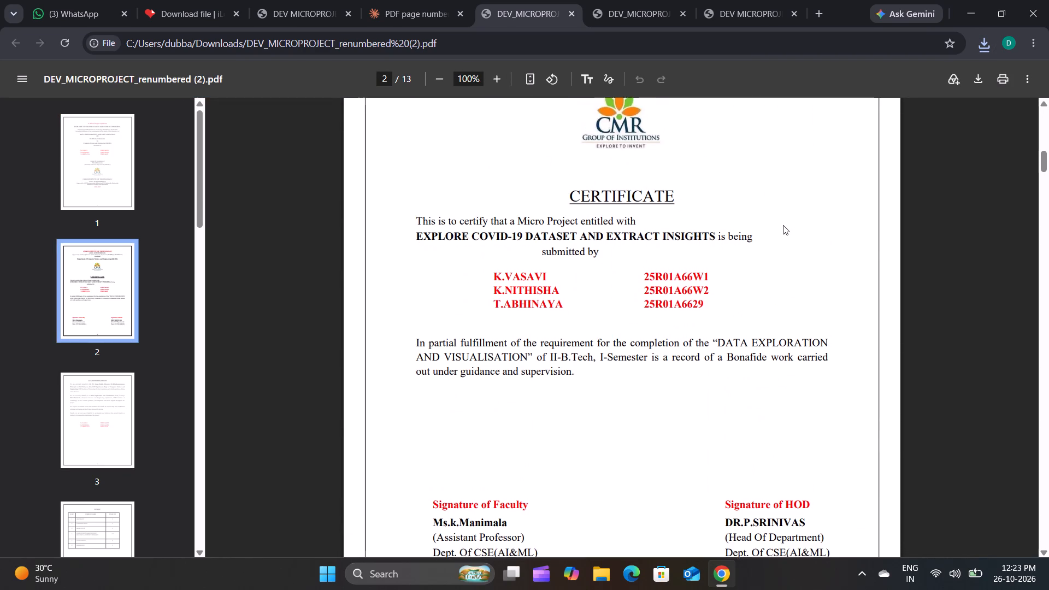
{"action": "scroll", "coordinate": [783, 225], "scroll_direction": "down", "scroll_amount": 2}
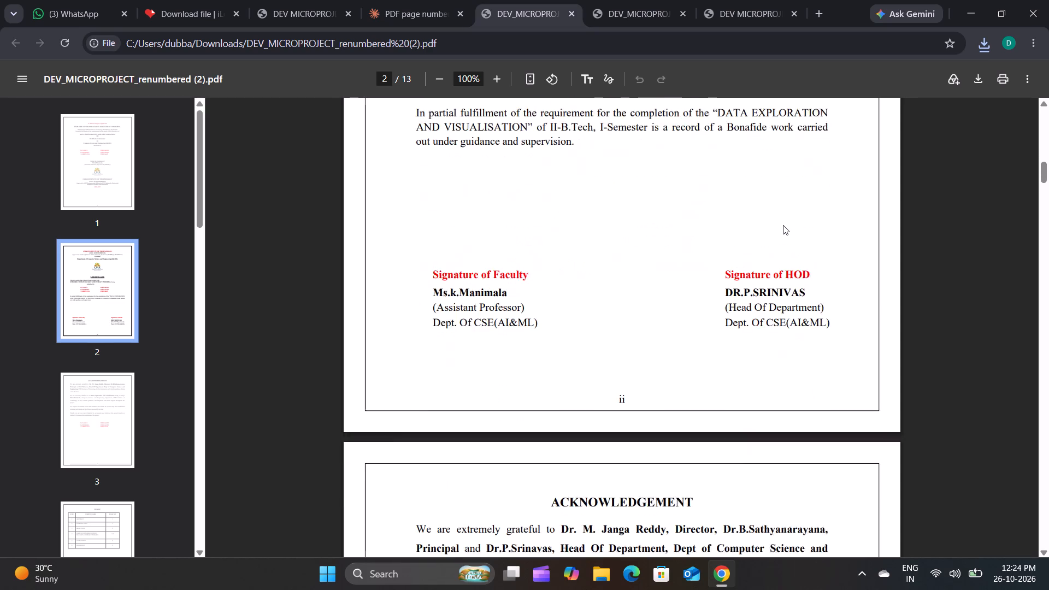
{"action": "scroll", "coordinate": [783, 225], "scroll_direction": "down", "scroll_amount": 5}
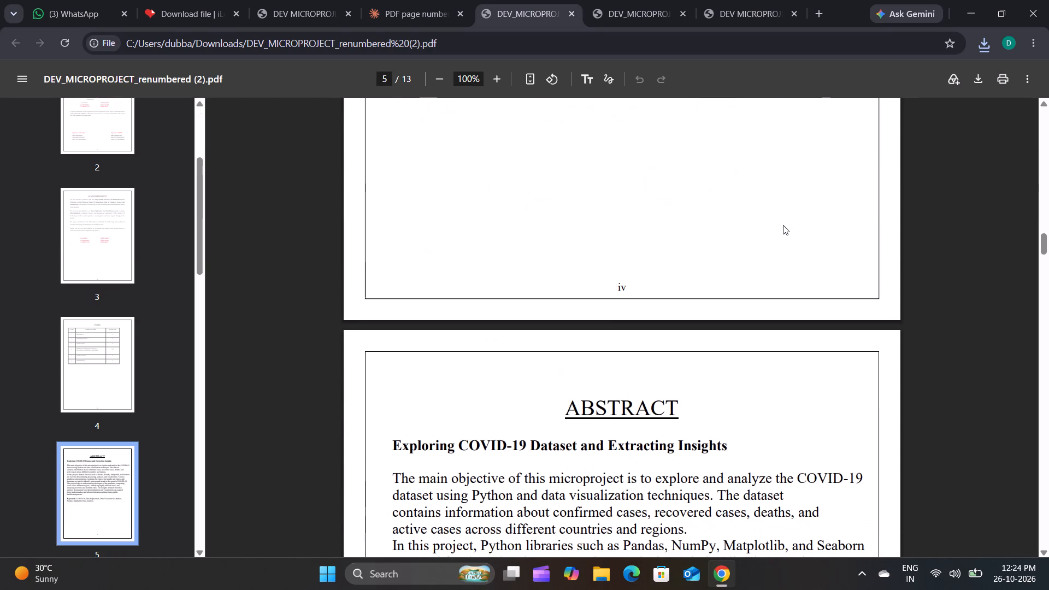
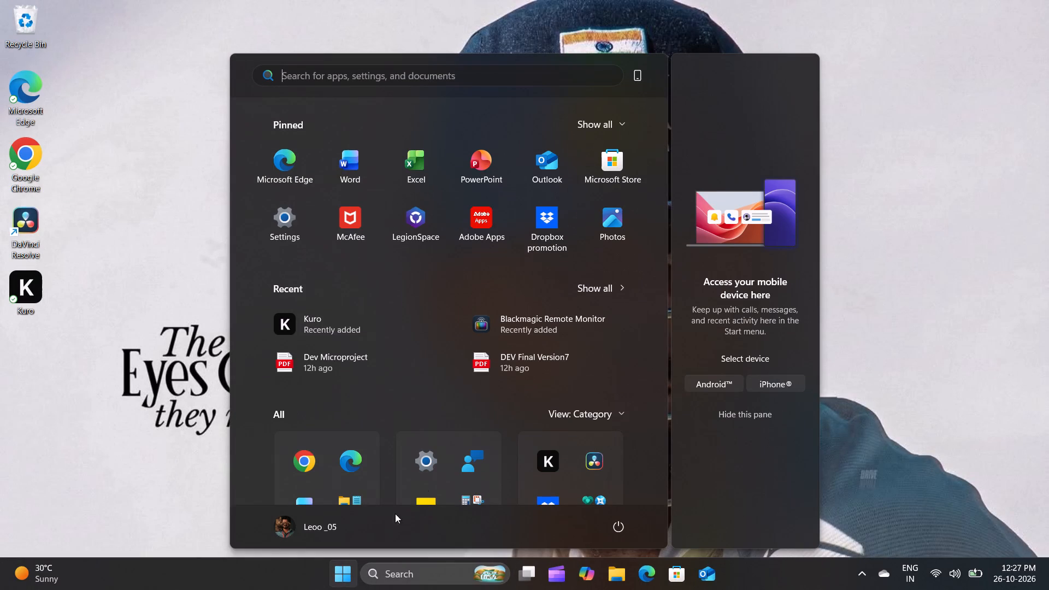
Bring up the computer's power options.
{"action": "left_click", "coordinate": [627, 525]}
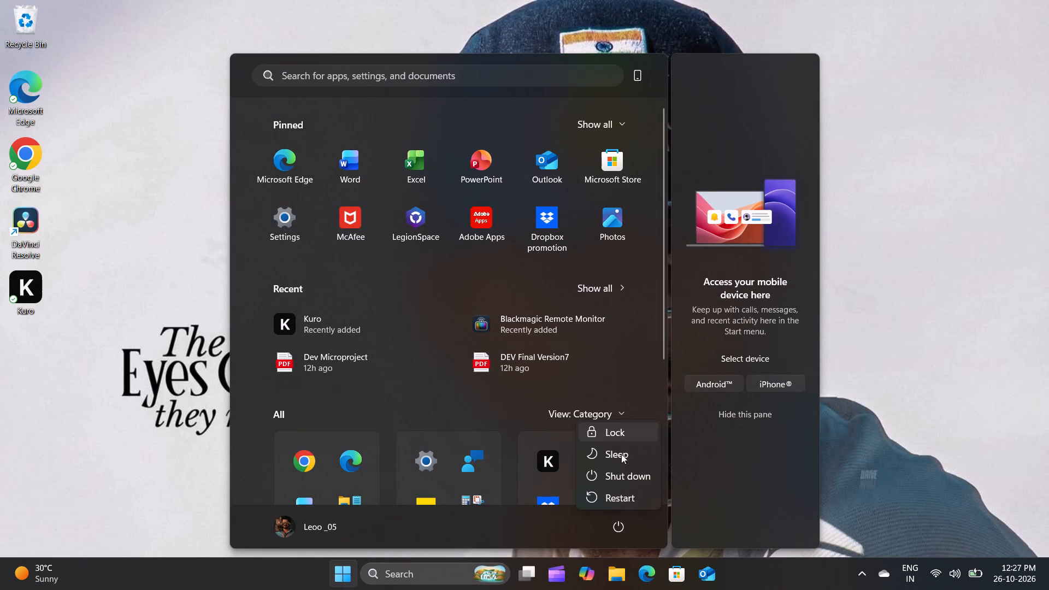